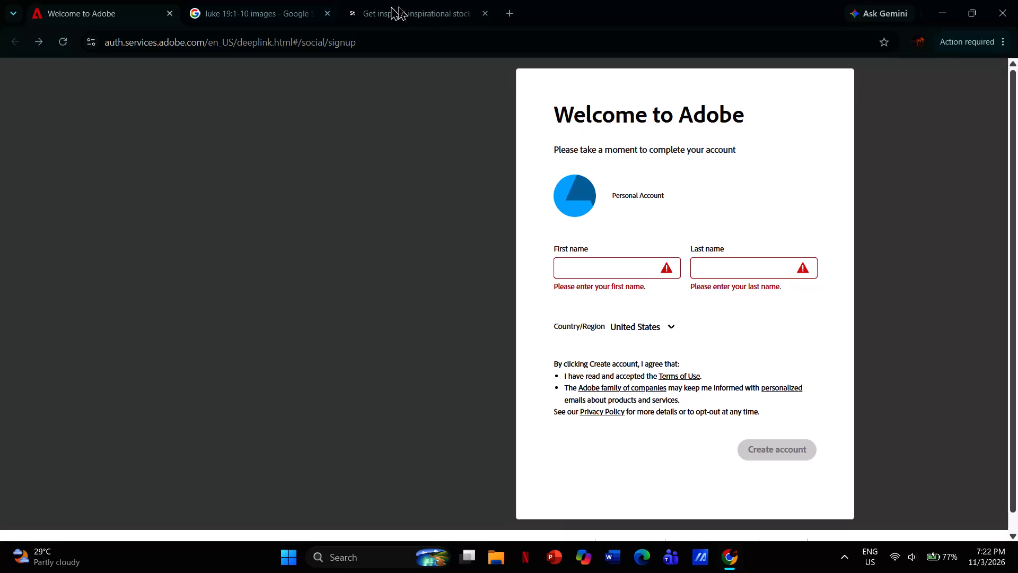
Close the inspirational stock images tab and go to the Luke 19:1-10 images search results.
{"action": "left_click", "coordinate": [480, 10]}
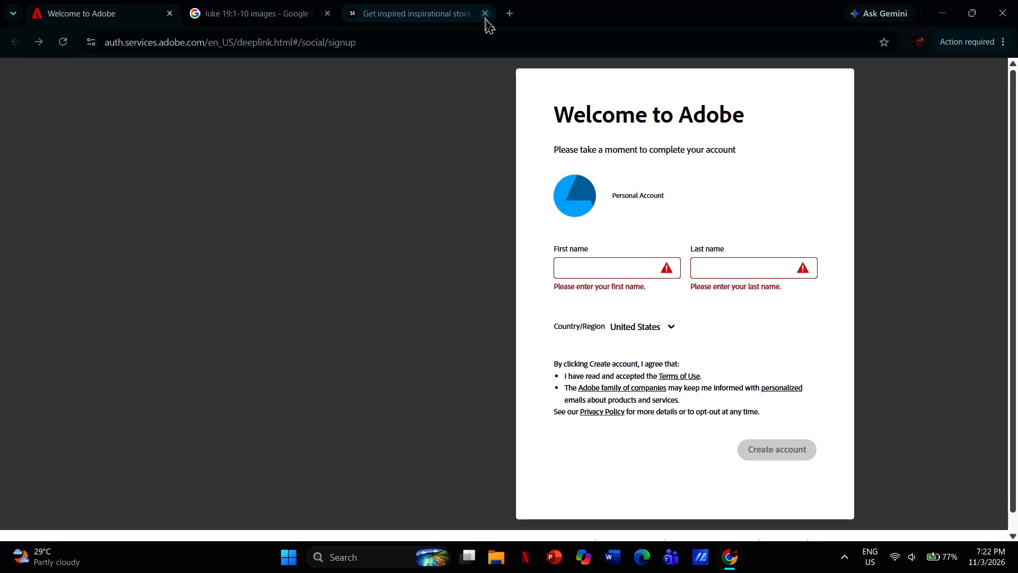
{"action": "left_click", "coordinate": [488, 14]}
{"action": "left_click", "coordinate": [231, 15]}
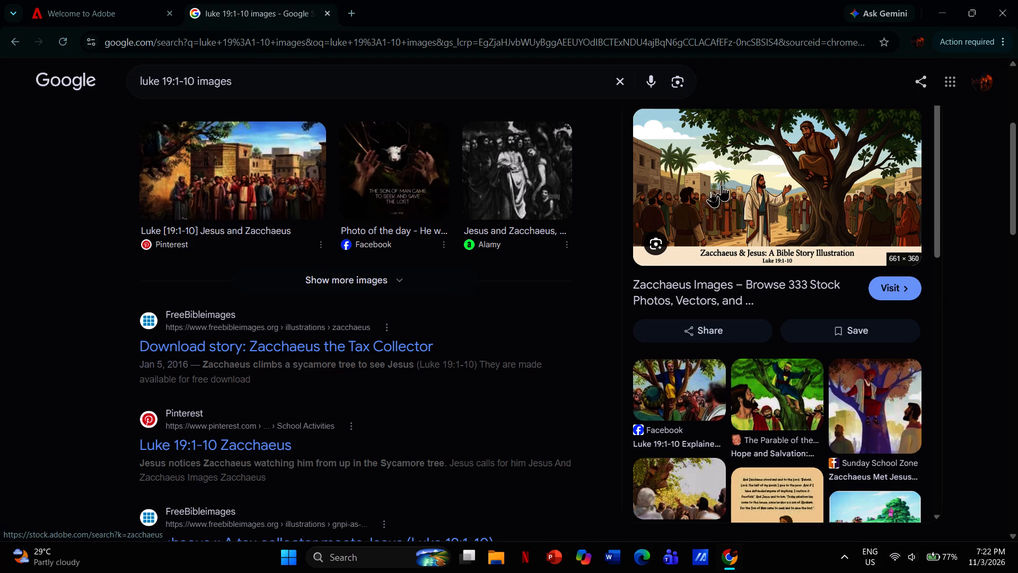
Save the "Zacchaeus & Jesus: A Bible Story Illustration" image as a JPG in the four fruits folder under Pictures > bio.
{"action": "right_click", "coordinate": [759, 162]}
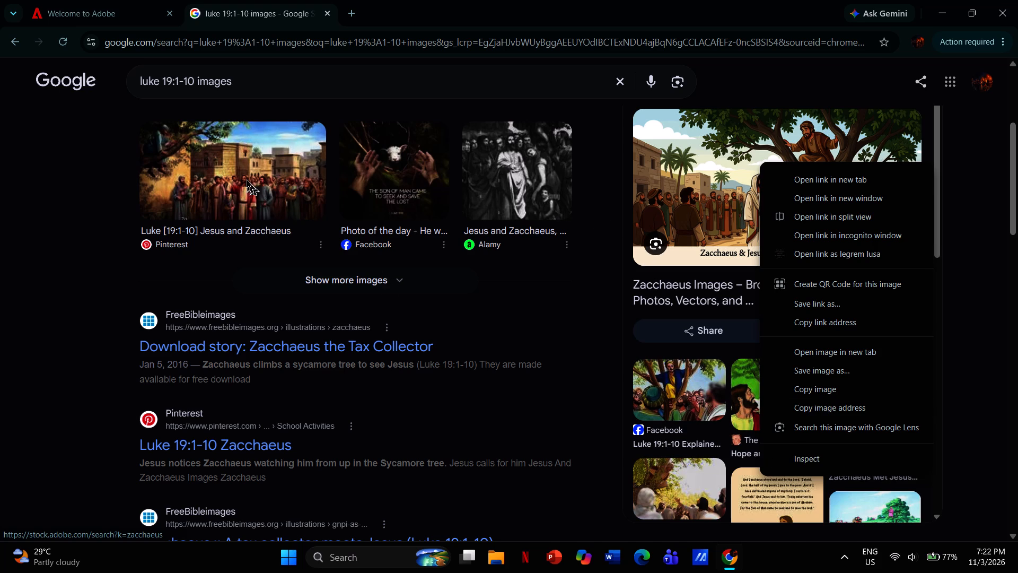
{"action": "left_click", "coordinate": [236, 169]}
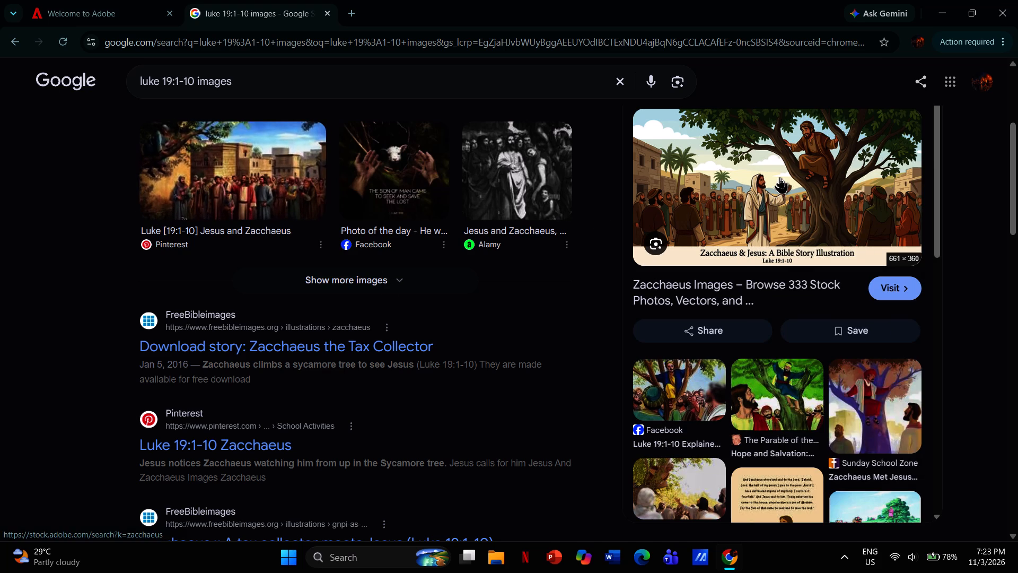
{"action": "right_click", "coordinate": [779, 177]}
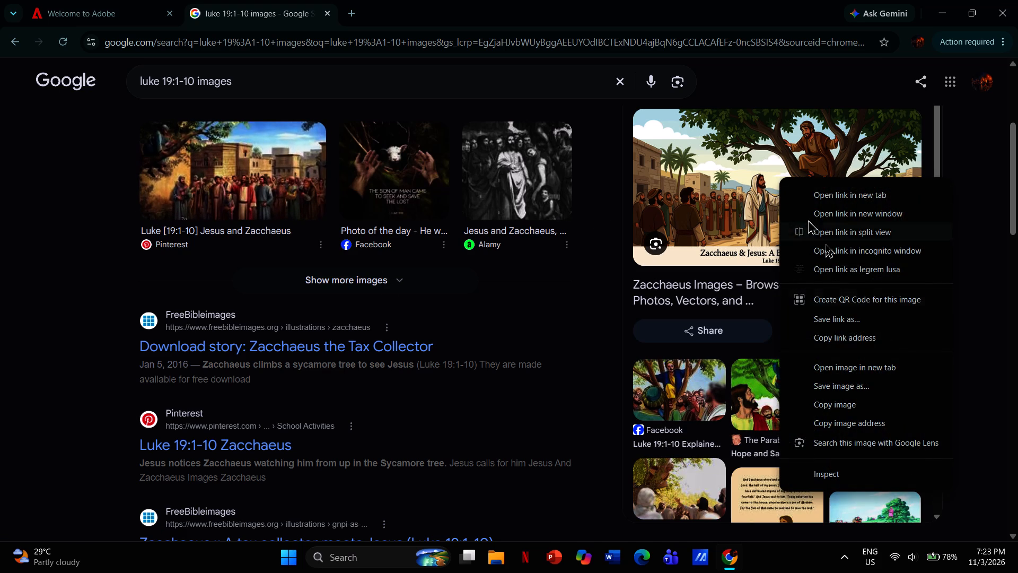
{"action": "left_click", "coordinate": [848, 385]}
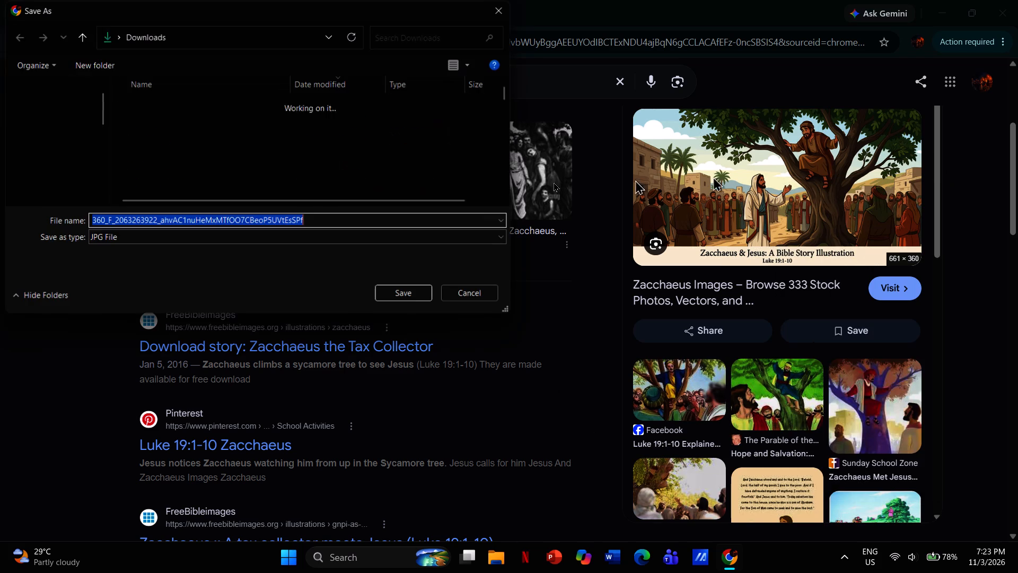
{"action": "left_click", "coordinate": [66, 196]}
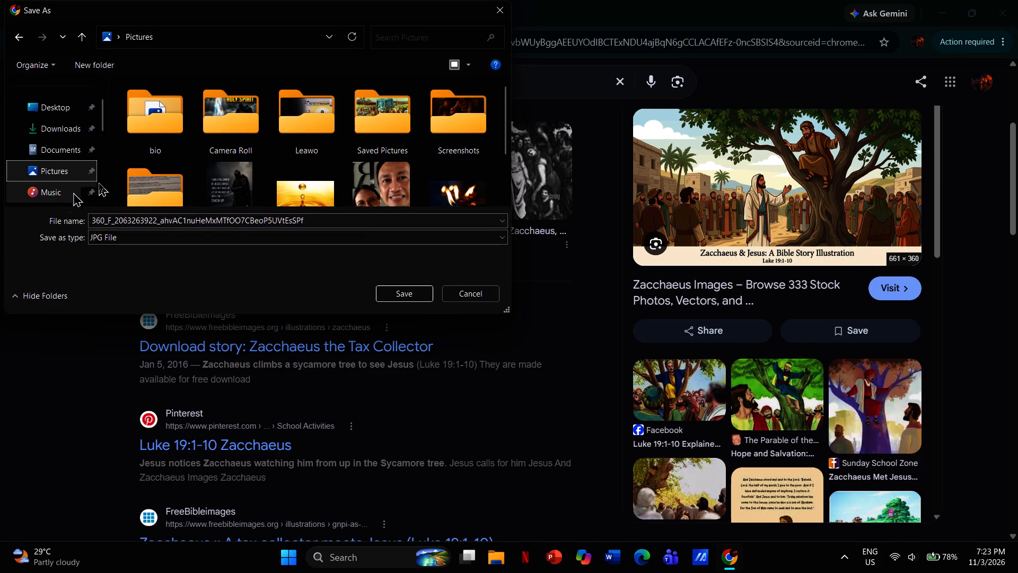
{"action": "double_click", "coordinate": [161, 116]}
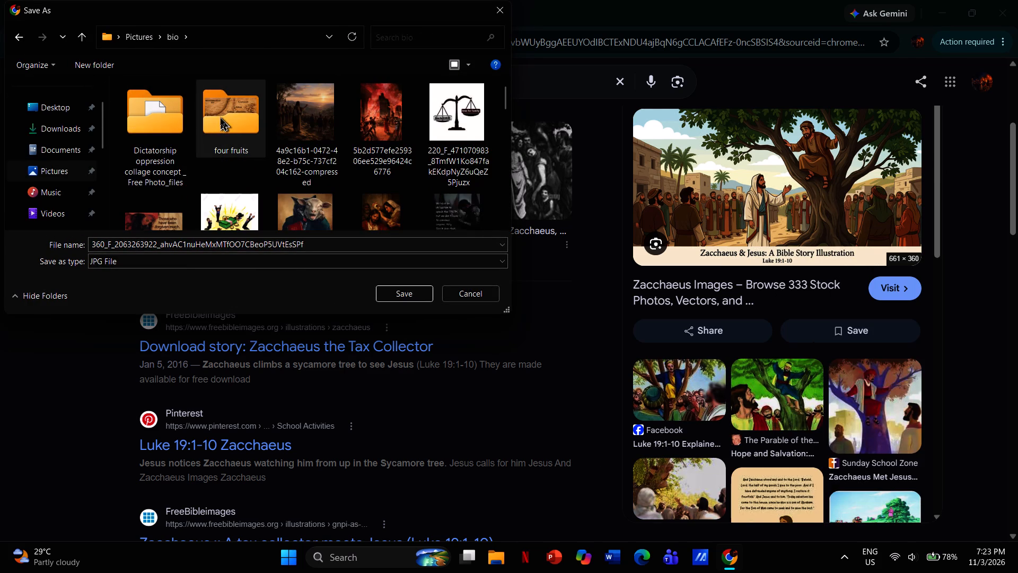
{"action": "double_click", "coordinate": [220, 117]}
{"action": "left_click", "coordinate": [393, 298]}
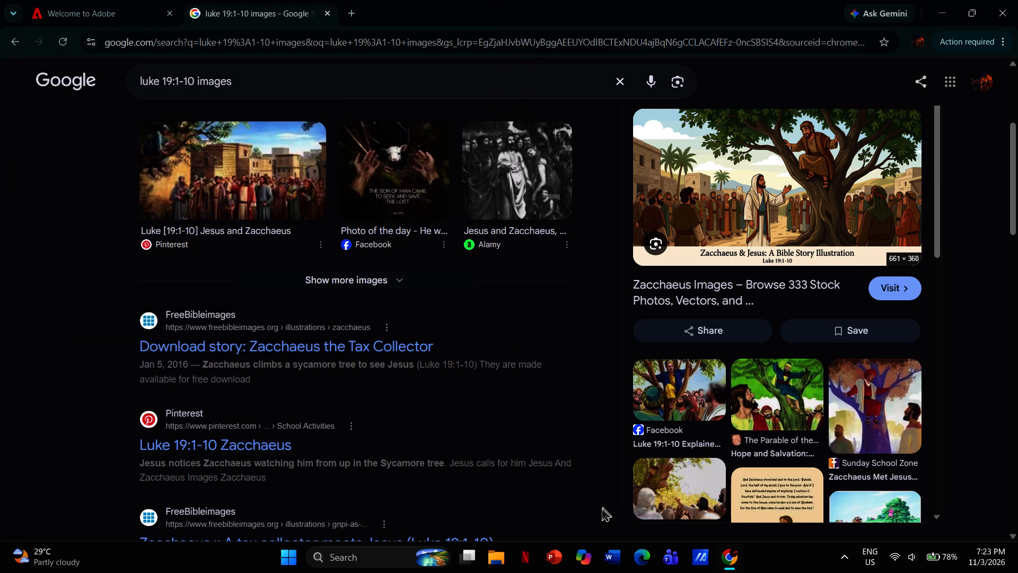
Switch to PowerPoint and create a new presentation from the Welcome to PowerPoint template.
{"action": "left_click", "coordinate": [555, 564]}
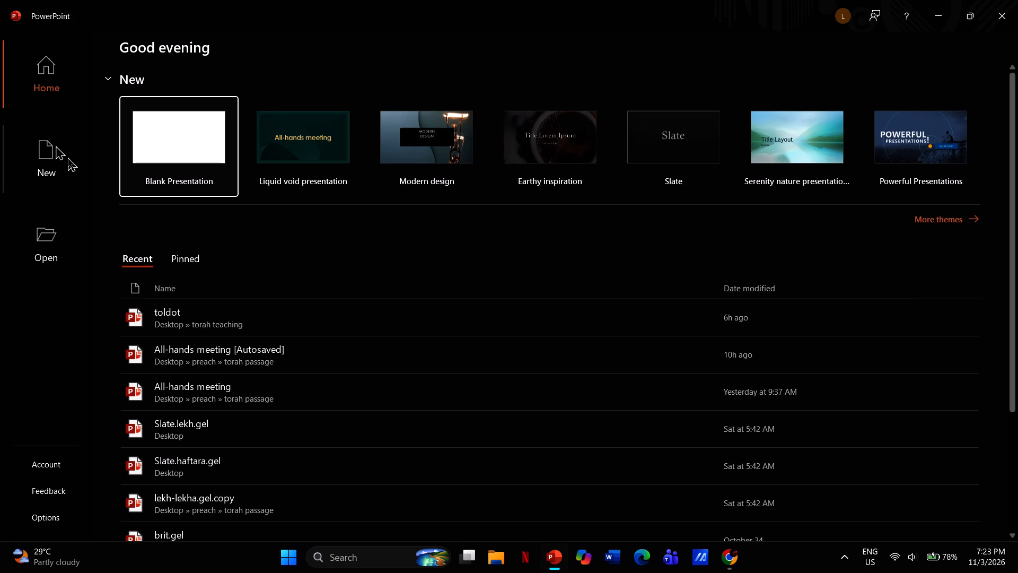
{"action": "left_click", "coordinate": [943, 218]}
{"action": "scroll", "coordinate": [862, 244], "scroll_direction": "down", "scroll_amount": 3}
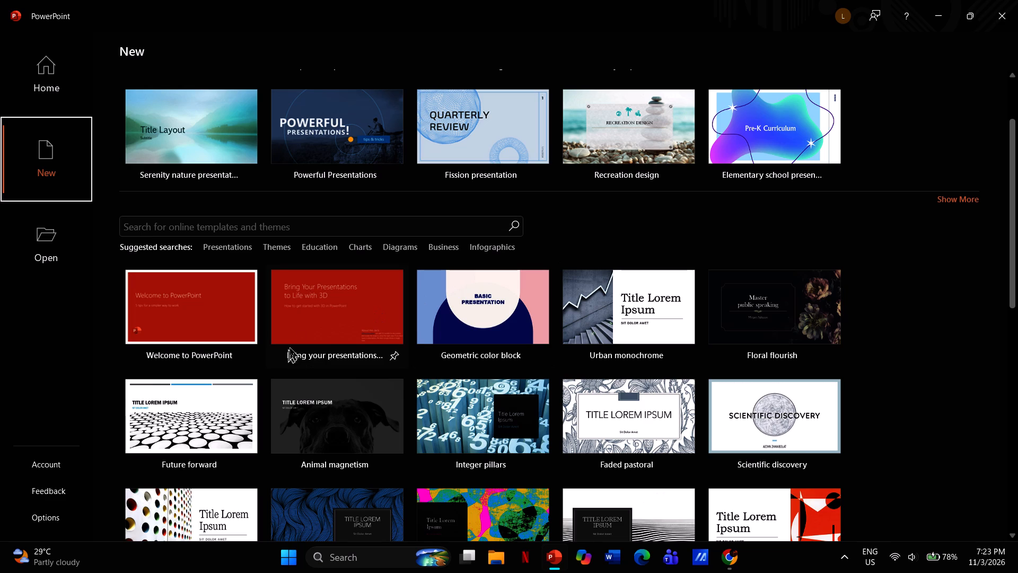
{"action": "left_click", "coordinate": [171, 305]}
{"action": "left_click", "coordinate": [171, 305]}
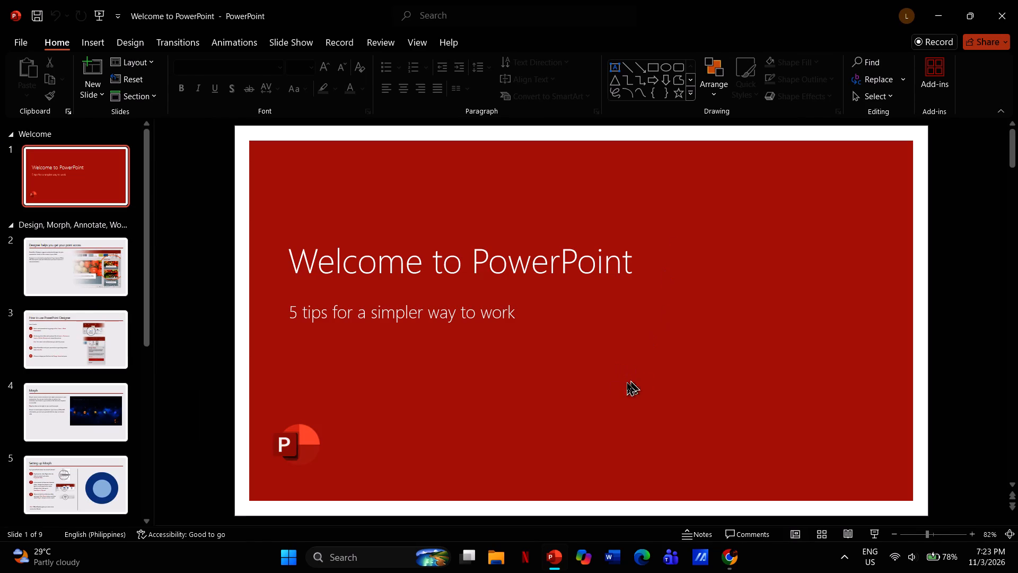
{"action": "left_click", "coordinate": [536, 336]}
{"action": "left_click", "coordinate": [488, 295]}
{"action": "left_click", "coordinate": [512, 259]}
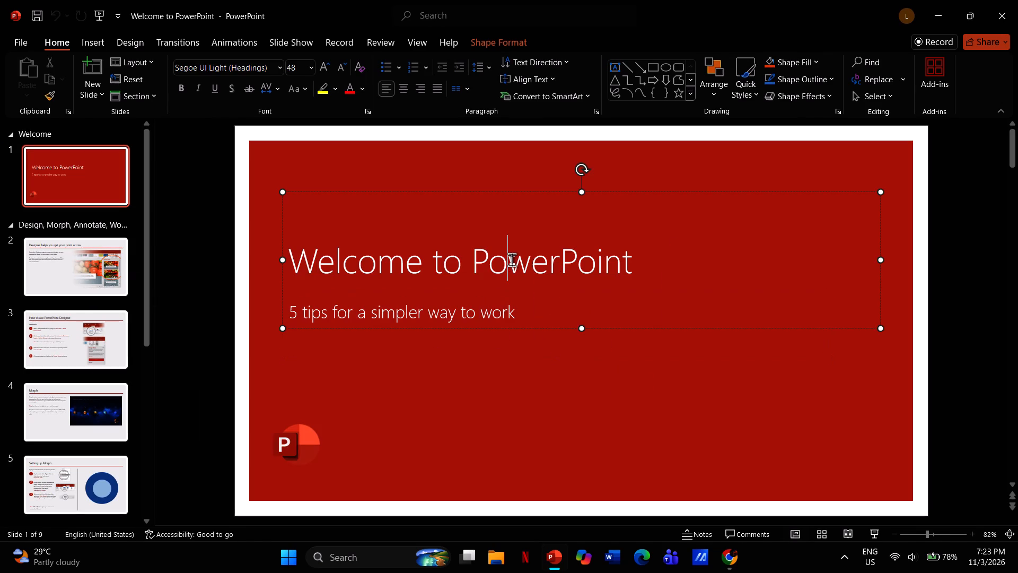
Delete slides 2 through 9, keeping only the title slide.
{"action": "left_click", "coordinate": [47, 271]}
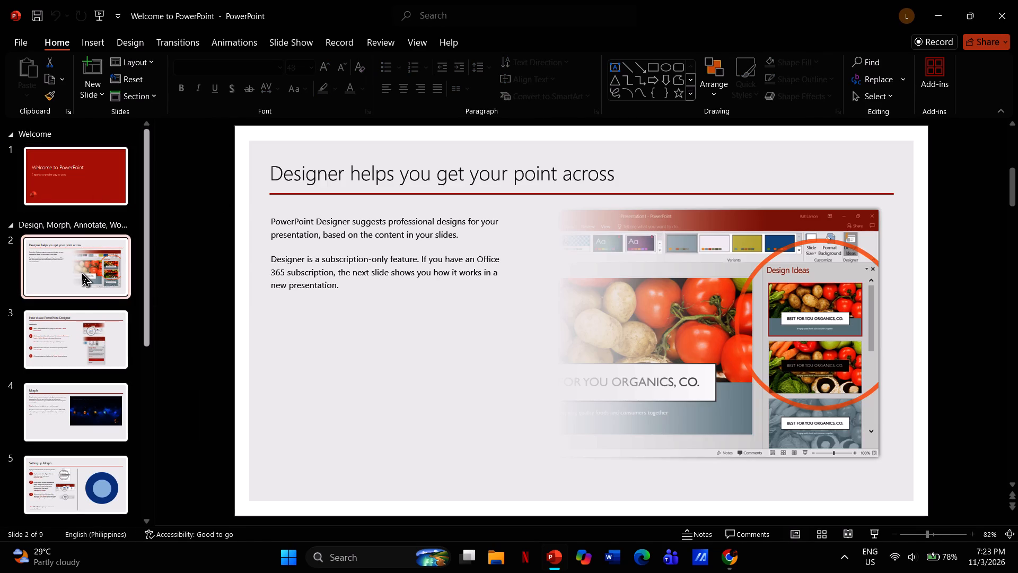
{"action": "key", "text": "shift+Down"}
{"action": "key", "text": "shift+Down"}
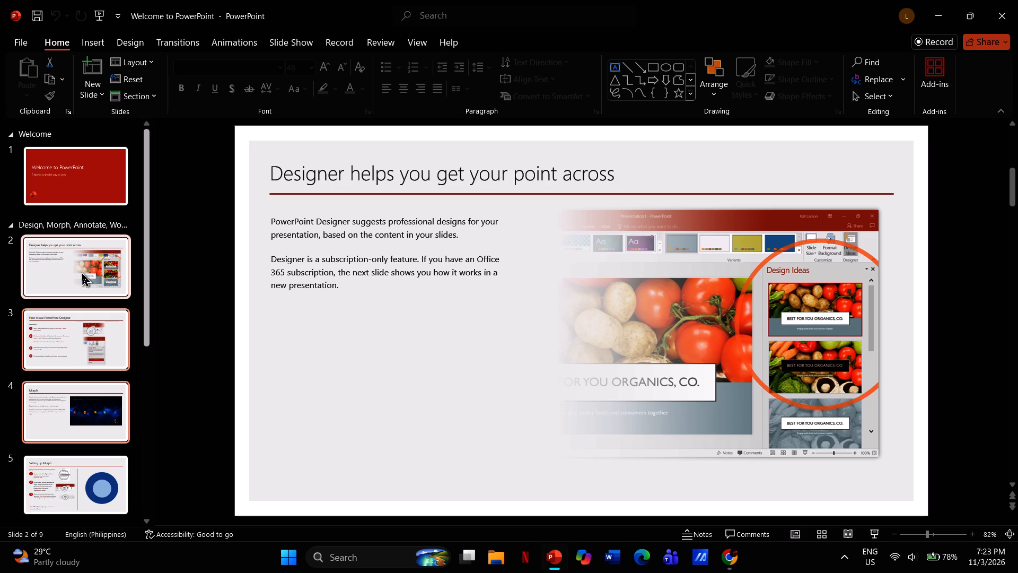
{"action": "key", "text": "shift+Down"}
{"action": "key", "text": "shift+Down"}
{"action": "key", "text": "shift+Down"}
{"action": "key", "text": "shift+Down"}
{"action": "key", "text": "shift+Down"}
{"action": "key", "text": "shift+Down"}
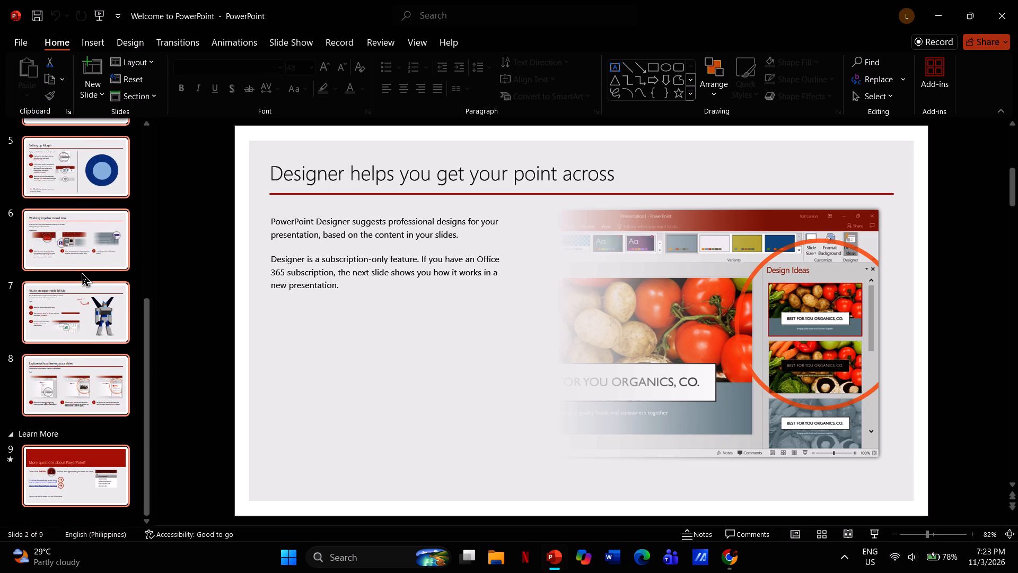
{"action": "key", "text": "Delete"}
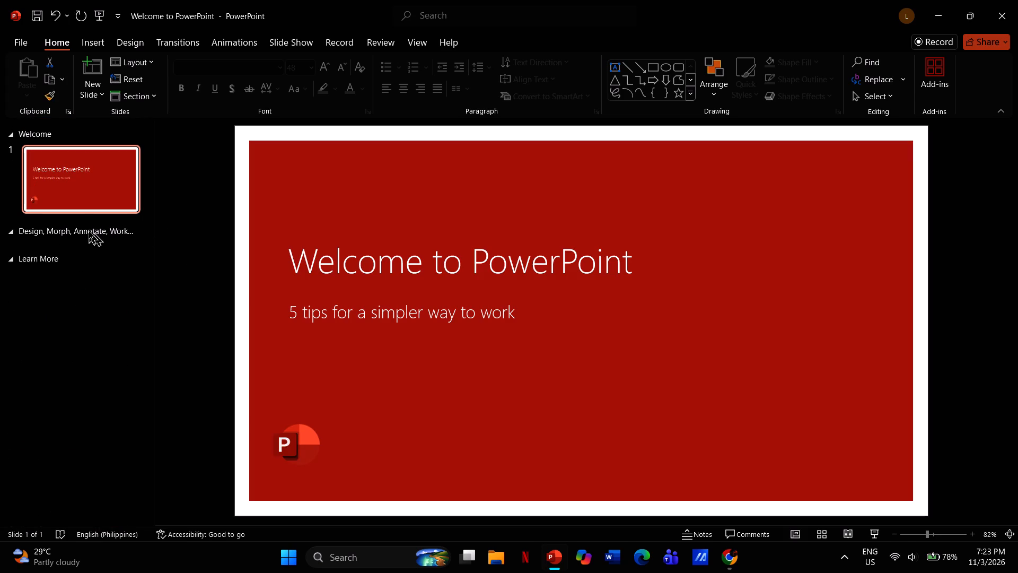
Open the section options for the empty "Design, Morph, Annotate, Work..." section.
{"action": "right_click", "coordinate": [88, 229]}
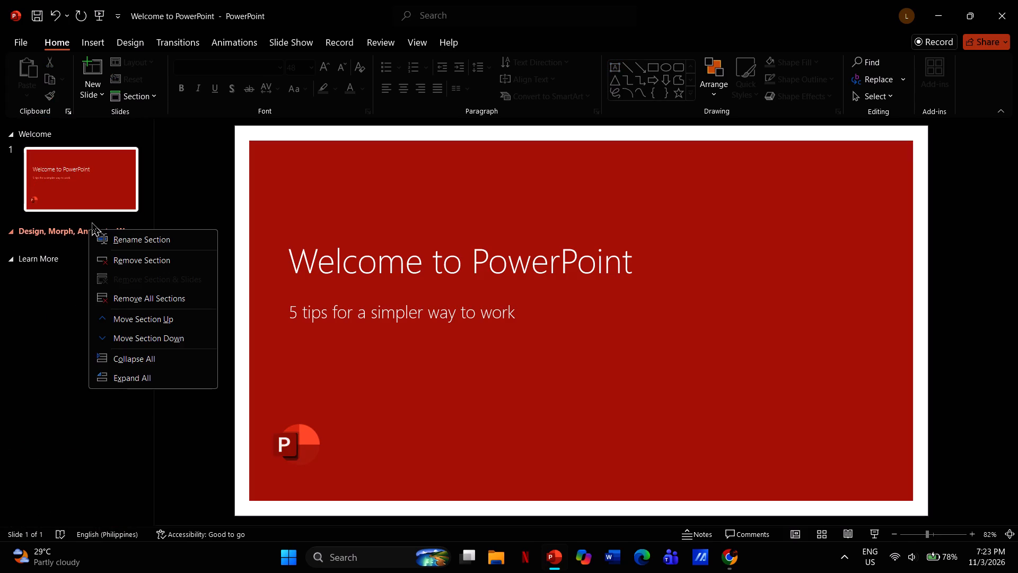
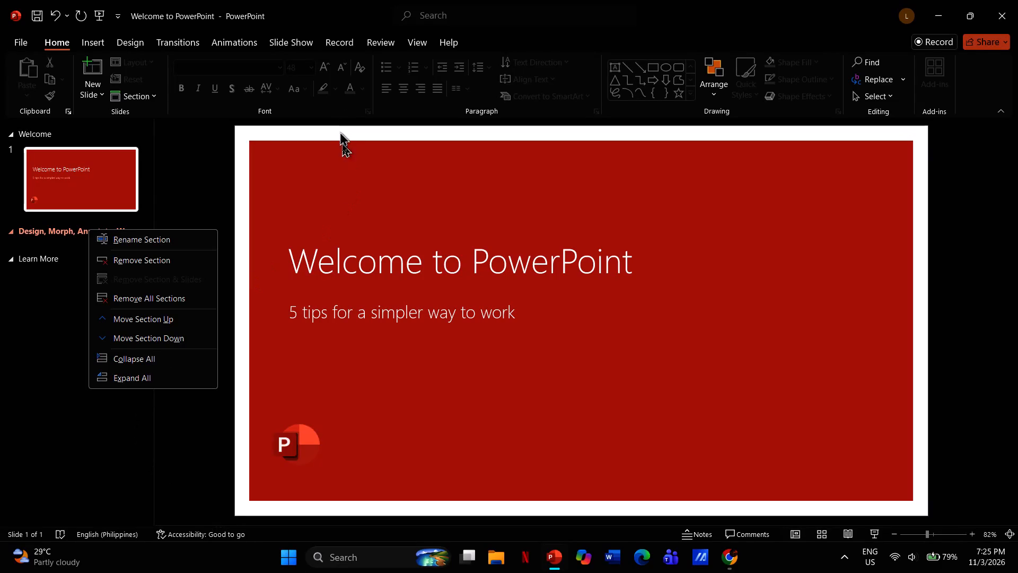
Remove the empty "Design, Morph, Annotate, Work..." and "Learn More" sections, keeping only the Welcome section.
{"action": "left_click", "coordinate": [337, 294]}
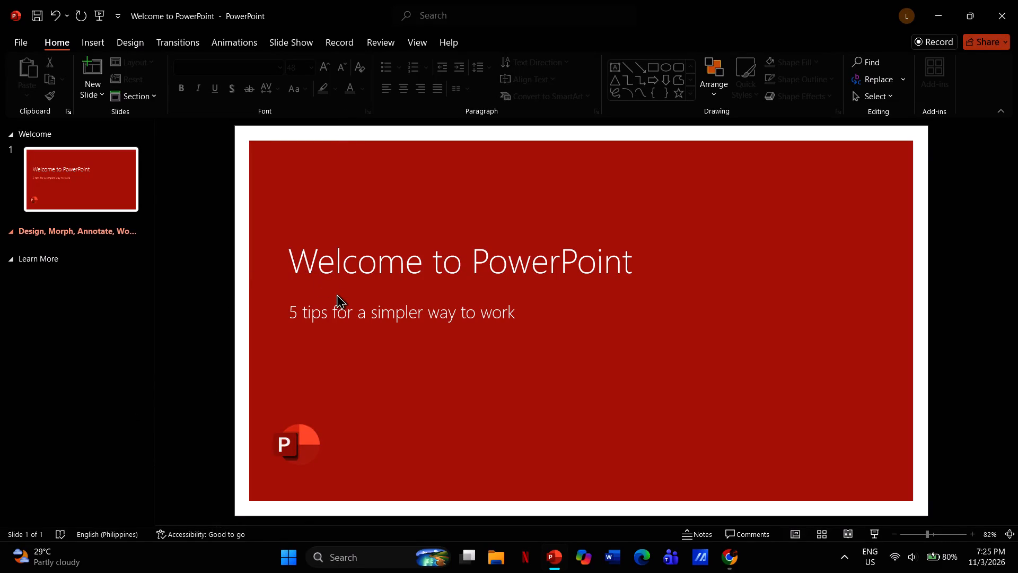
{"action": "right_click", "coordinate": [91, 231]}
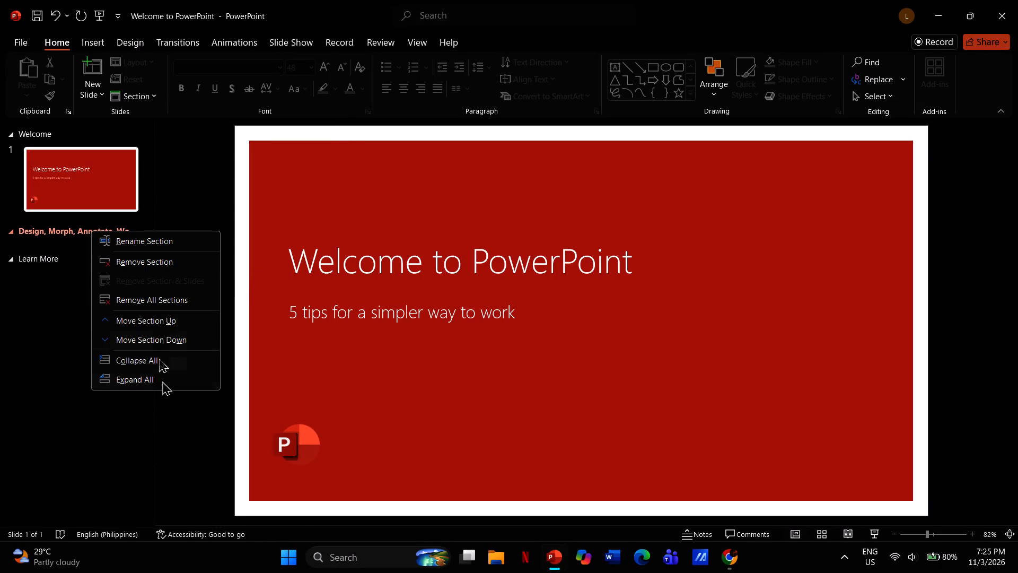
{"action": "left_click", "coordinate": [155, 262]}
{"action": "right_click", "coordinate": [40, 229]}
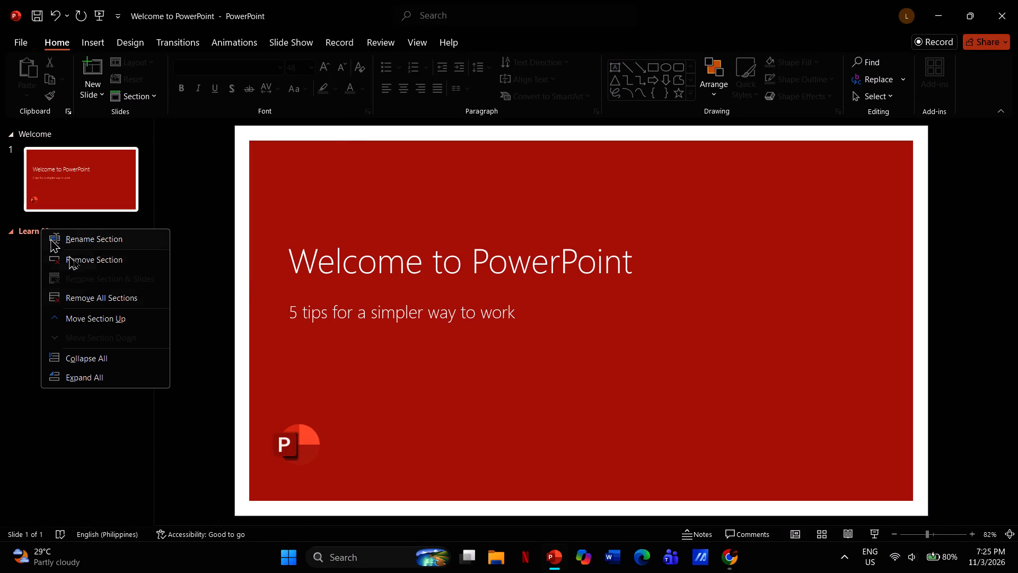
{"action": "left_click", "coordinate": [109, 262]}
Delete the "5 tips for a simpler way to work" subtitle box from the title slide.
{"action": "left_click", "coordinate": [433, 313]}
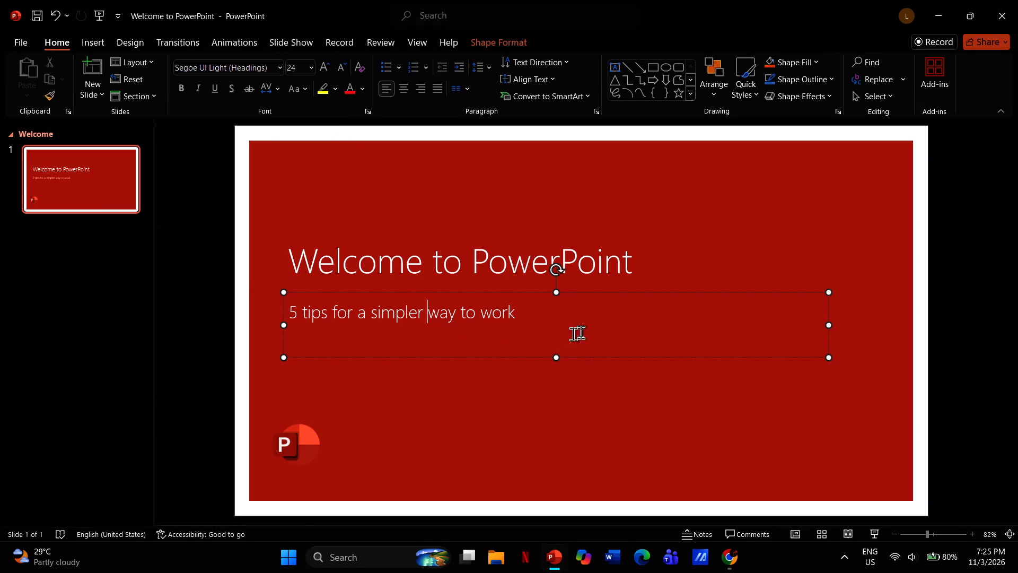
{"action": "right_click", "coordinate": [589, 291]}
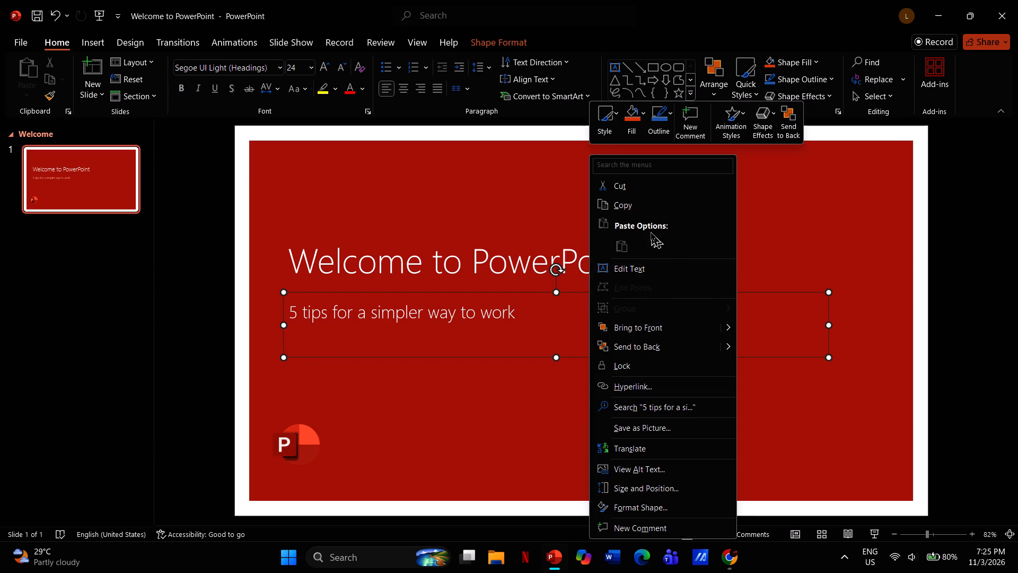
{"action": "left_click", "coordinate": [798, 280]}
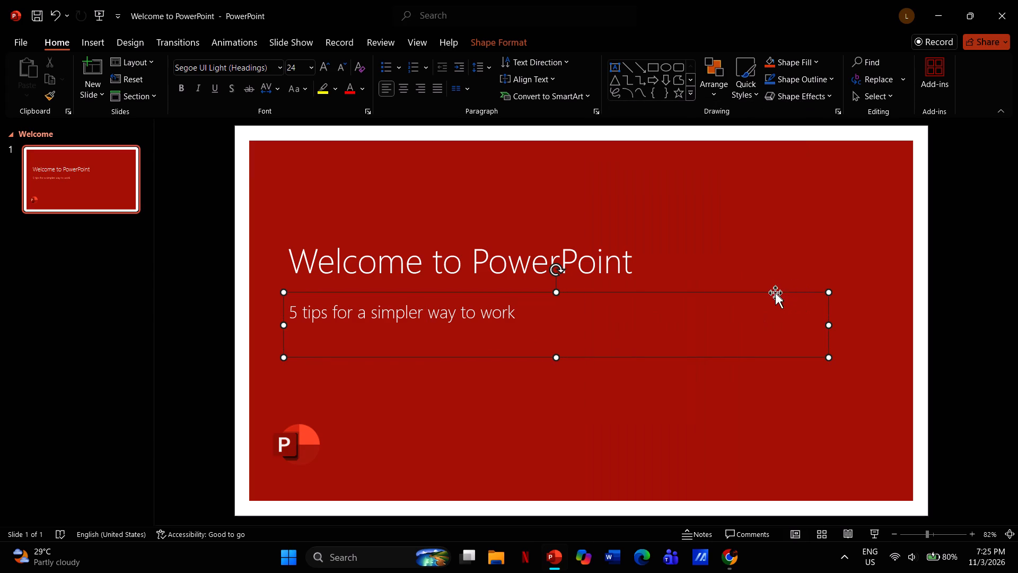
{"action": "left_click", "coordinate": [775, 293]}
{"action": "key", "text": "Delete"}
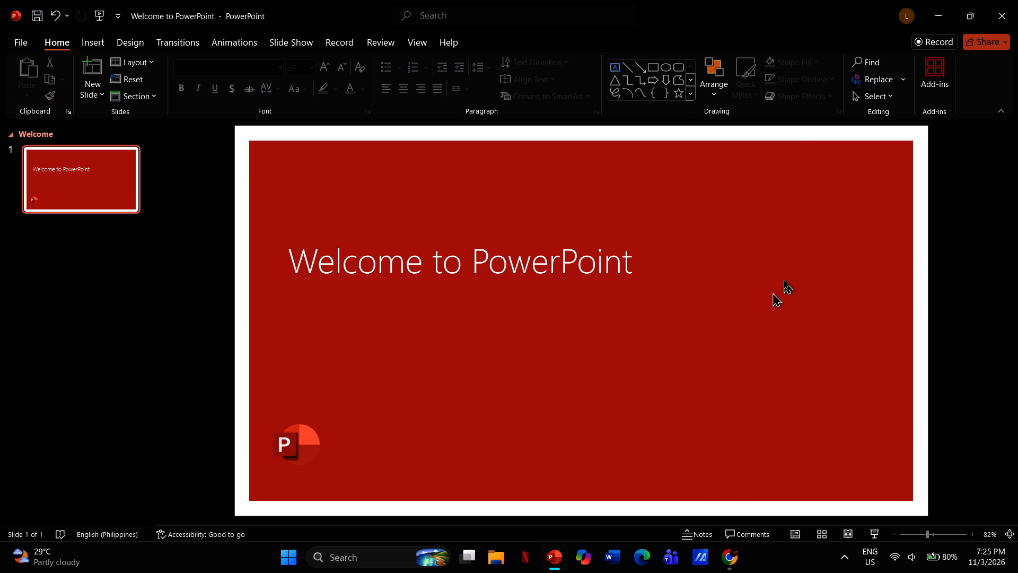
Delete the PowerPoint logo picture from the lower part of the title slide.
{"action": "left_click", "coordinate": [631, 372]}
{"action": "left_click", "coordinate": [284, 441]}
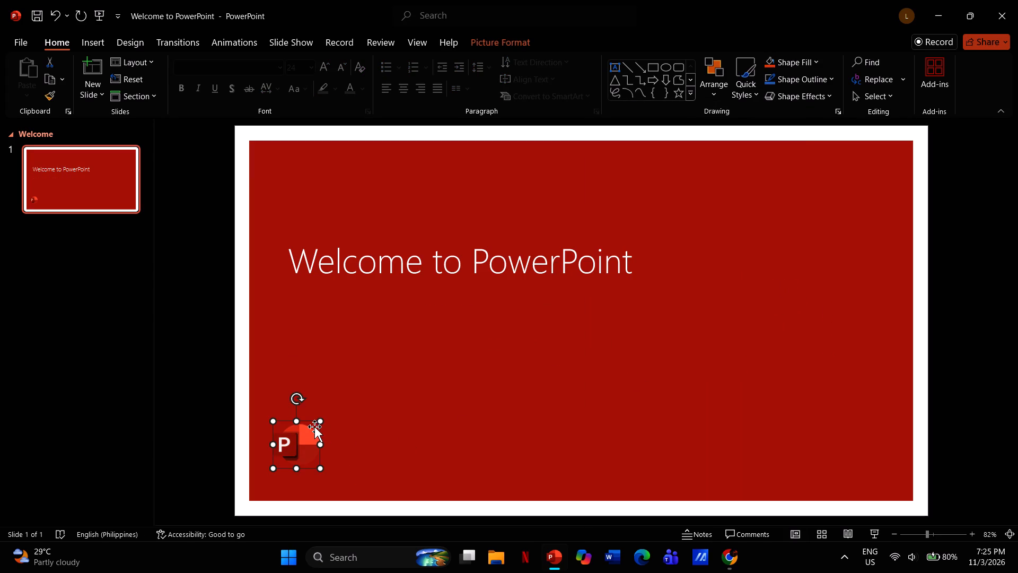
{"action": "key", "text": "Delete"}
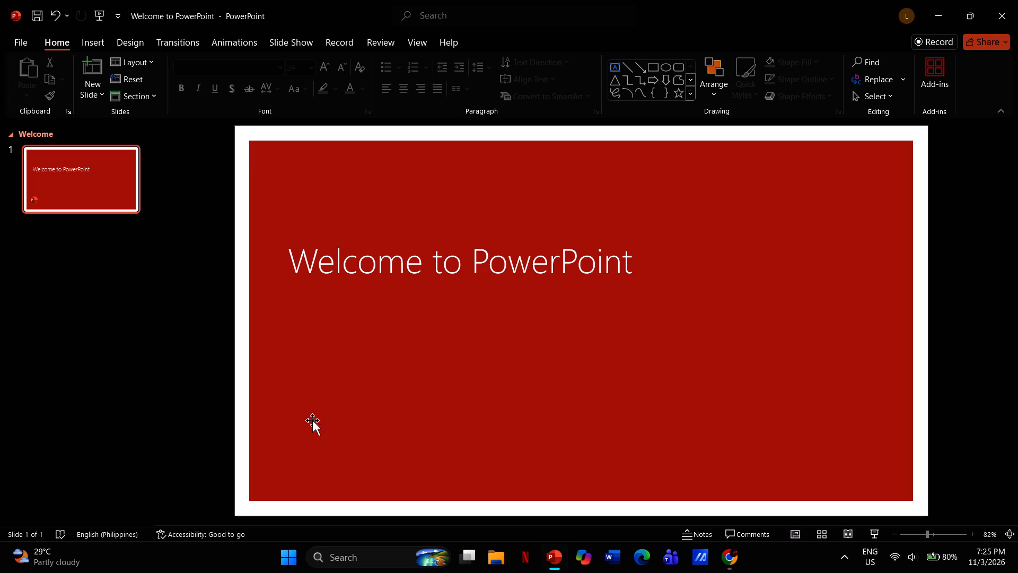
{"action": "left_click", "coordinate": [330, 438]}
{"action": "left_click", "coordinate": [303, 440]}
Shift the "Welcome to PowerPoint" title box slightly to the right on the slide.
{"action": "left_click", "coordinate": [482, 264]}
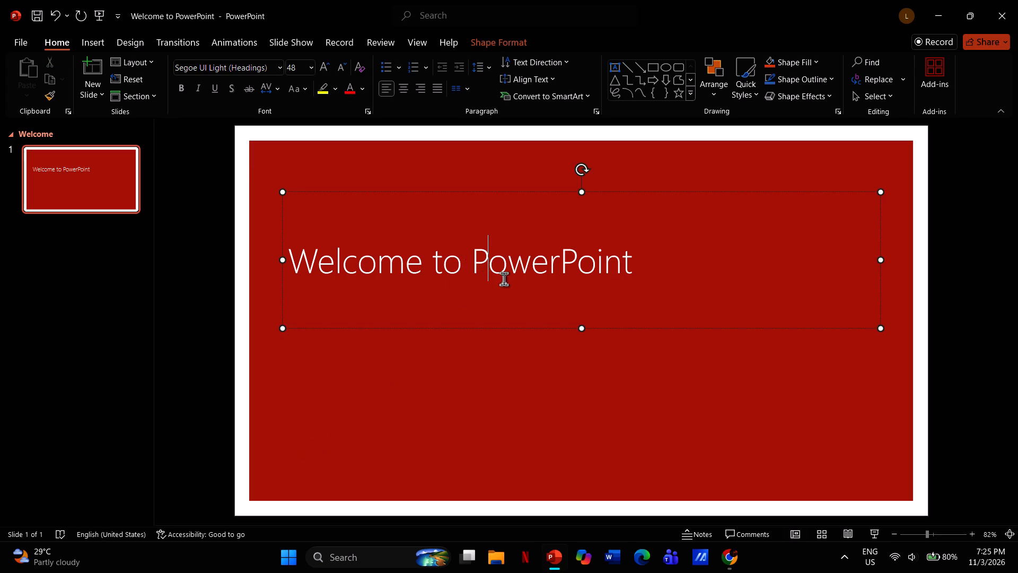
{"action": "left_click_drag", "start_coordinate": [612, 191], "coordinate": [624, 191]}
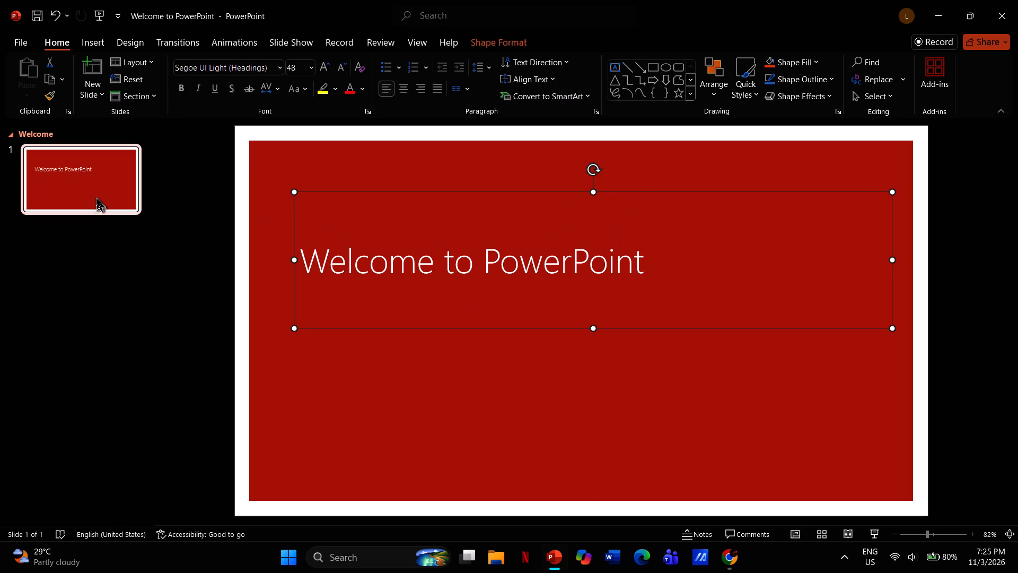
Duplicate the title slide until the Welcome section holds five identical slides.
{"action": "left_click", "coordinate": [96, 197]}
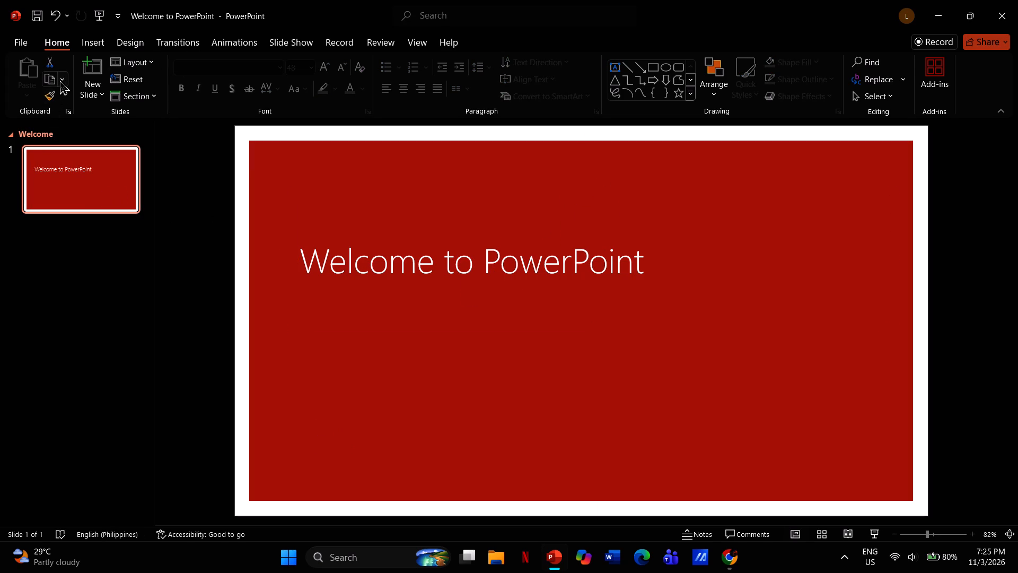
{"action": "left_click", "coordinate": [60, 80]}
{"action": "left_click", "coordinate": [70, 114]}
{"action": "left_click", "coordinate": [62, 79]}
{"action": "left_click", "coordinate": [69, 112]}
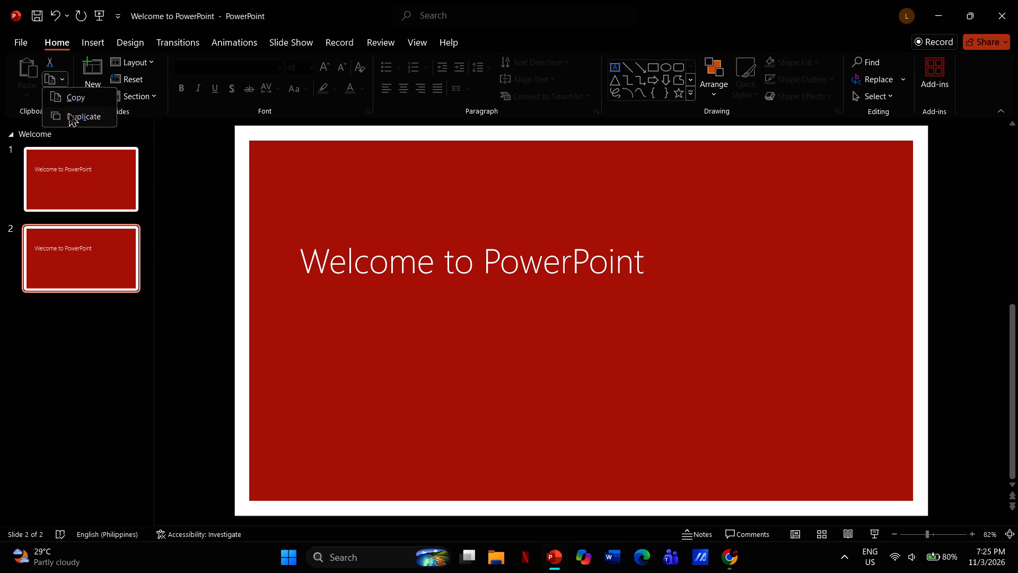
{"action": "left_click", "coordinate": [58, 79]}
{"action": "left_click", "coordinate": [65, 116]}
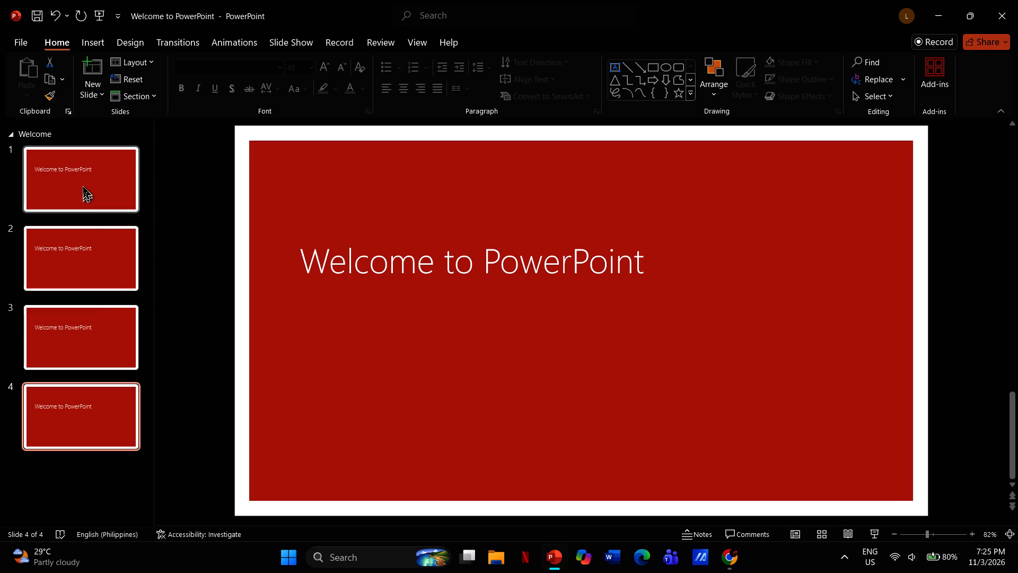
{"action": "left_click", "coordinate": [65, 81]}
{"action": "left_click", "coordinate": [72, 120]}
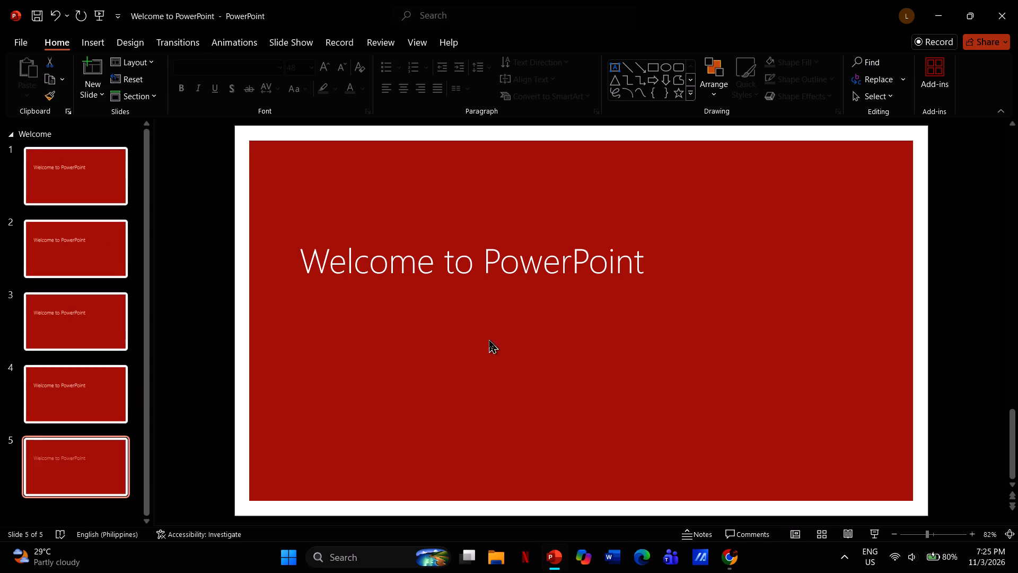
Replace the title text on slide 5 with "The urgency of now".
{"action": "triple_click", "coordinate": [453, 257]}
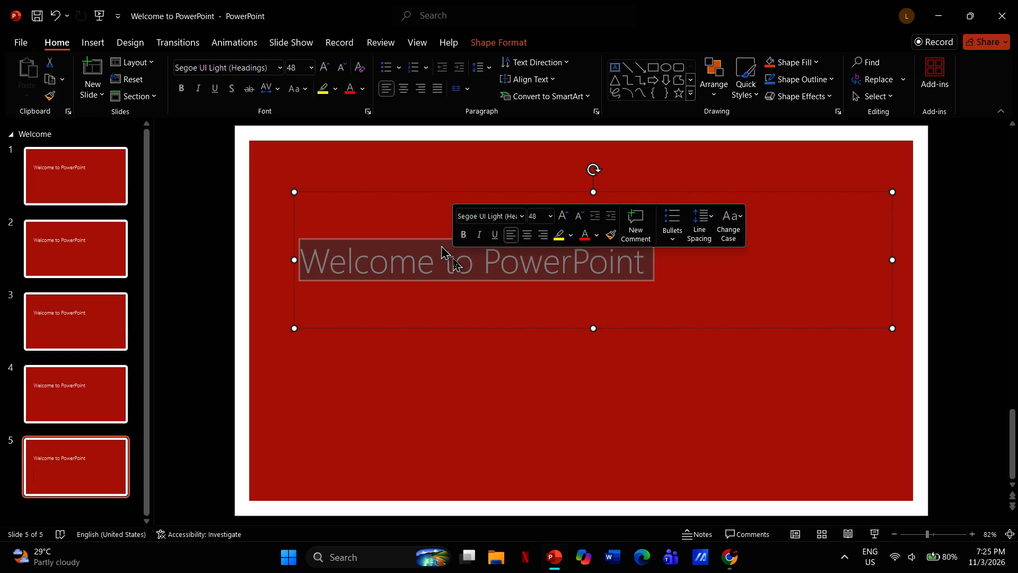
{"action": "type", "text": "the urgency of now"}
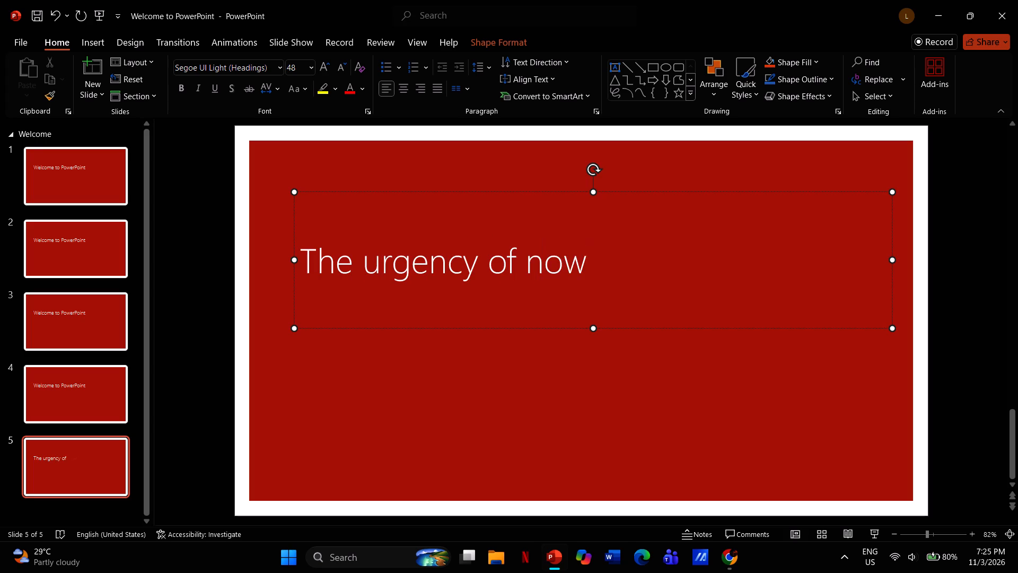
{"action": "key", "text": "space"}
Copy the slide 5 title, switch to Chrome and search for "The urgency of now images" in a new tab.
{"action": "left_click_drag", "start_coordinate": [599, 264], "coordinate": [323, 267]}
{"action": "right_click", "coordinate": [437, 265]}
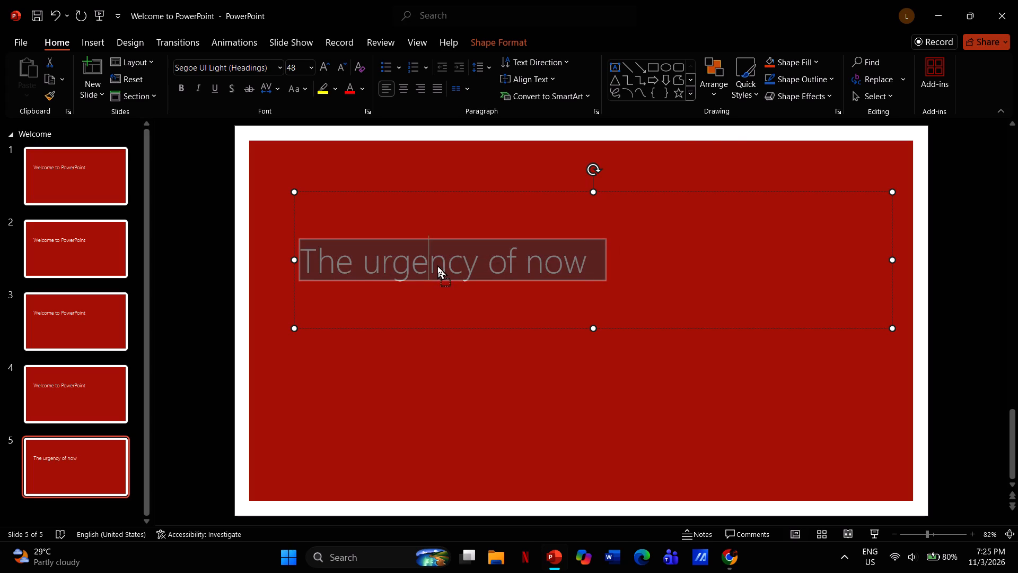
{"action": "left_click", "coordinate": [466, 203]}
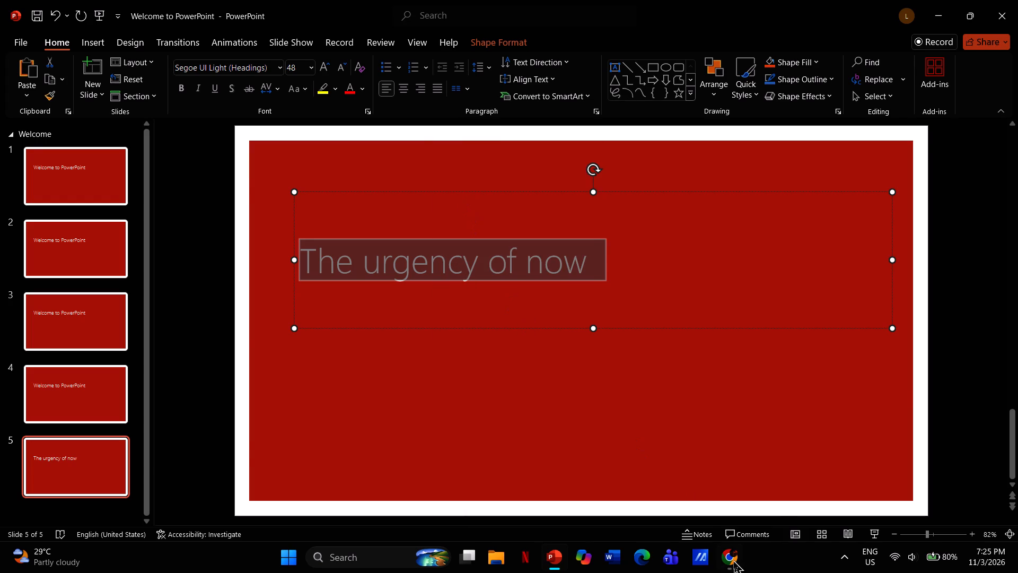
{"action": "left_click", "coordinate": [727, 563]}
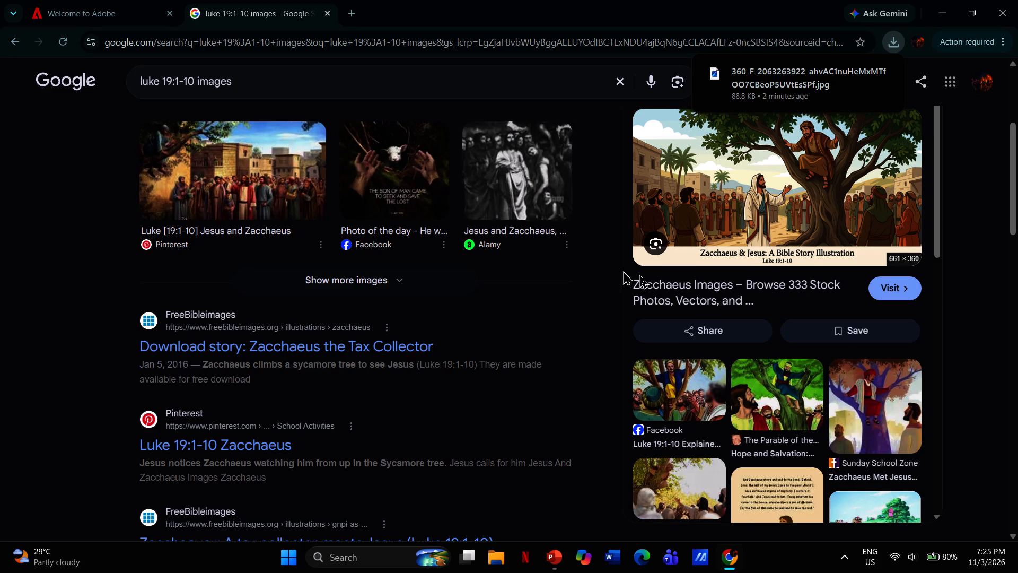
{"action": "left_click", "coordinate": [353, 17]}
{"action": "right_click", "coordinate": [331, 44]}
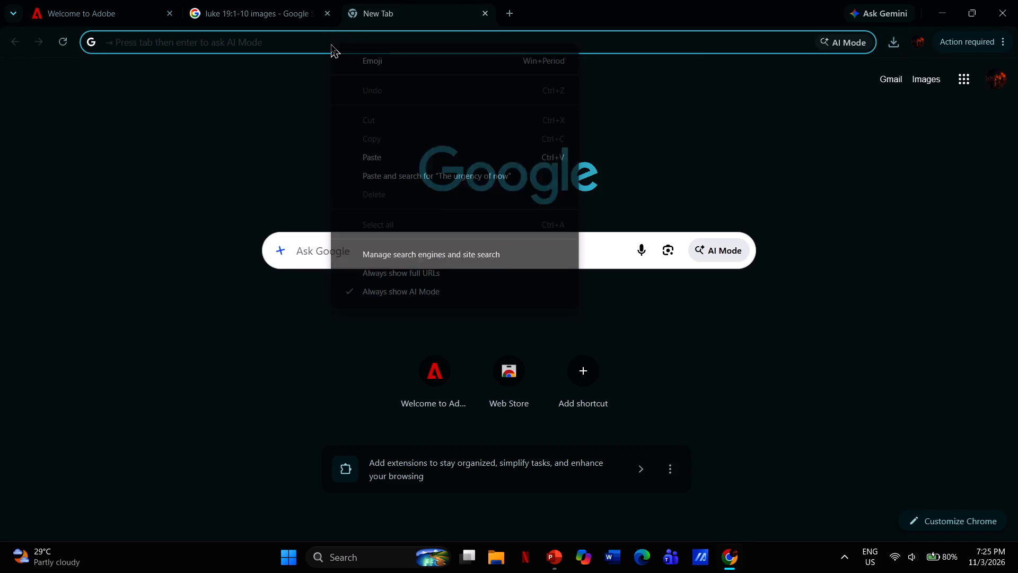
{"action": "left_click", "coordinate": [376, 158]}
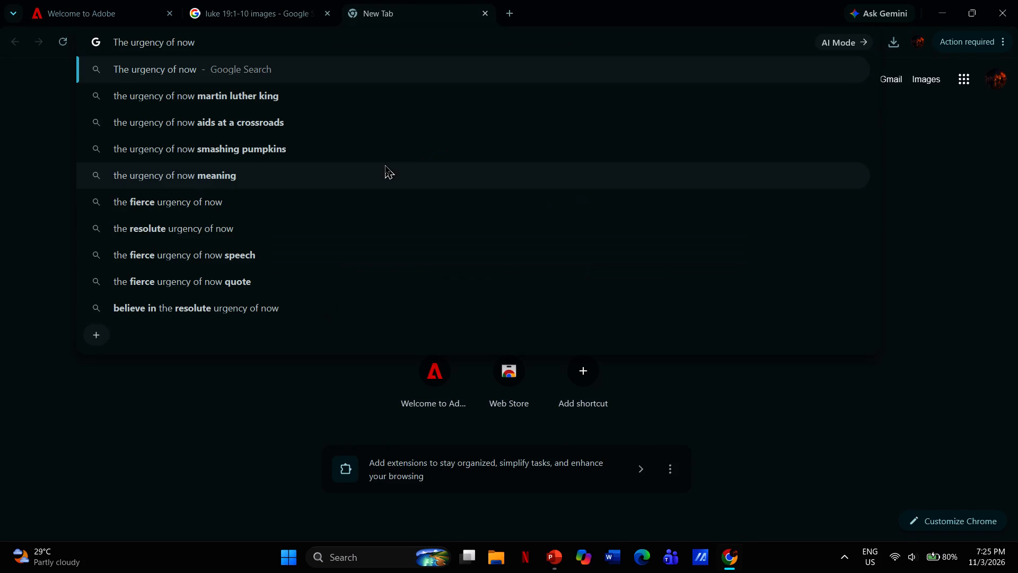
{"action": "key", "text": "space"}
{"action": "type", "text": "images"}
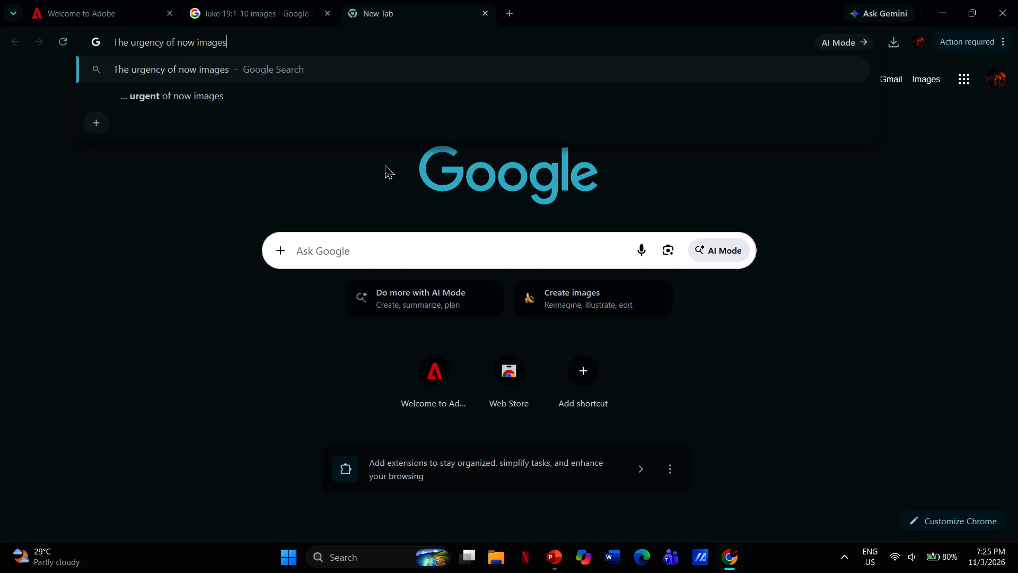
{"action": "key", "text": "Return"}
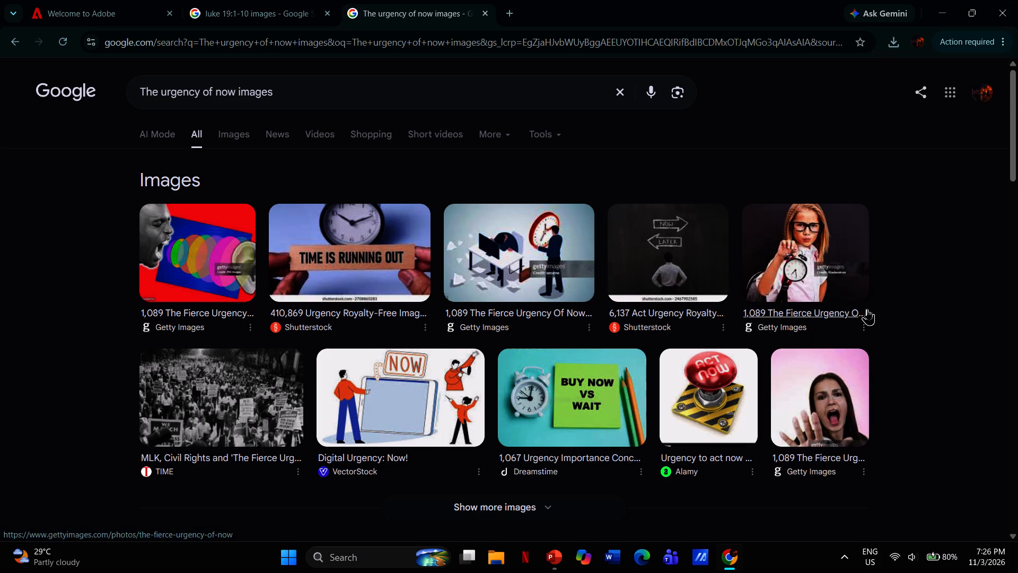
Switch the search to image results and preview the teal PrEPWatch "The urgency of now" picture with its related images.
{"action": "scroll", "coordinate": [867, 309], "scroll_direction": "down", "scroll_amount": 2}
{"action": "scroll", "coordinate": [459, 125], "scroll_direction": "up", "scroll_amount": 3}
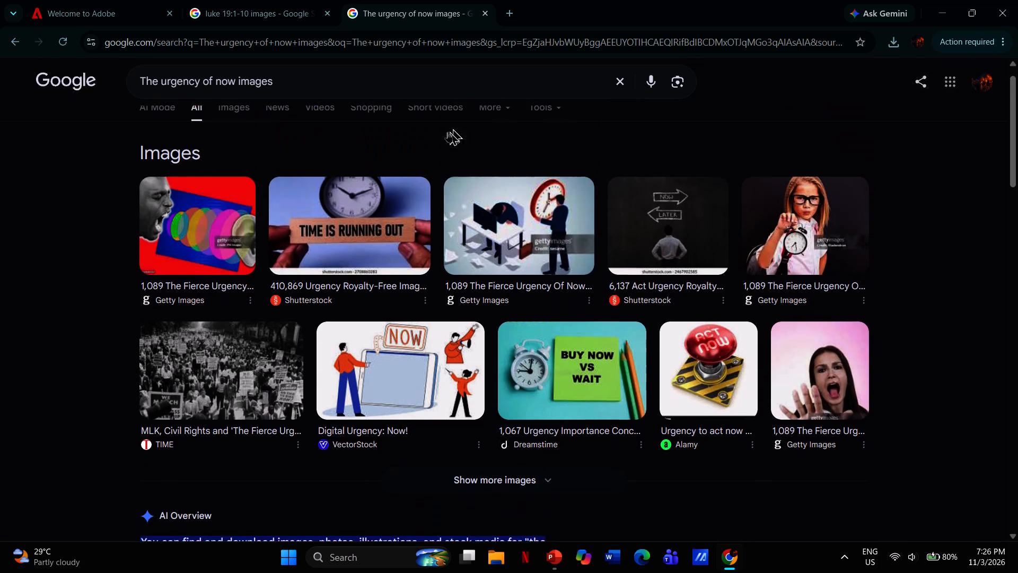
{"action": "left_click", "coordinate": [233, 133]}
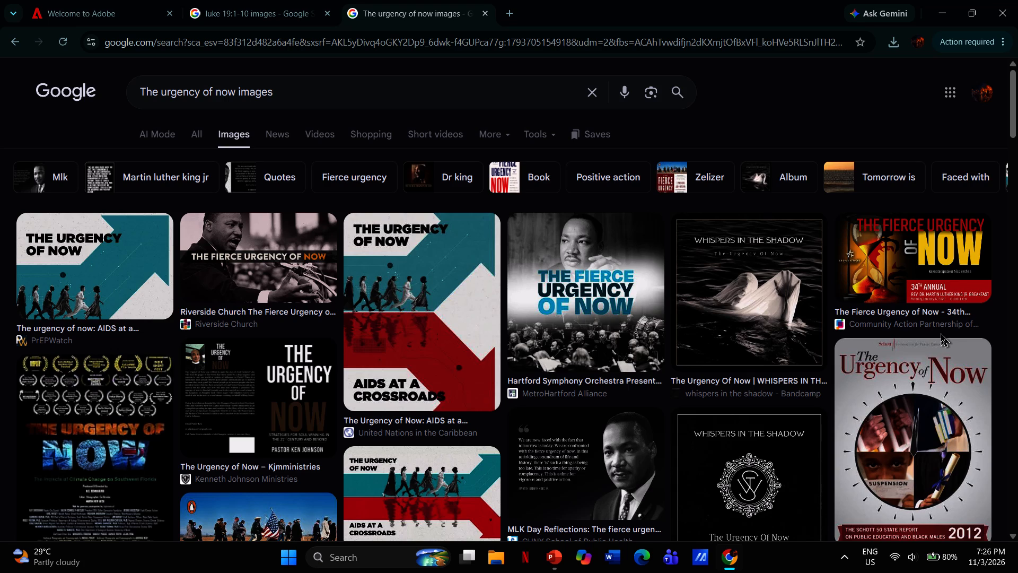
{"action": "scroll", "coordinate": [941, 333], "scroll_direction": "down", "scroll_amount": 1}
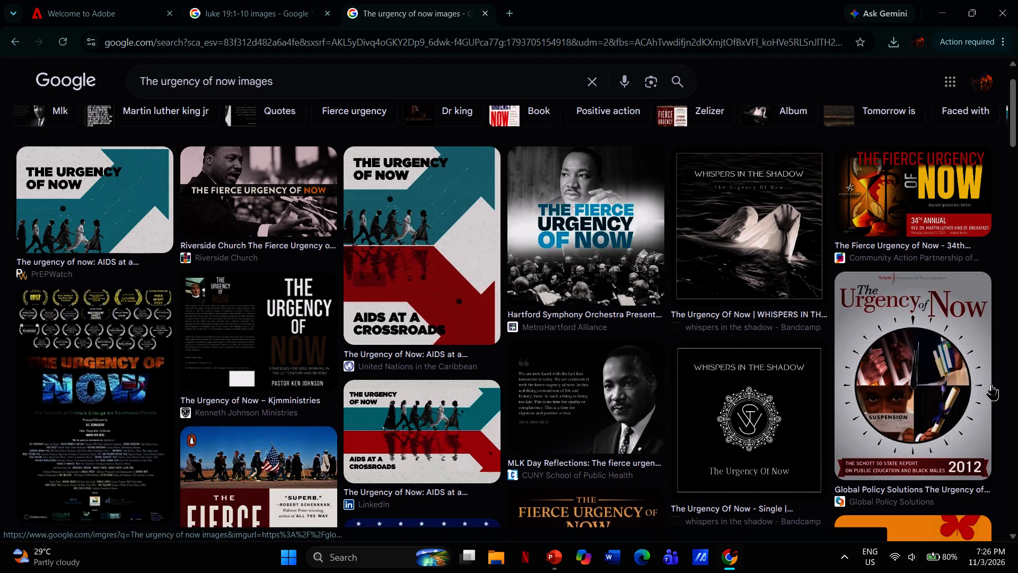
{"action": "left_click", "coordinate": [82, 190]}
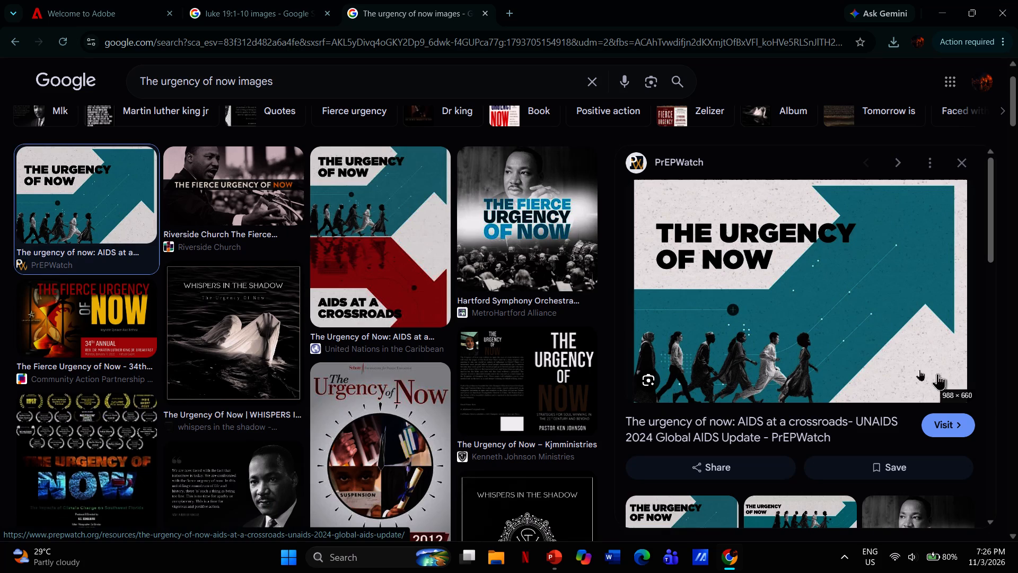
{"action": "scroll", "coordinate": [870, 323], "scroll_direction": "down", "scroll_amount": 3}
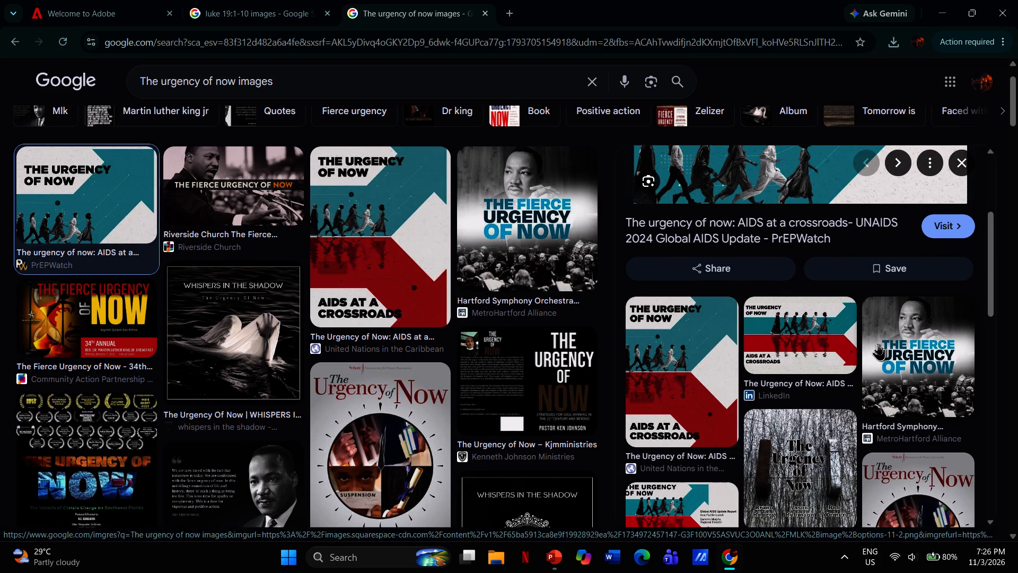
{"action": "scroll", "coordinate": [877, 344], "scroll_direction": "down", "scroll_amount": 2}
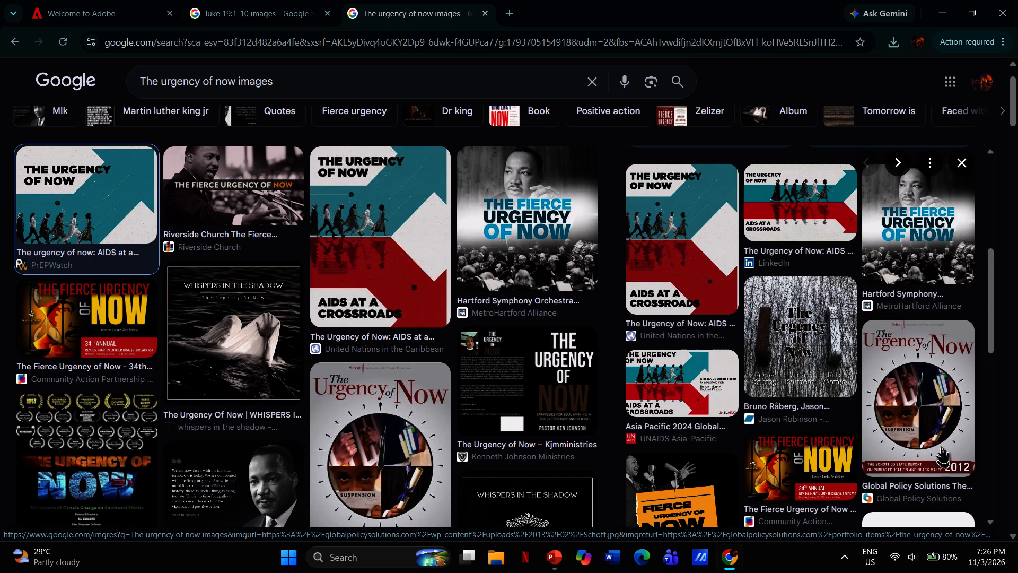
Preview the Global Policy Solutions cover and the Bandcamp bare-trees album cover, and look through their related images.
{"action": "left_click", "coordinate": [918, 402]}
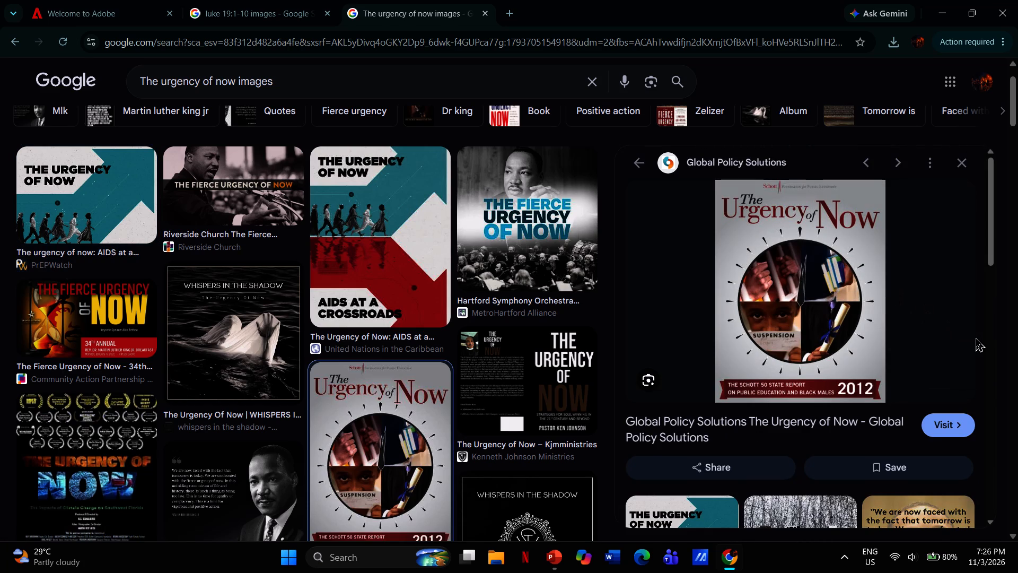
{"action": "scroll", "coordinate": [976, 337], "scroll_direction": "down", "scroll_amount": 3}
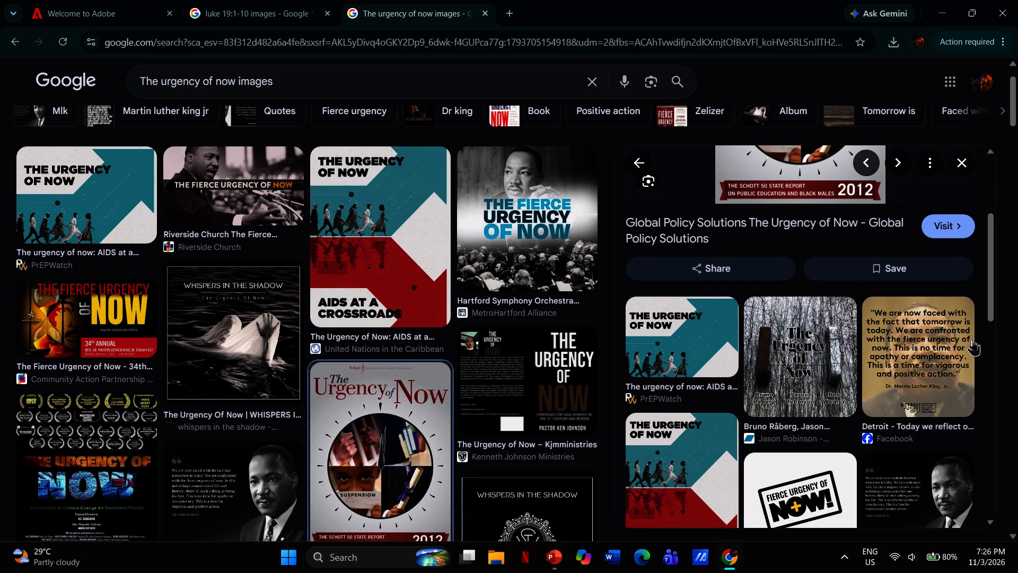
{"action": "left_click", "coordinate": [783, 353]}
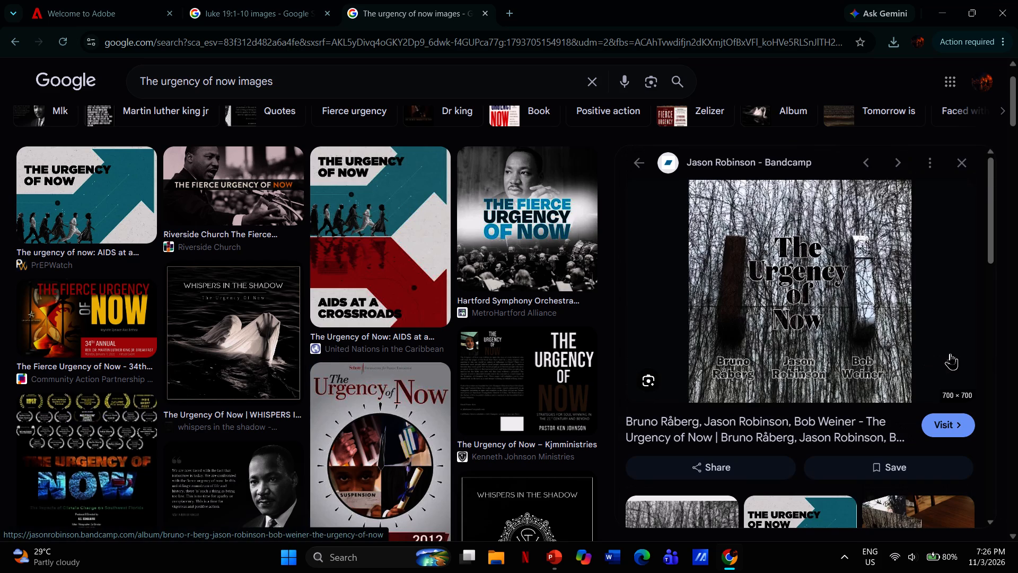
{"action": "scroll", "coordinate": [950, 353], "scroll_direction": "down", "scroll_amount": 2}
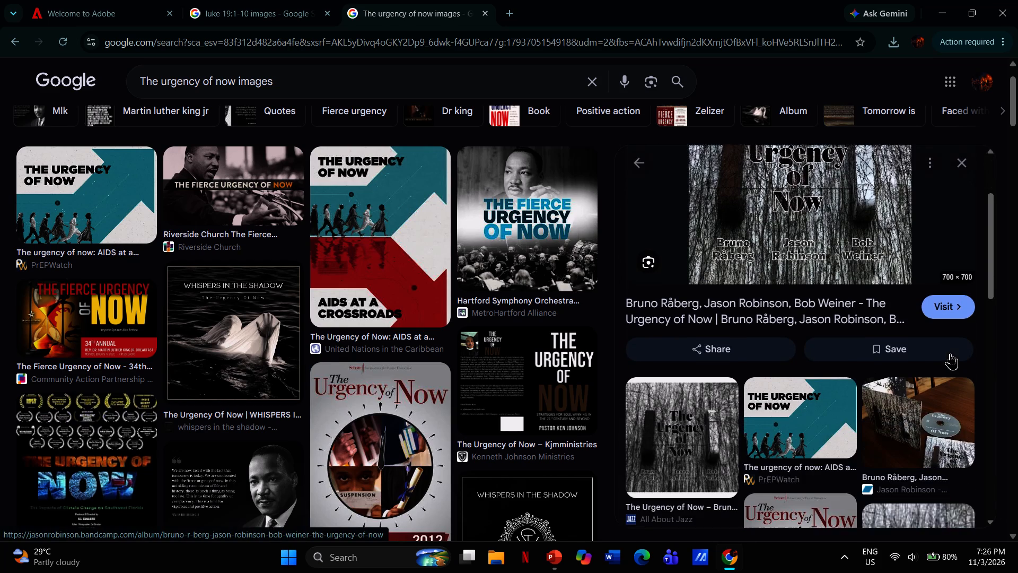
{"action": "scroll", "coordinate": [950, 353], "scroll_direction": "down", "scroll_amount": 2}
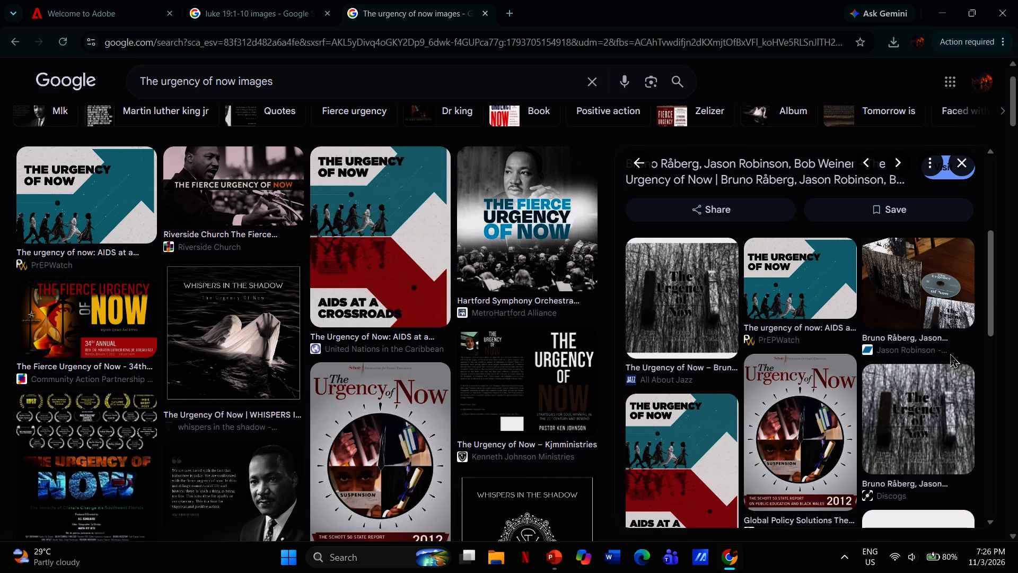
{"action": "scroll", "coordinate": [950, 353], "scroll_direction": "down", "scroll_amount": 5}
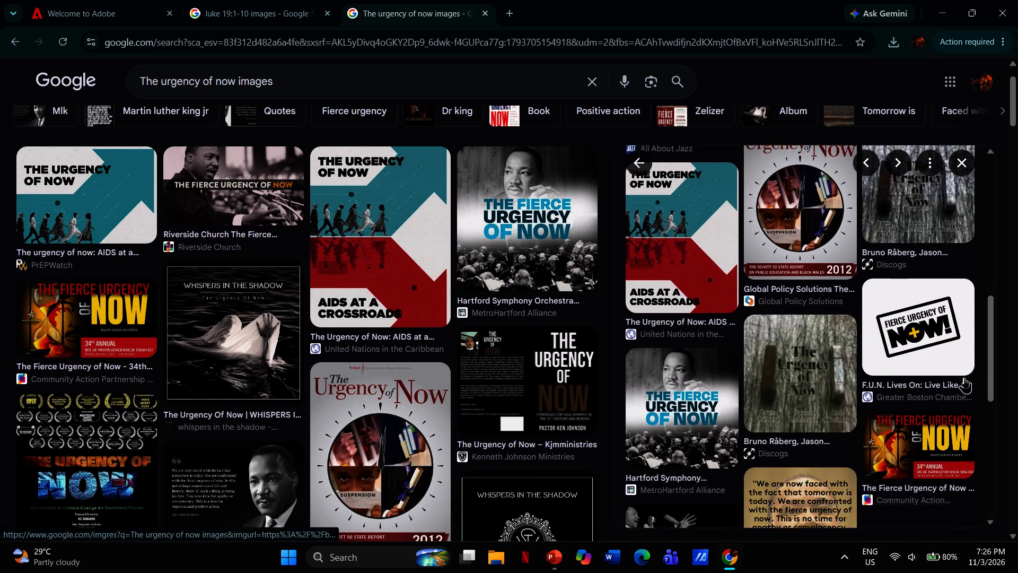
{"action": "scroll", "coordinate": [964, 377], "scroll_direction": "down", "scroll_amount": 3}
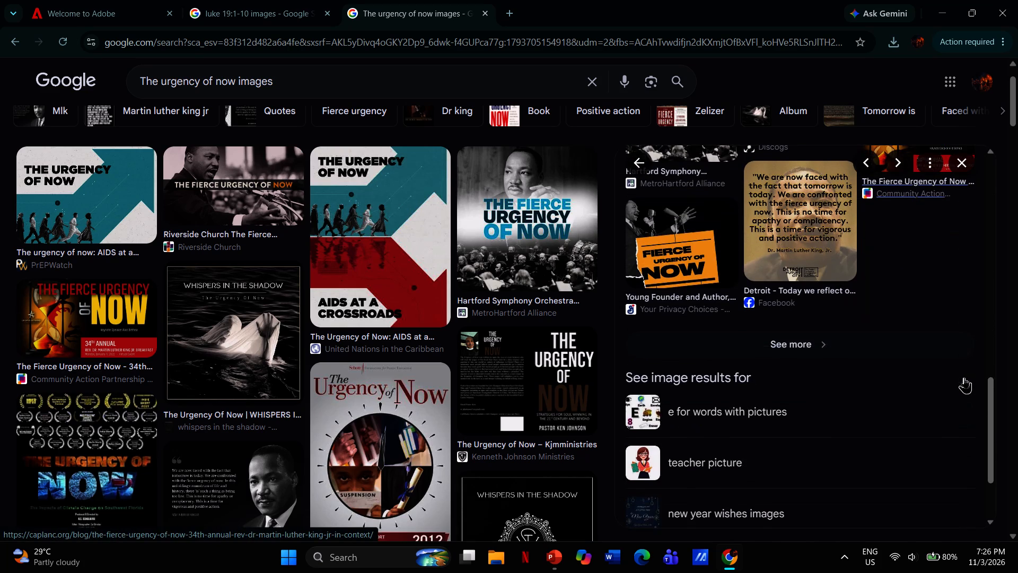
{"action": "scroll", "coordinate": [964, 377], "scroll_direction": "up", "scroll_amount": 3}
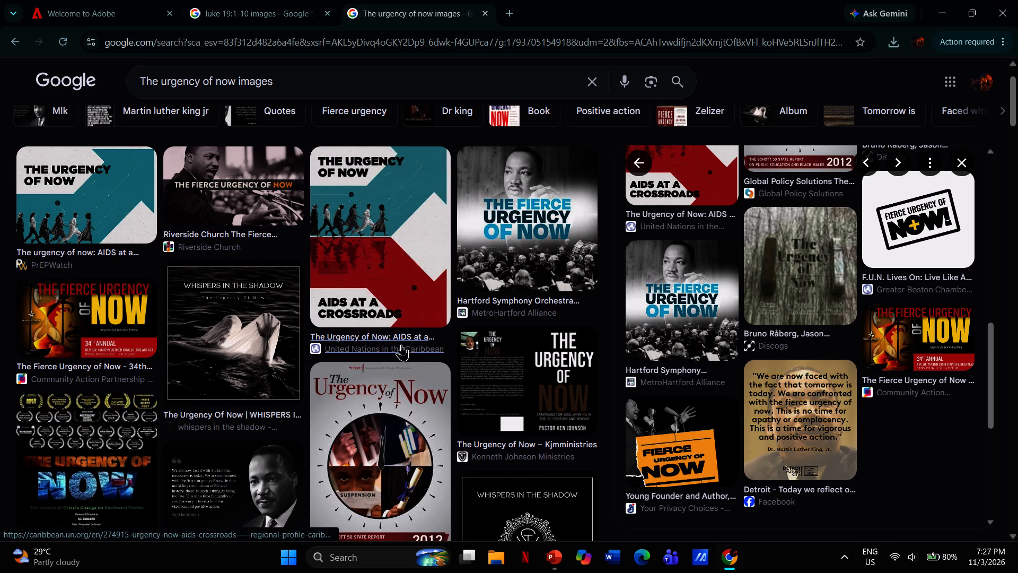
Look further through the image results for a suitable "The urgency of now" picture, ending back at the Bandcamp album cover preview.
{"action": "scroll", "coordinate": [401, 344], "scroll_direction": "down", "scroll_amount": 3}
{"action": "scroll", "coordinate": [498, 359], "scroll_direction": "down", "scroll_amount": 2}
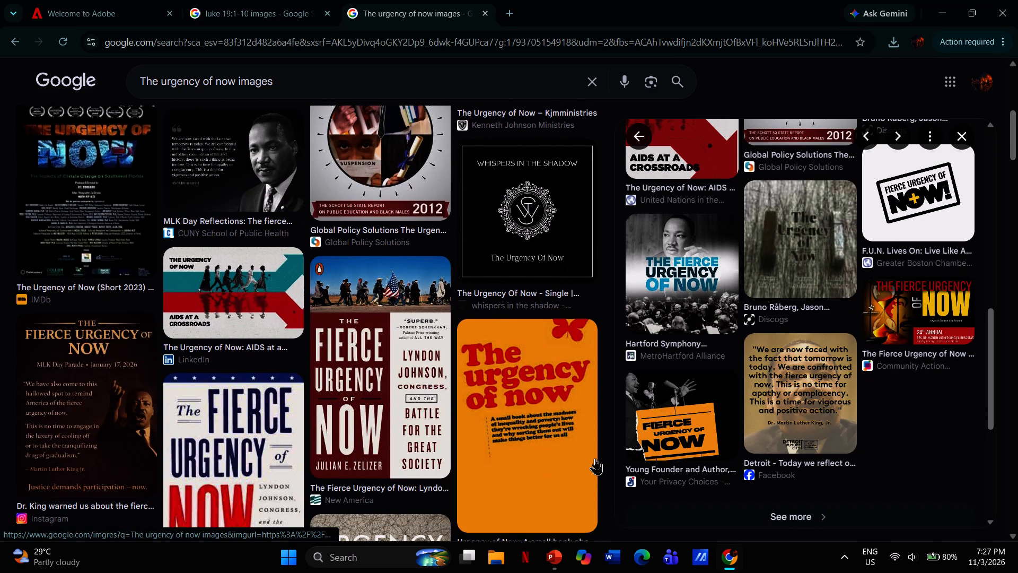
{"action": "scroll", "coordinate": [550, 414], "scroll_direction": "down", "scroll_amount": 3}
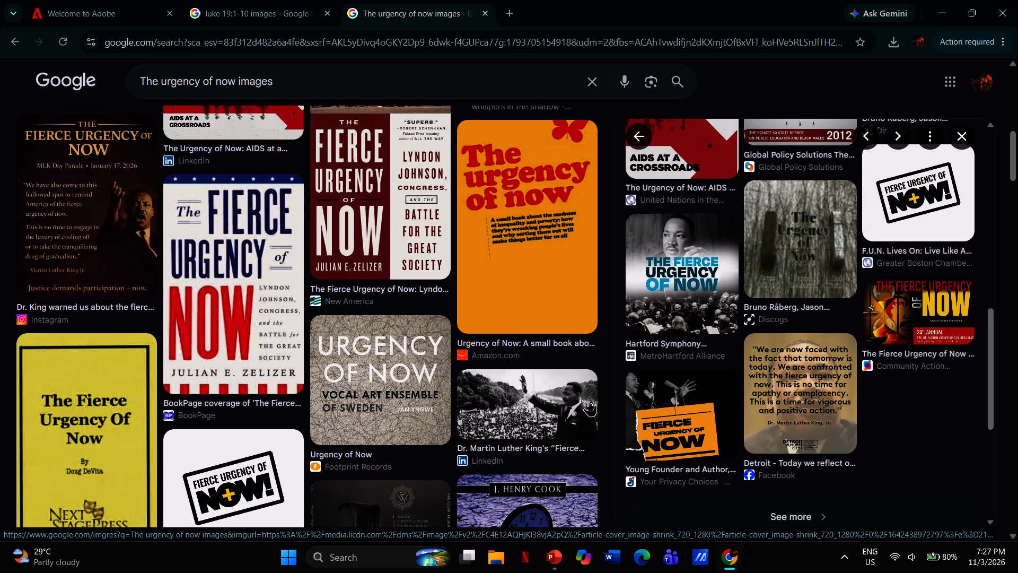
{"action": "scroll", "coordinate": [589, 400], "scroll_direction": "down", "scroll_amount": 2}
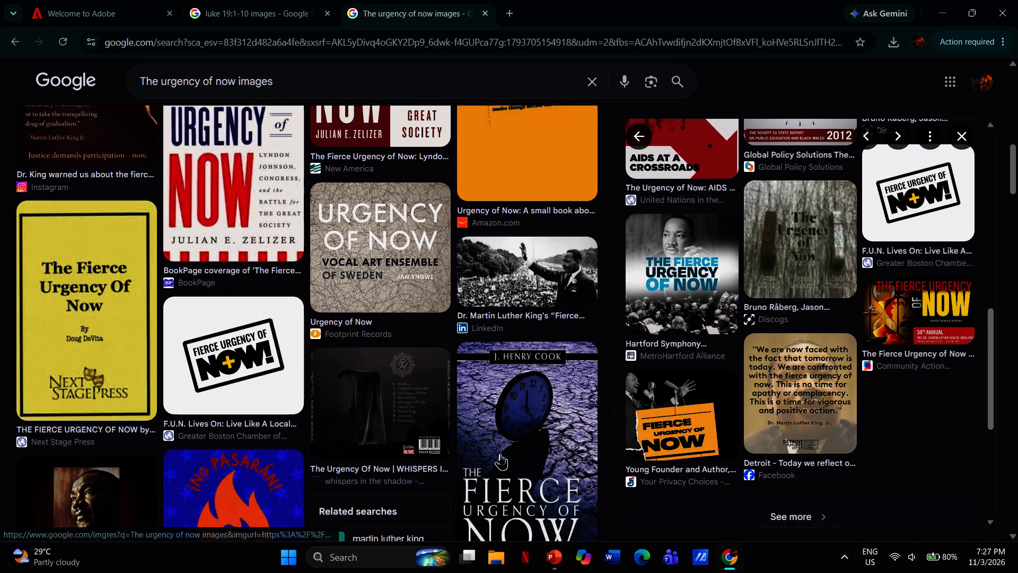
{"action": "scroll", "coordinate": [500, 454], "scroll_direction": "down", "scroll_amount": 2}
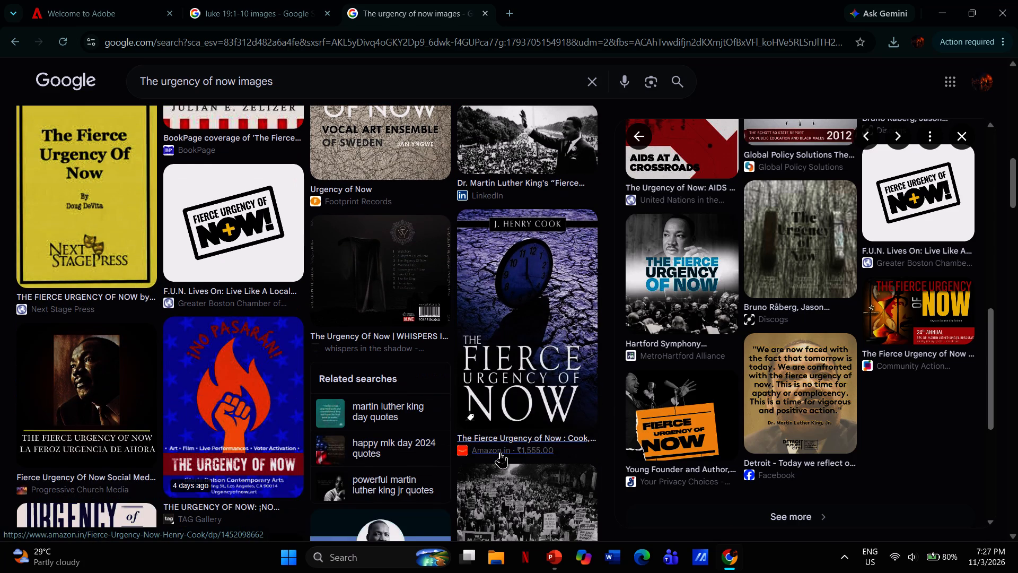
{"action": "scroll", "coordinate": [500, 452], "scroll_direction": "down", "scroll_amount": 3}
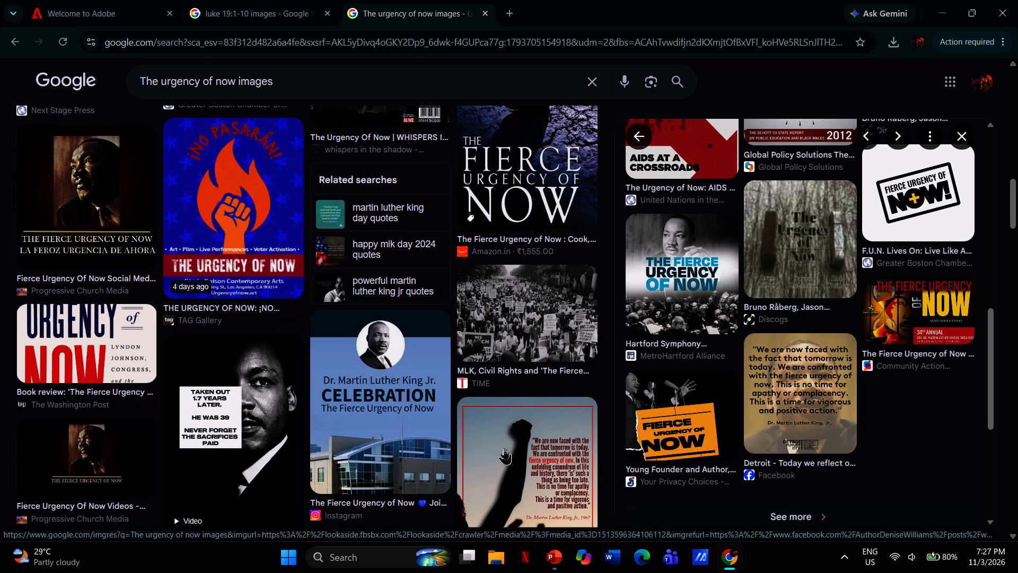
{"action": "scroll", "coordinate": [504, 448], "scroll_direction": "up", "scroll_amount": 5}
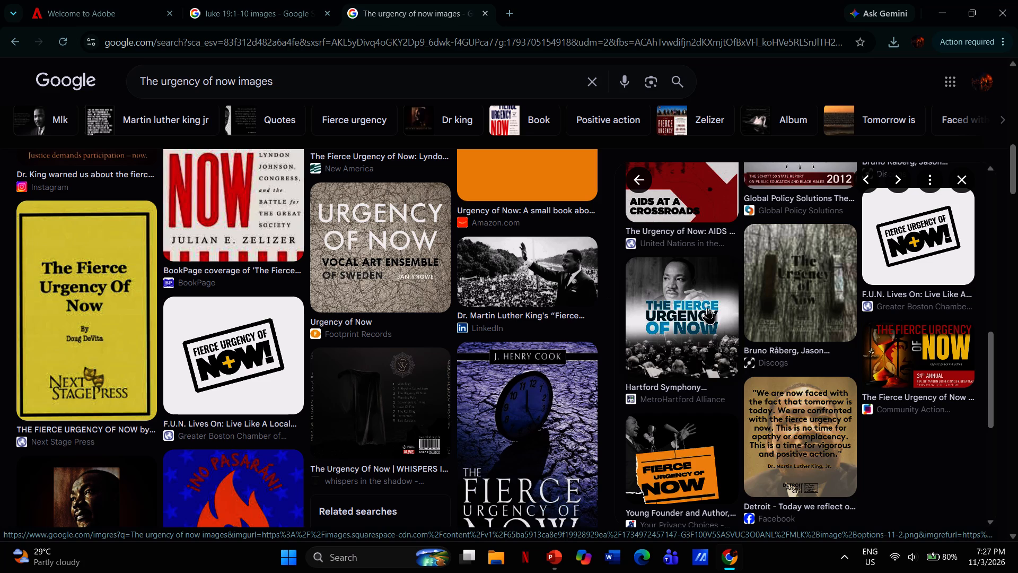
{"action": "scroll", "coordinate": [824, 306], "scroll_direction": "up", "scroll_amount": 7}
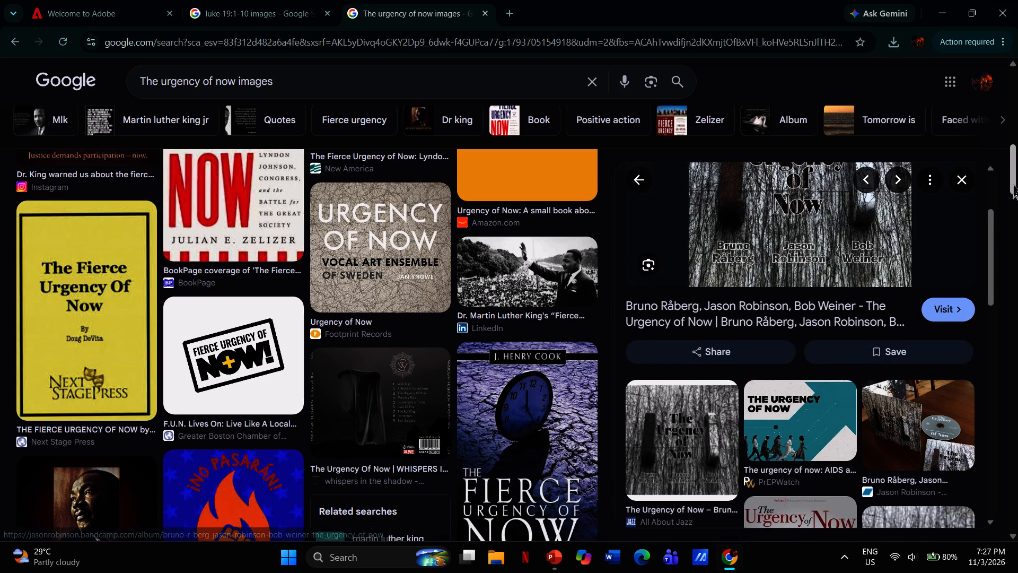
{"action": "left_click_drag", "start_coordinate": [1013, 178], "coordinate": [1014, 125]}
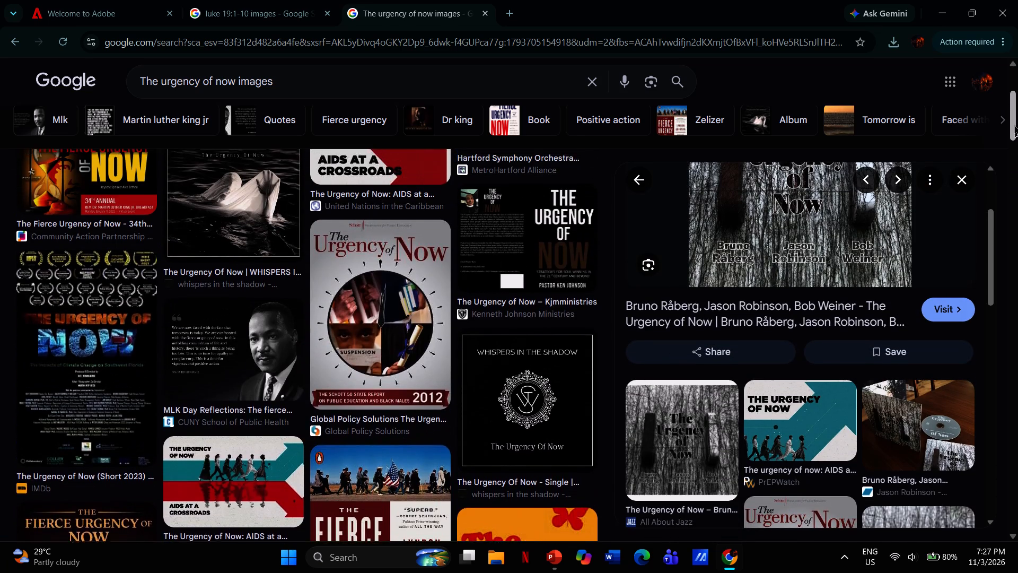
{"action": "left_click_drag", "start_coordinate": [1014, 125], "coordinate": [1015, 98]}
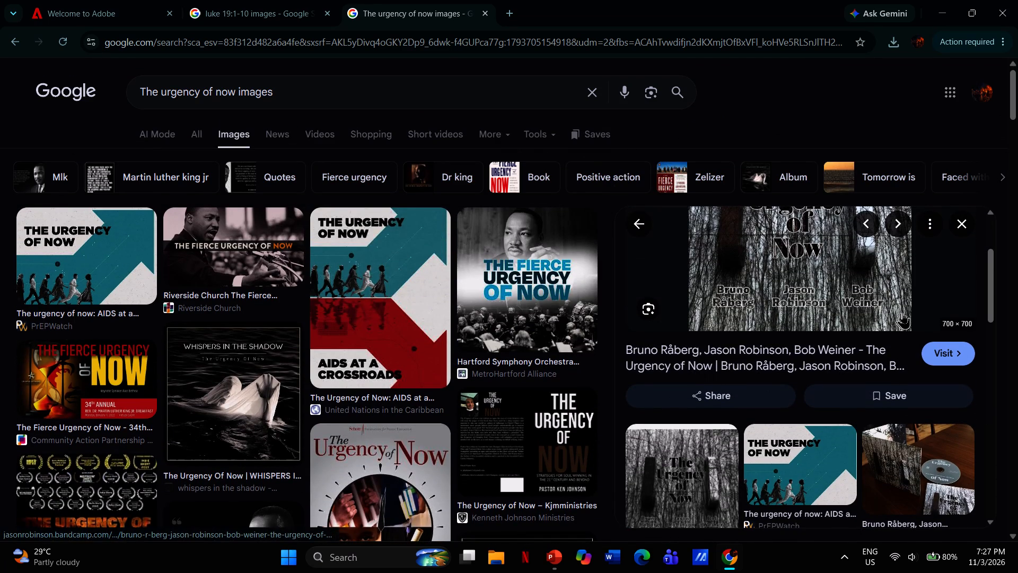
{"action": "scroll", "coordinate": [902, 312], "scroll_direction": "up", "scroll_amount": 2}
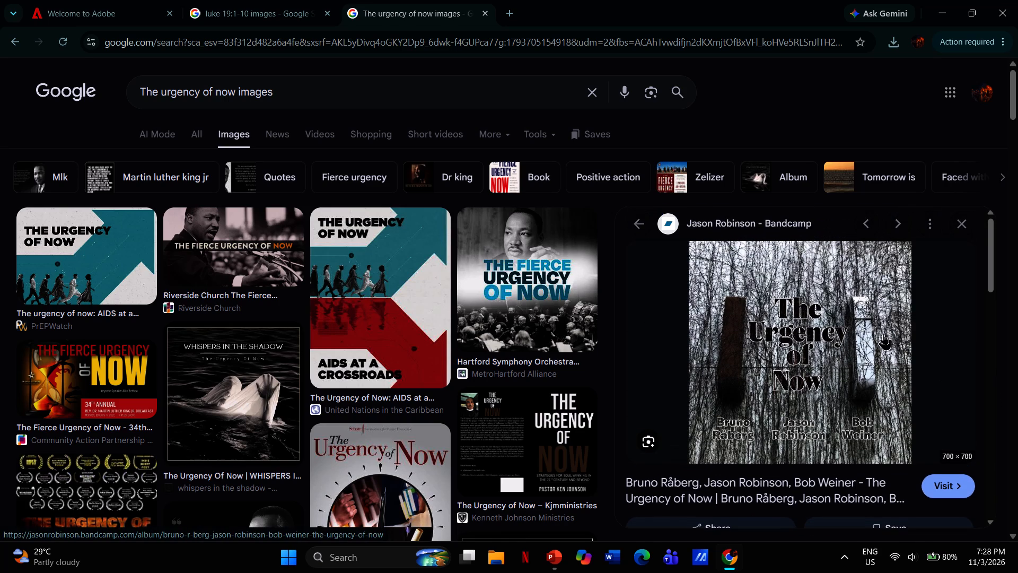
Open the album cover's Bandcamp source page, accept only the necessary cookies, inspect the artwork and close the page.
{"action": "left_click", "coordinate": [769, 362]}
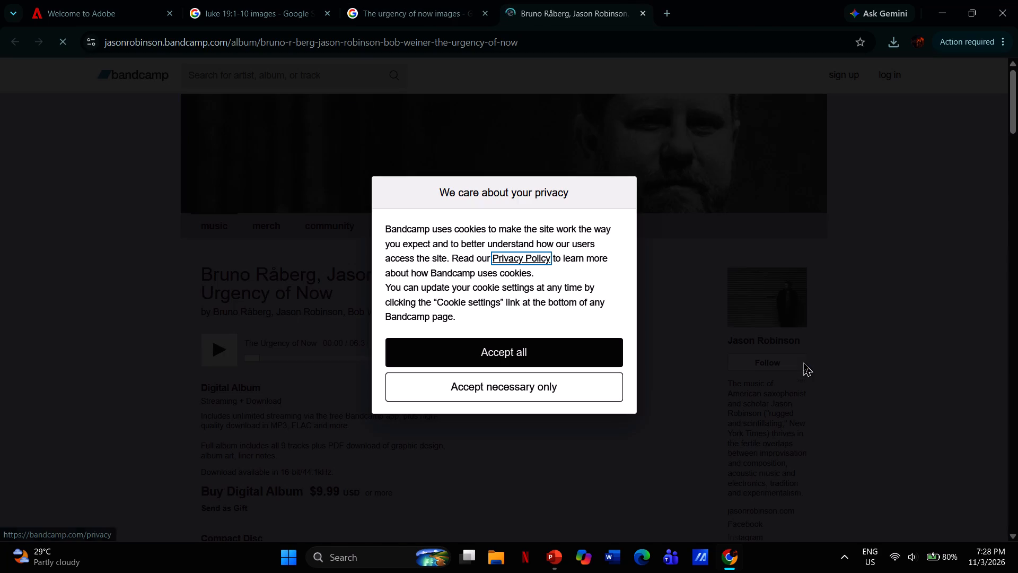
{"action": "left_click", "coordinate": [524, 389]}
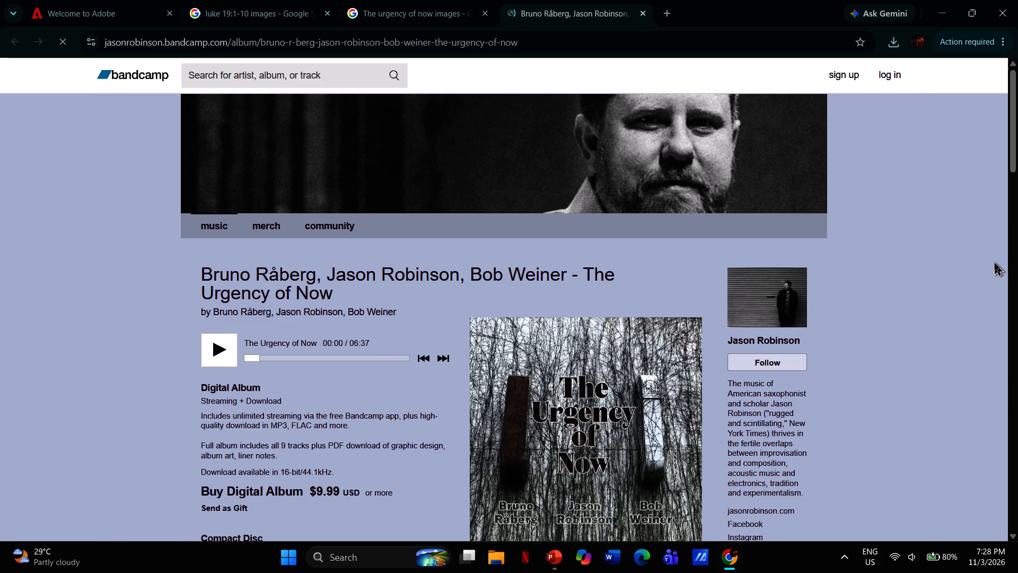
{"action": "scroll", "coordinate": [994, 262], "scroll_direction": "down", "scroll_amount": 1}
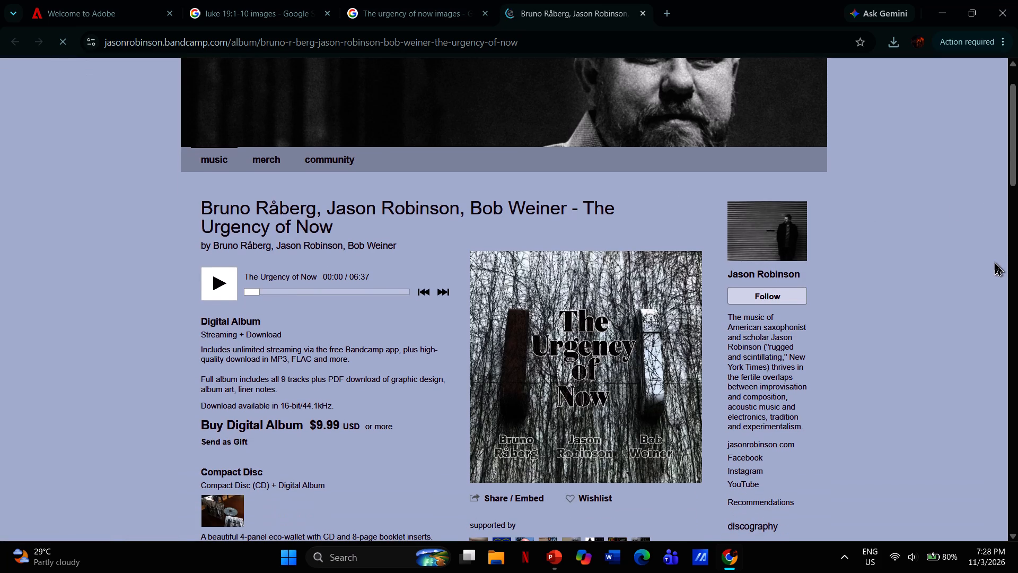
{"action": "scroll", "coordinate": [995, 262], "scroll_direction": "down", "scroll_amount": 3}
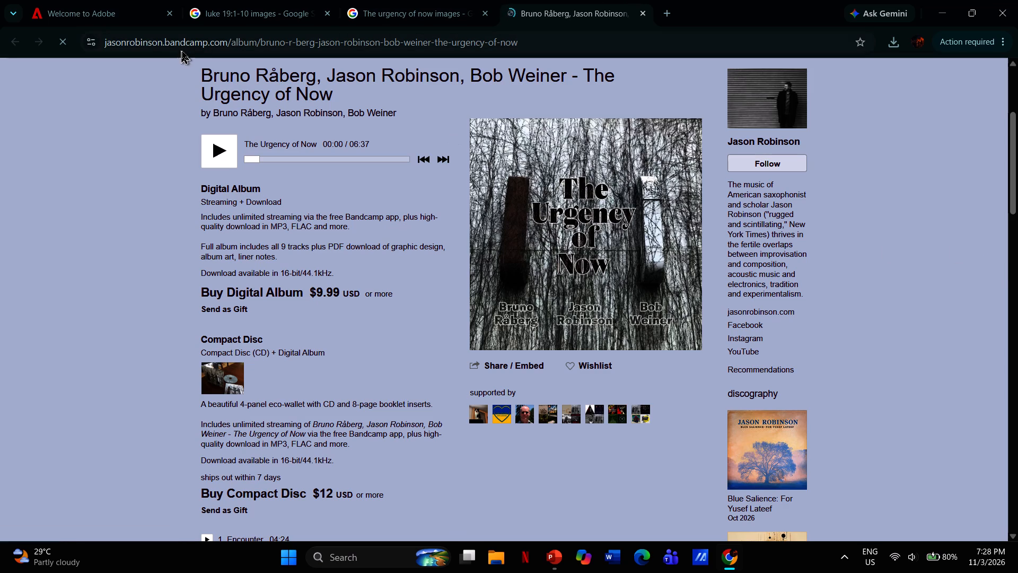
{"action": "left_click", "coordinate": [642, 11]}
Look further through the "The urgency of now" image results and the album cover's related images for a suitable picture.
{"action": "scroll", "coordinate": [1008, 415], "scroll_direction": "down", "scroll_amount": 5}
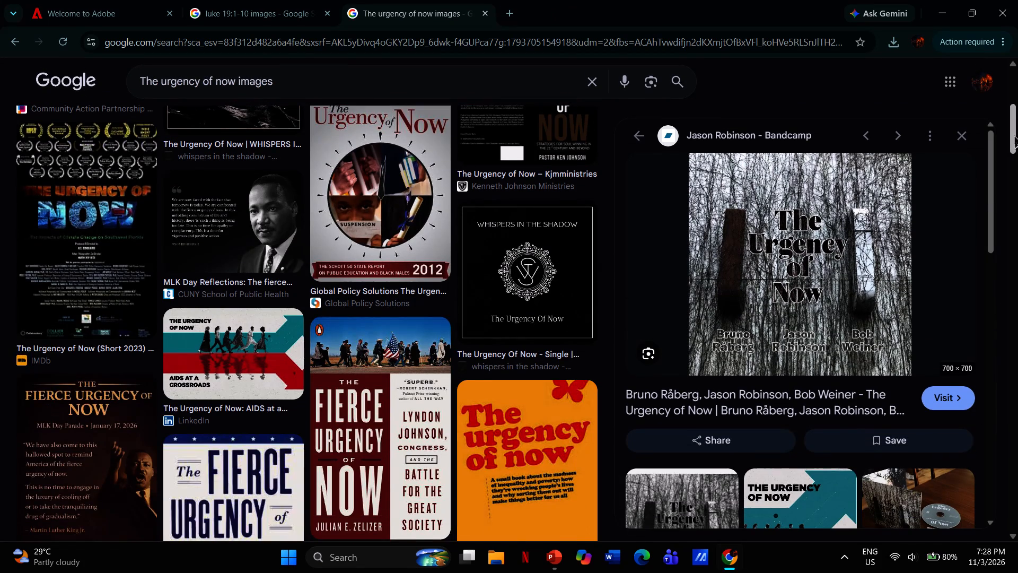
{"action": "left_click_drag", "start_coordinate": [1014, 135], "coordinate": [1016, 449]}
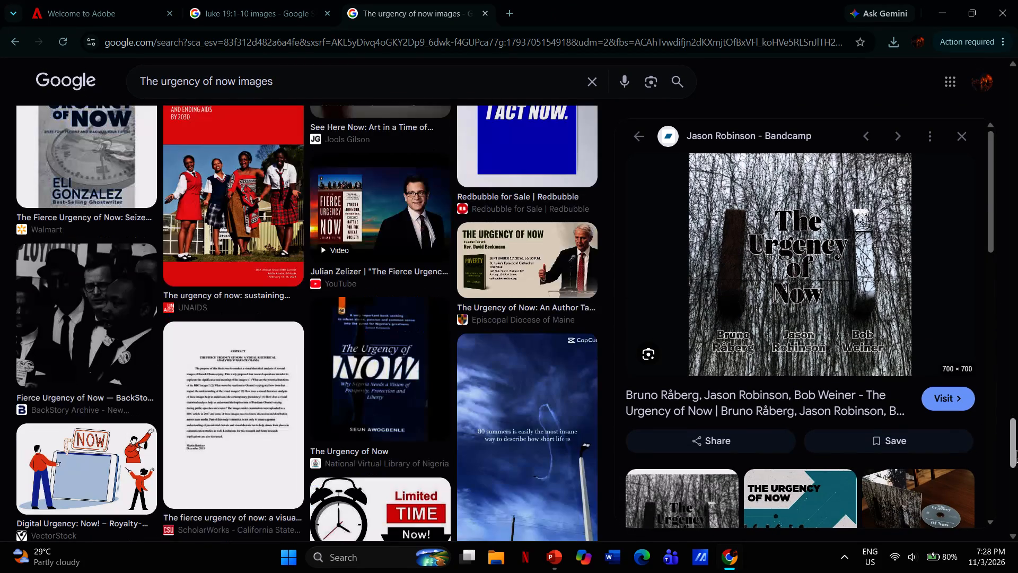
{"action": "left_click_drag", "start_coordinate": [1016, 449], "coordinate": [1017, 511]}
{"action": "left_click_drag", "start_coordinate": [986, 226], "coordinate": [985, 228]}
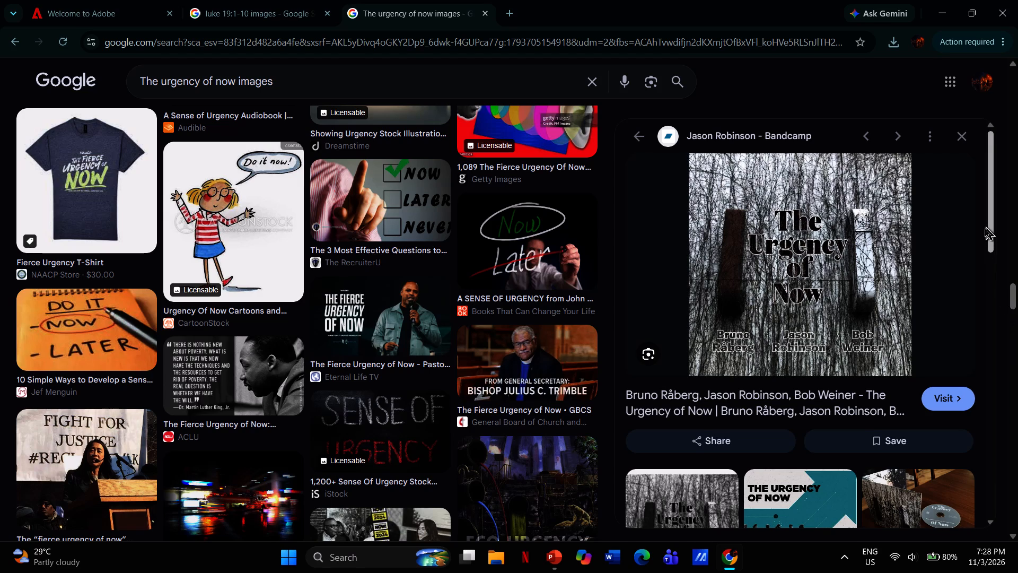
{"action": "left_click_drag", "start_coordinate": [985, 228], "coordinate": [986, 380]}
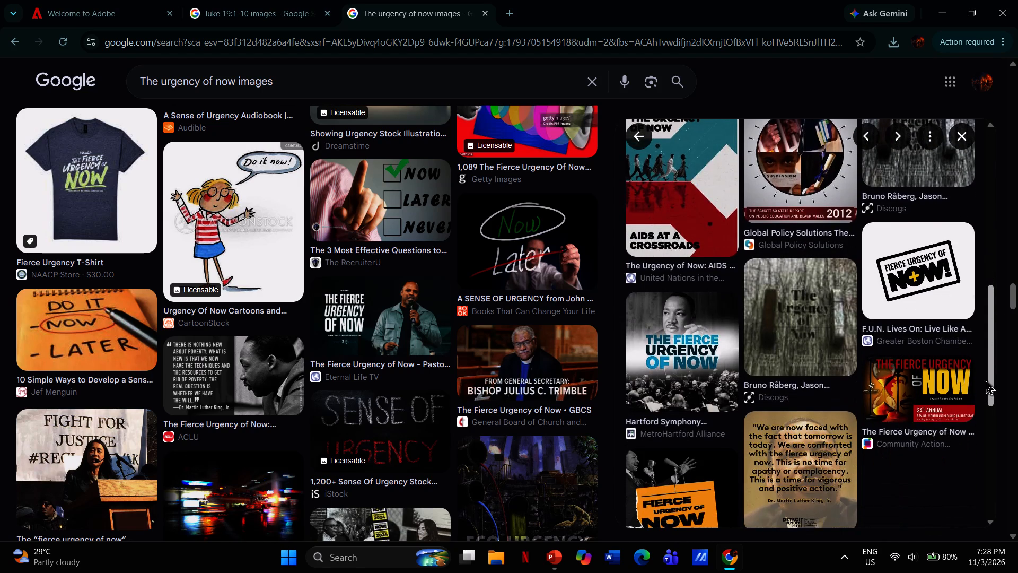
{"action": "left_click_drag", "start_coordinate": [986, 380], "coordinate": [988, 409]}
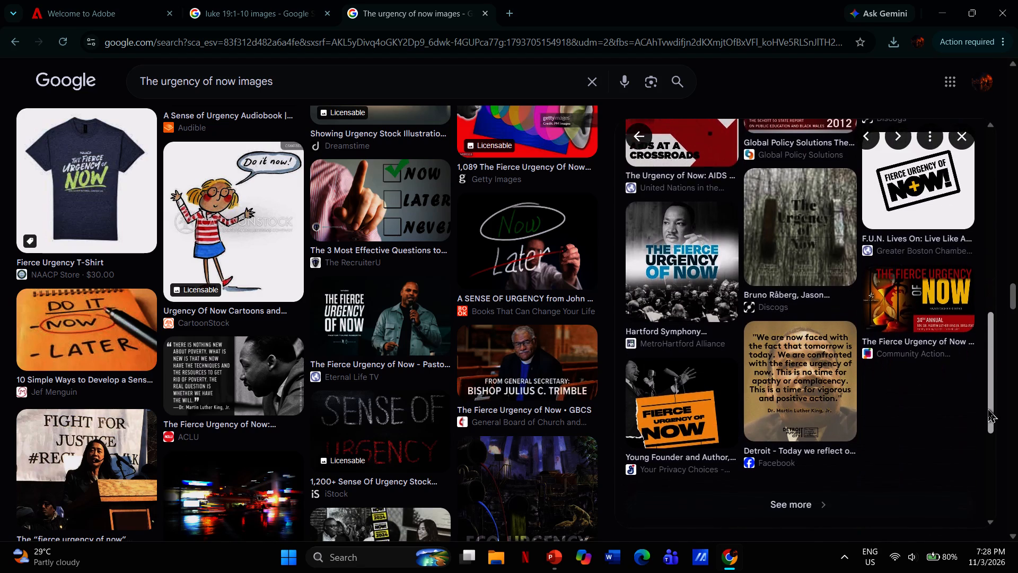
{"action": "left_click_drag", "start_coordinate": [988, 409], "coordinate": [993, 438]}
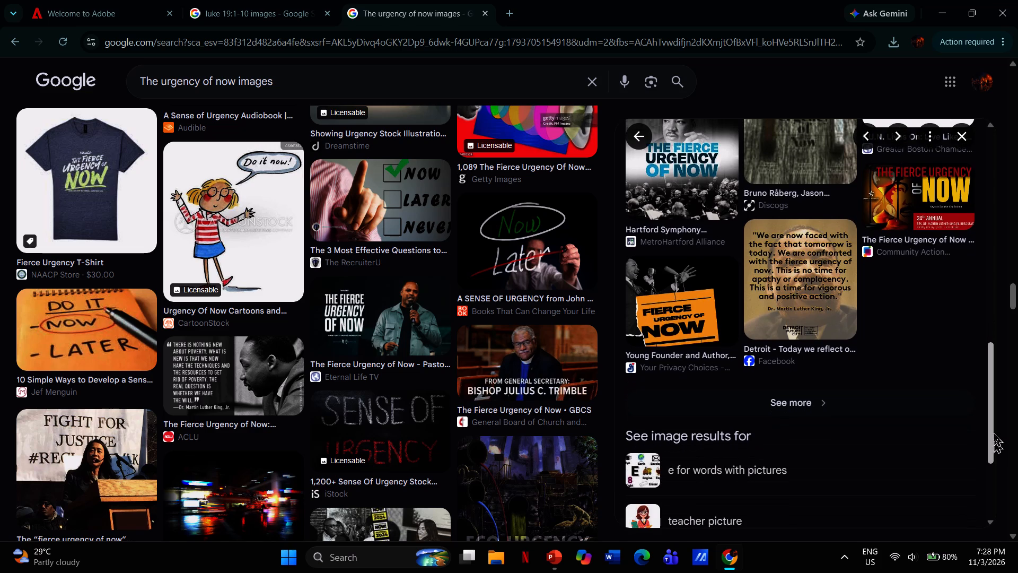
{"action": "left_click_drag", "start_coordinate": [1010, 303], "coordinate": [1014, 430]}
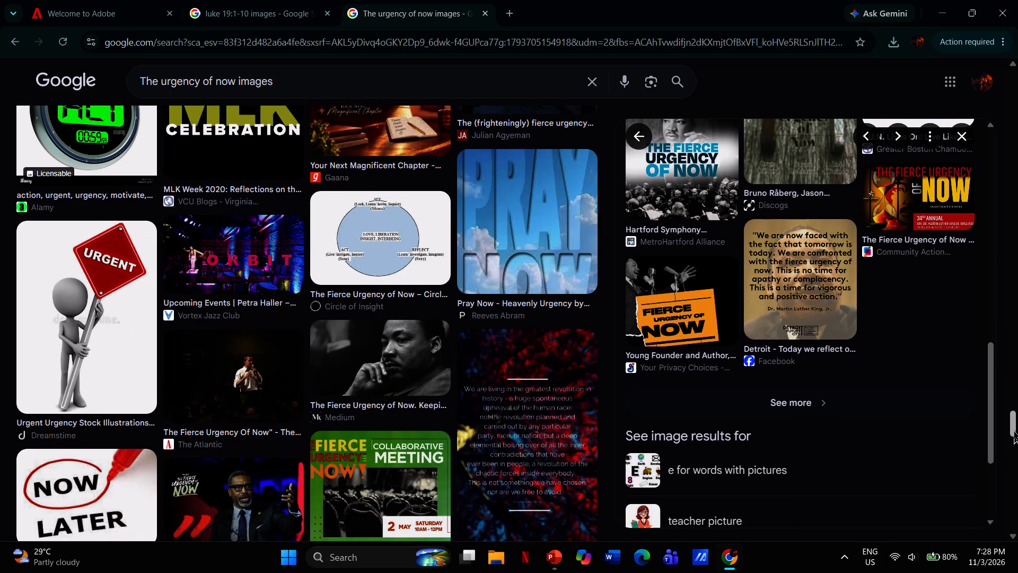
{"action": "left_click_drag", "start_coordinate": [1014, 430], "coordinate": [1017, 450]}
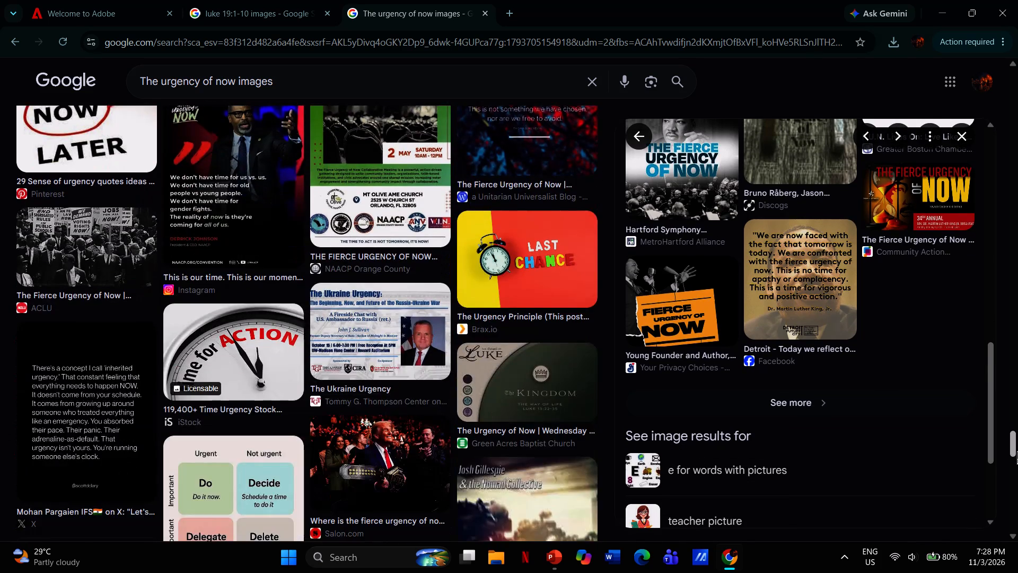
{"action": "left_click_drag", "start_coordinate": [1017, 450], "coordinate": [1011, 433]}
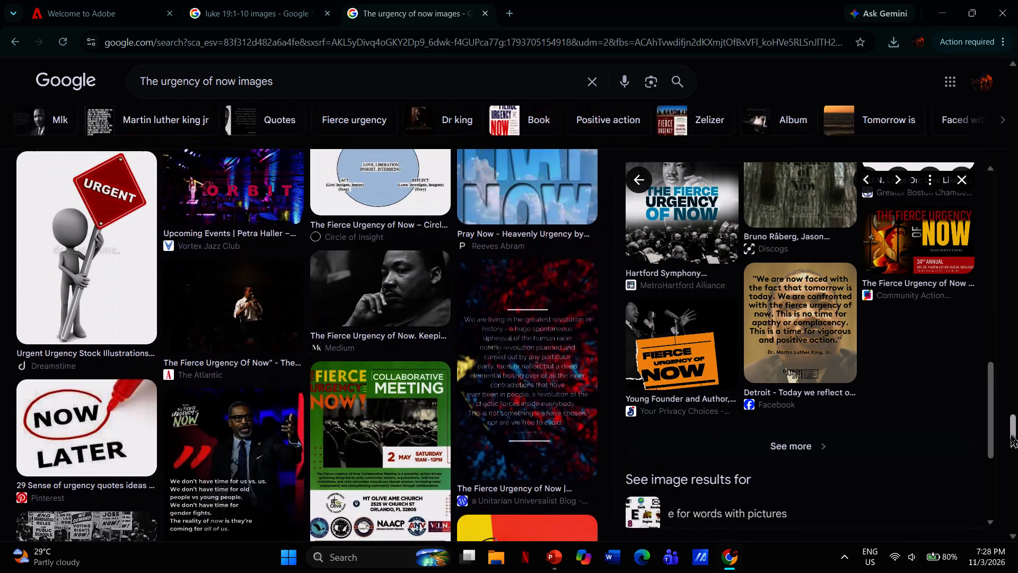
{"action": "left_click_drag", "start_coordinate": [1011, 433], "coordinate": [1006, 423]}
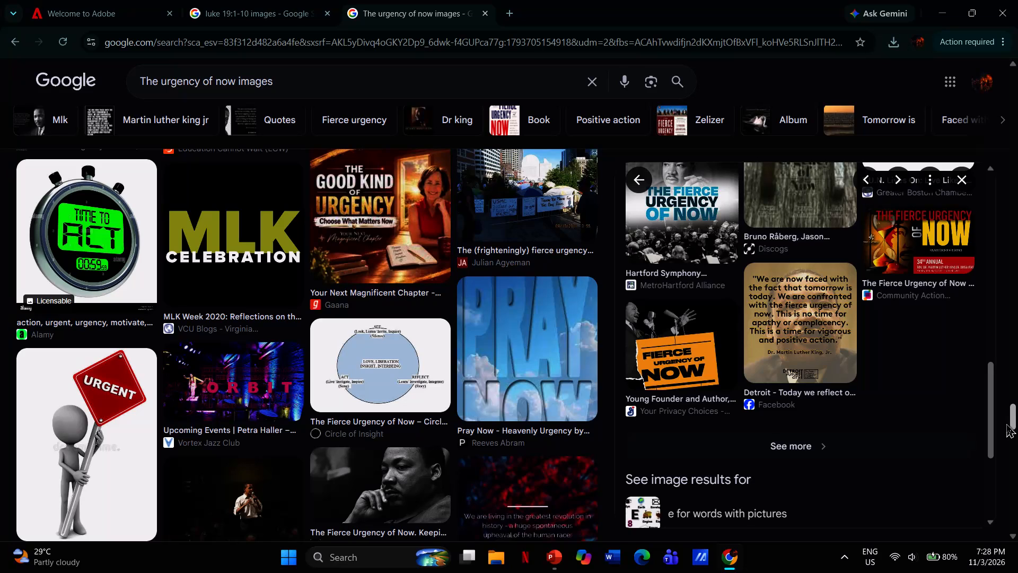
{"action": "left_click_drag", "start_coordinate": [1006, 423], "coordinate": [1010, 443]}
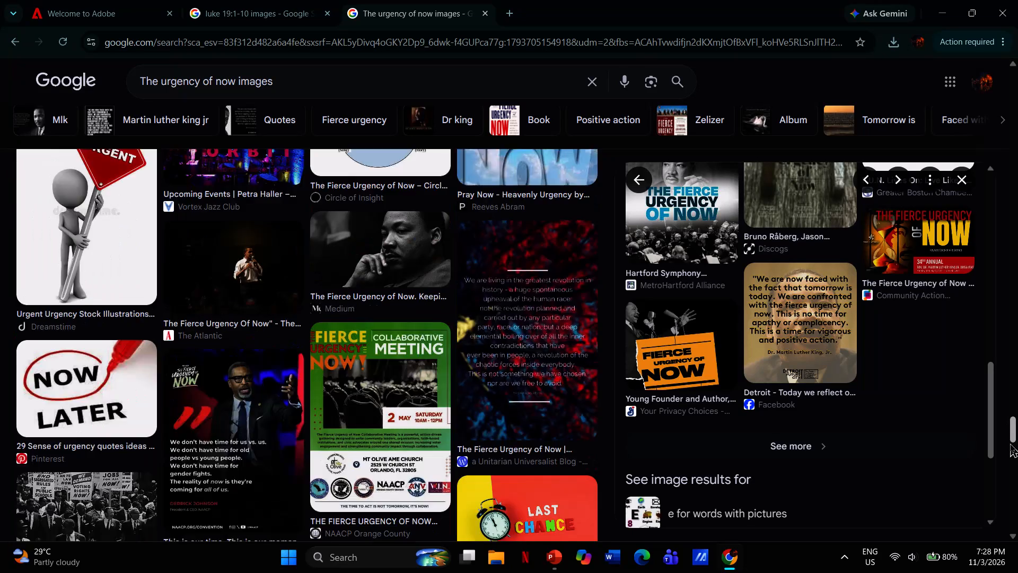
{"action": "left_click_drag", "start_coordinate": [1010, 443], "coordinate": [1017, 455]}
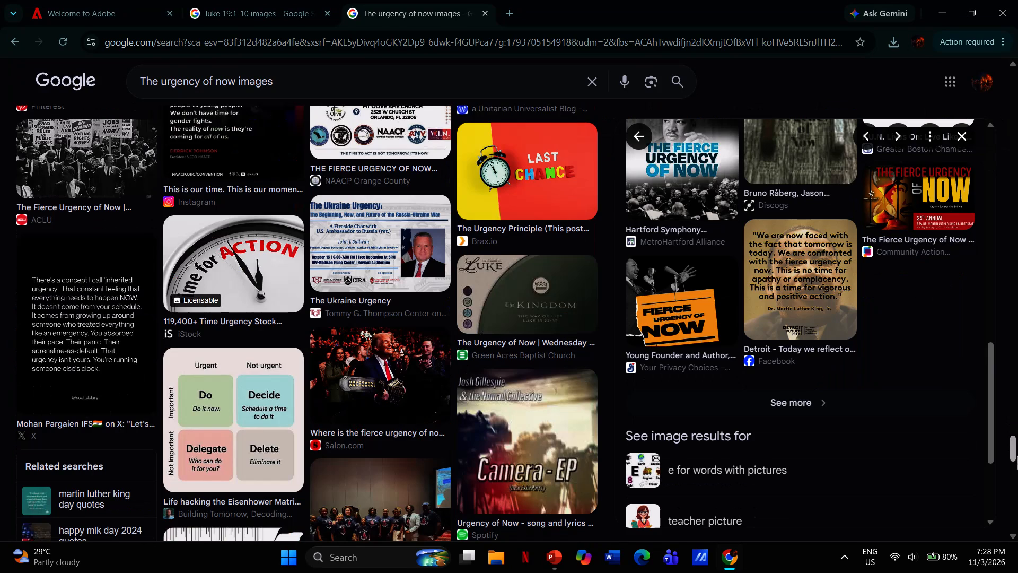
{"action": "left_click_drag", "start_coordinate": [1017, 455], "coordinate": [1017, 498]}
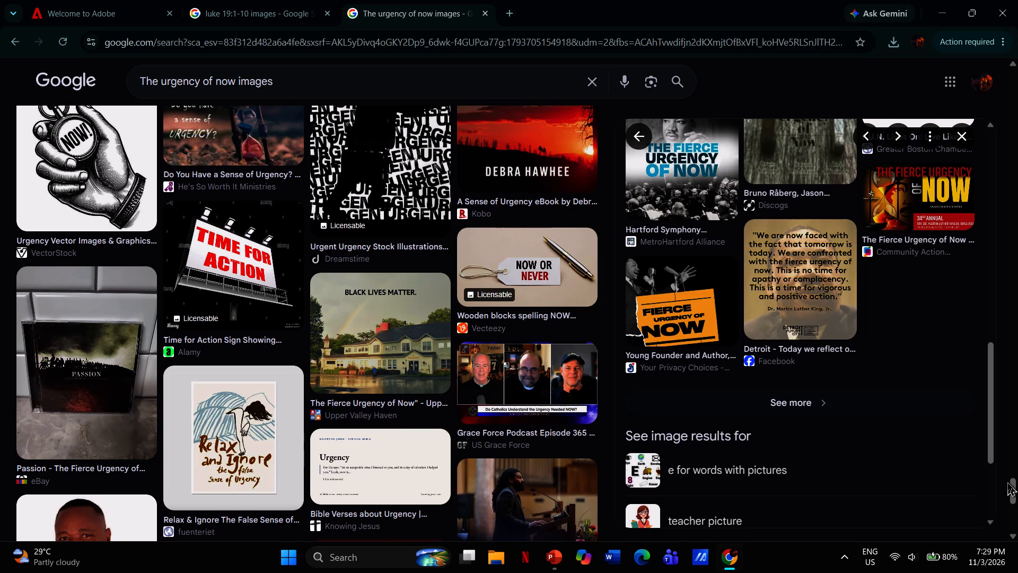
Show the hidden system tray icons.
{"action": "left_click", "coordinate": [842, 558]}
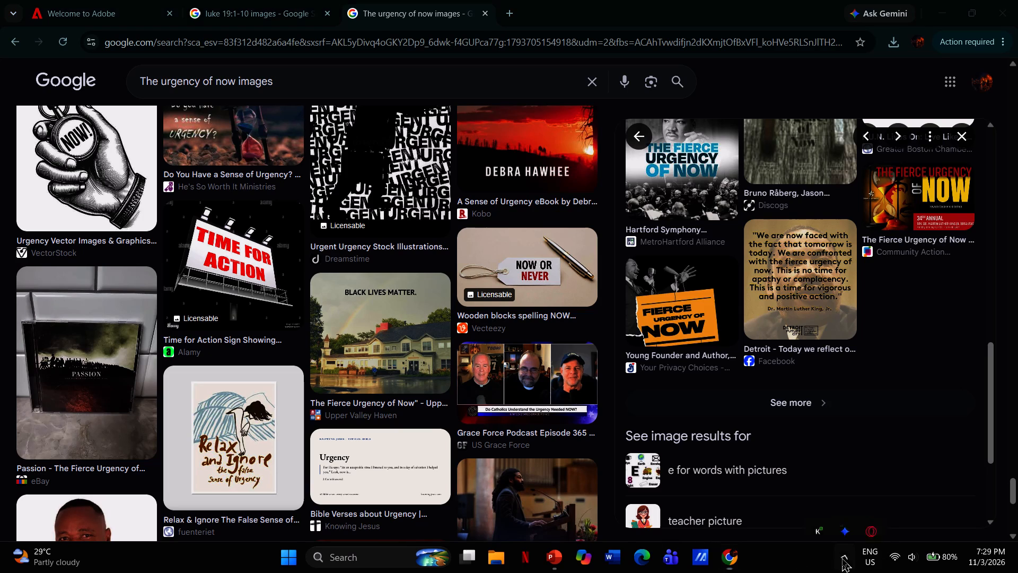
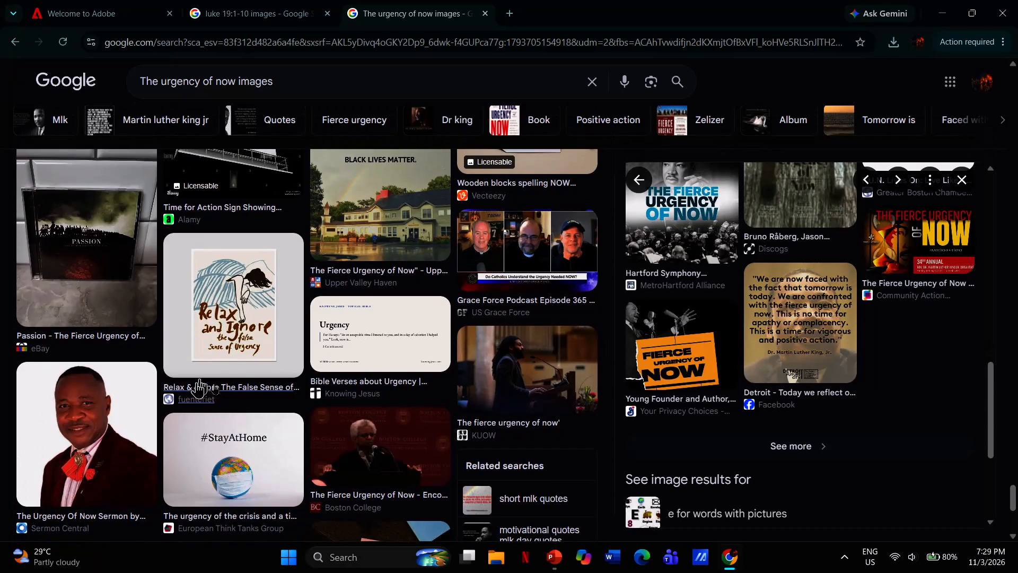
Look further through the "The urgency of now" image results and the album cover's related images for a suitable picture.
{"action": "scroll", "coordinate": [414, 359], "scroll_direction": "down", "scroll_amount": 2}
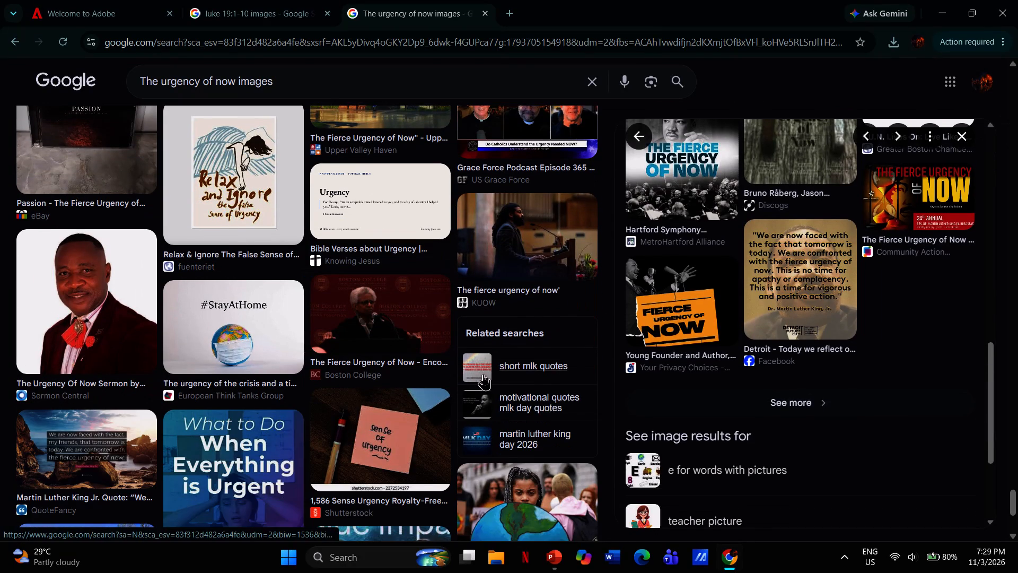
{"action": "scroll", "coordinate": [379, 403], "scroll_direction": "down", "scroll_amount": 4}
{"action": "scroll", "coordinate": [797, 428], "scroll_direction": "down", "scroll_amount": 3}
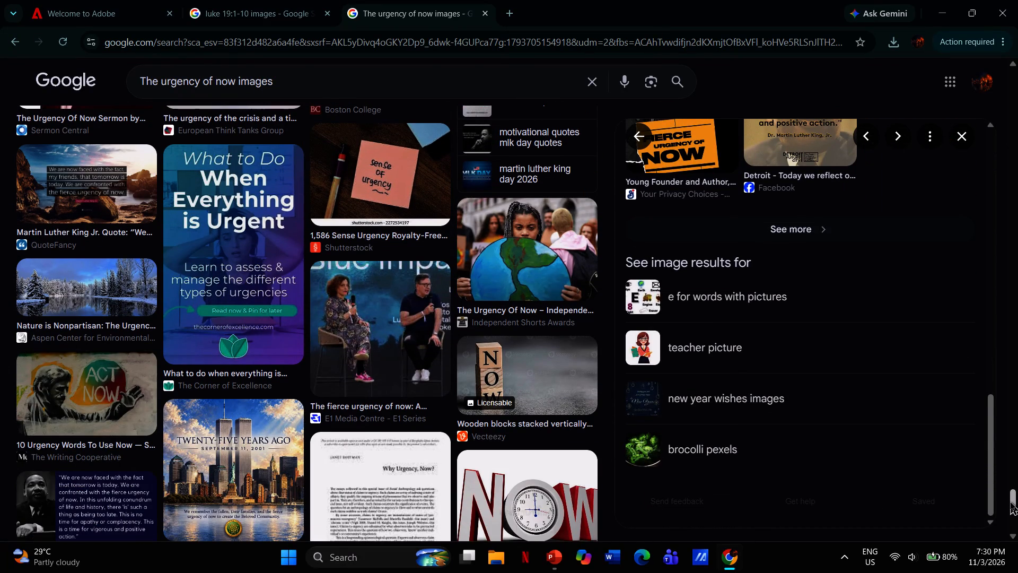
{"action": "left_click_drag", "start_coordinate": [1010, 500], "coordinate": [1010, 484]}
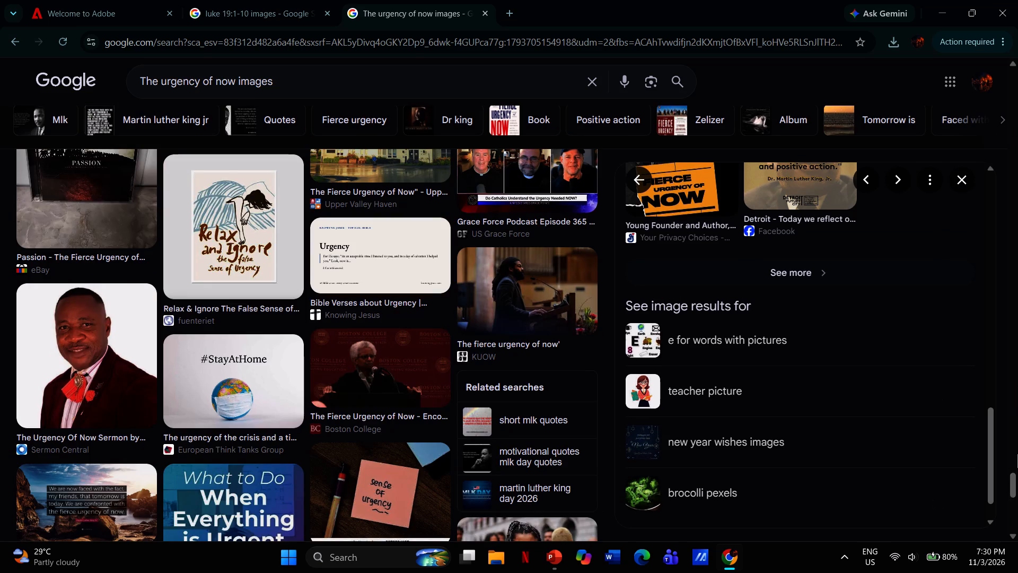
{"action": "left_click_drag", "start_coordinate": [1009, 491], "coordinate": [1017, 527]}
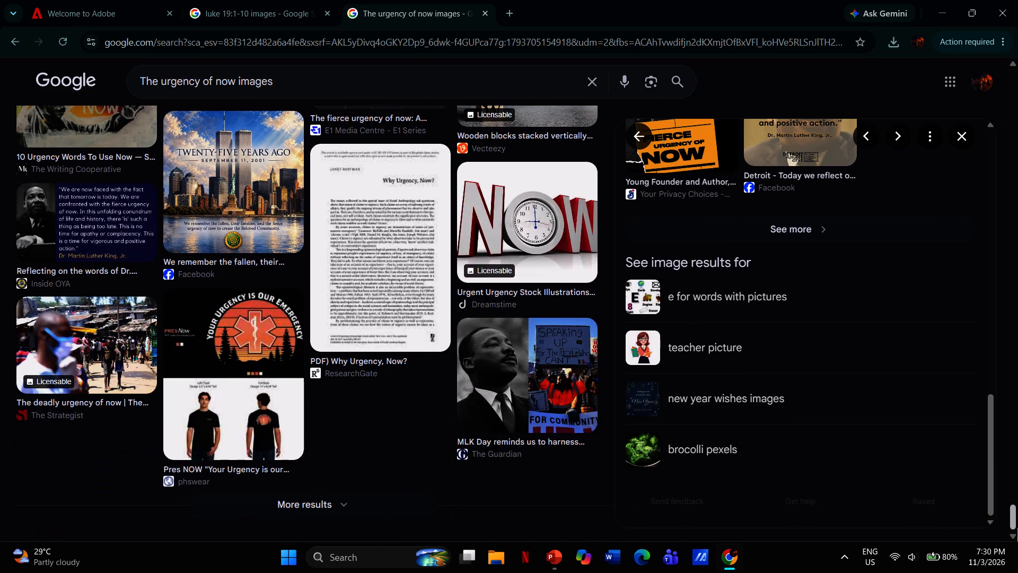
{"action": "left_click_drag", "start_coordinate": [1017, 527], "coordinate": [1017, 176]}
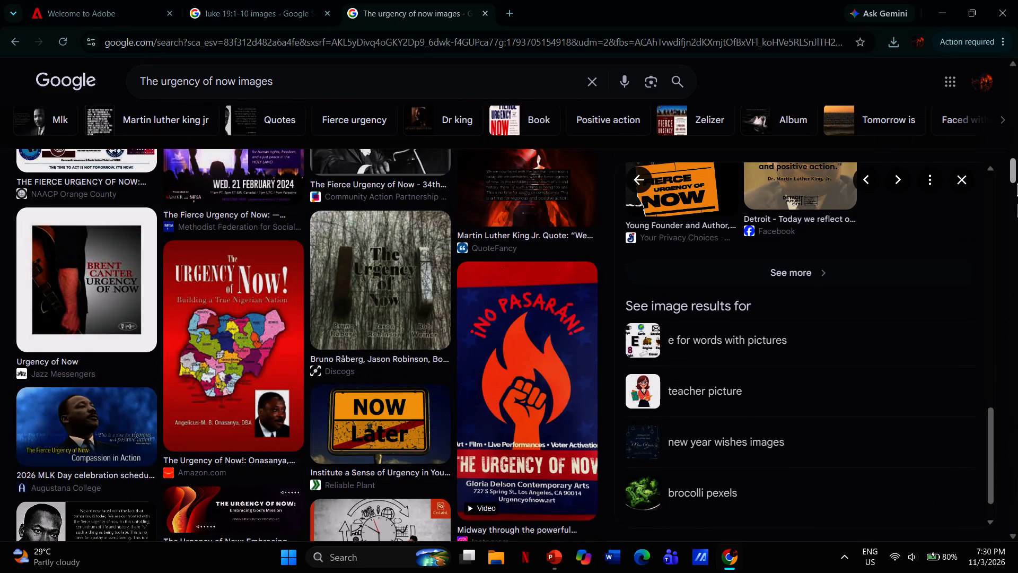
{"action": "left_click_drag", "start_coordinate": [990, 480], "coordinate": [971, 241]}
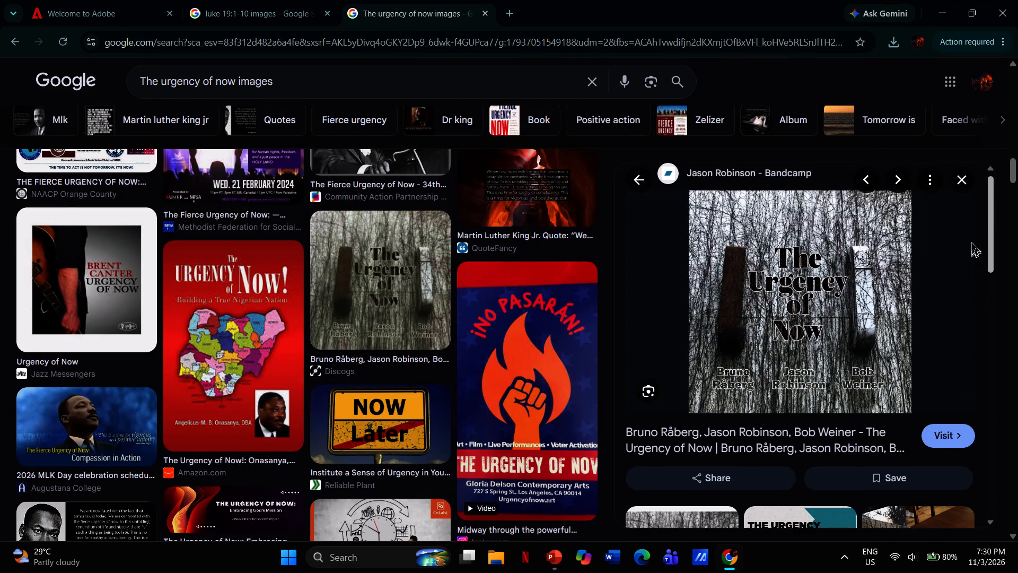
{"action": "left_click_drag", "start_coordinate": [971, 241], "coordinate": [990, 295]}
Preview the related PrEPWatch "The urgency of now" image and look back through the image results to the first ones.
{"action": "left_click", "coordinate": [779, 363]}
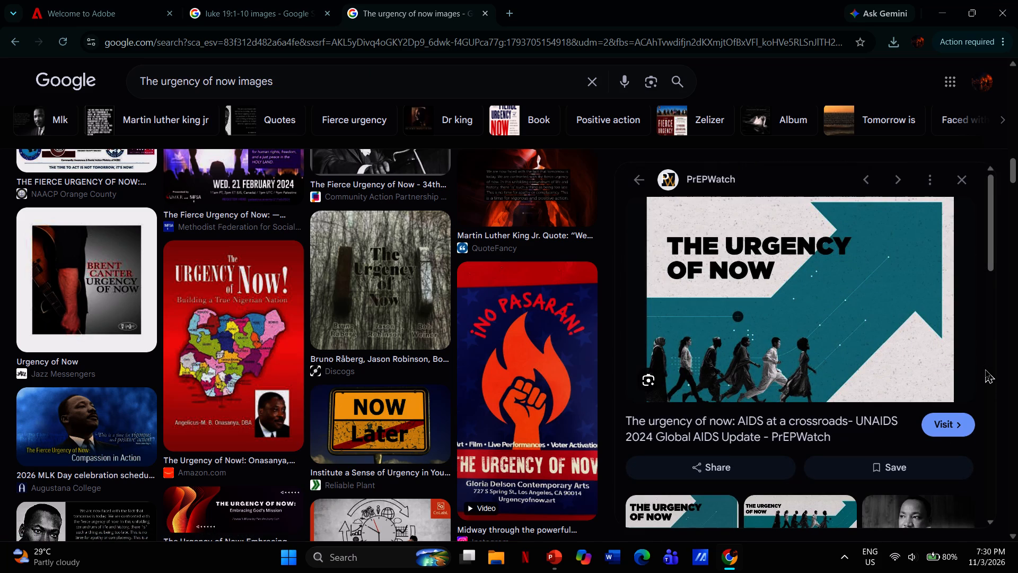
{"action": "left_click", "coordinate": [991, 247]}
{"action": "scroll", "coordinate": [600, 332], "scroll_direction": "up", "scroll_amount": 5}
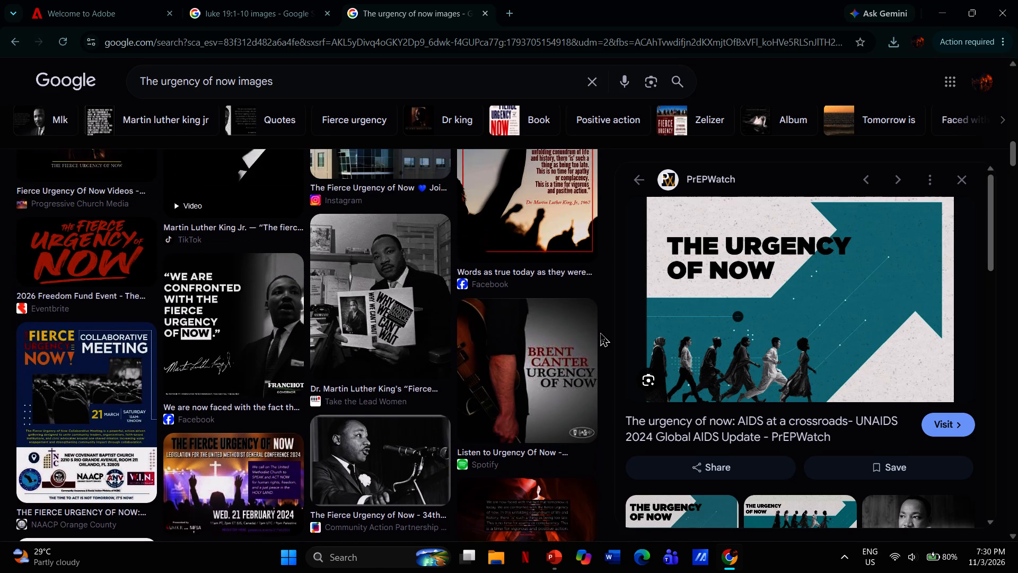
{"action": "scroll", "coordinate": [604, 334], "scroll_direction": "up", "scroll_amount": 2}
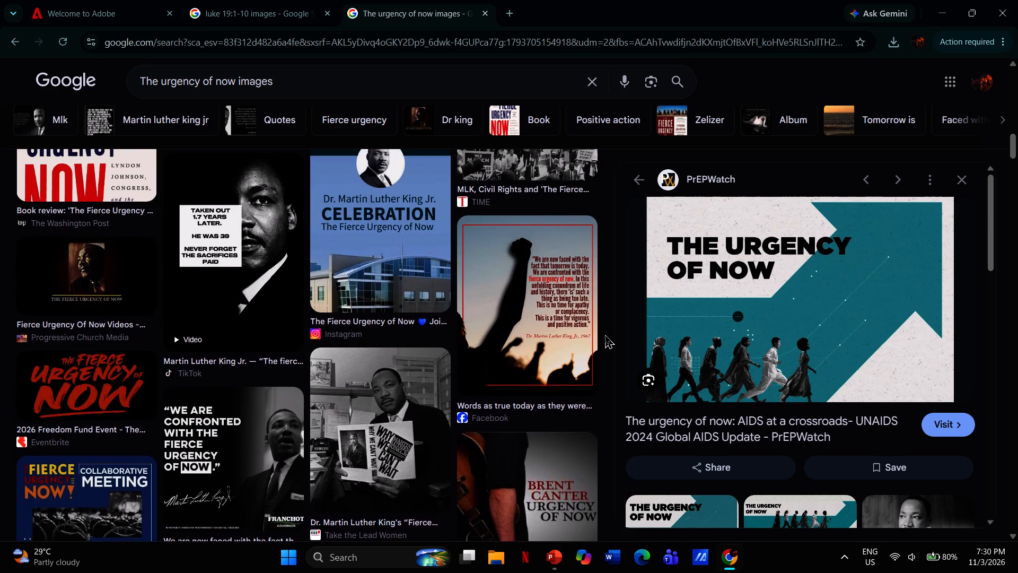
{"action": "scroll", "coordinate": [605, 334], "scroll_direction": "up", "scroll_amount": 2}
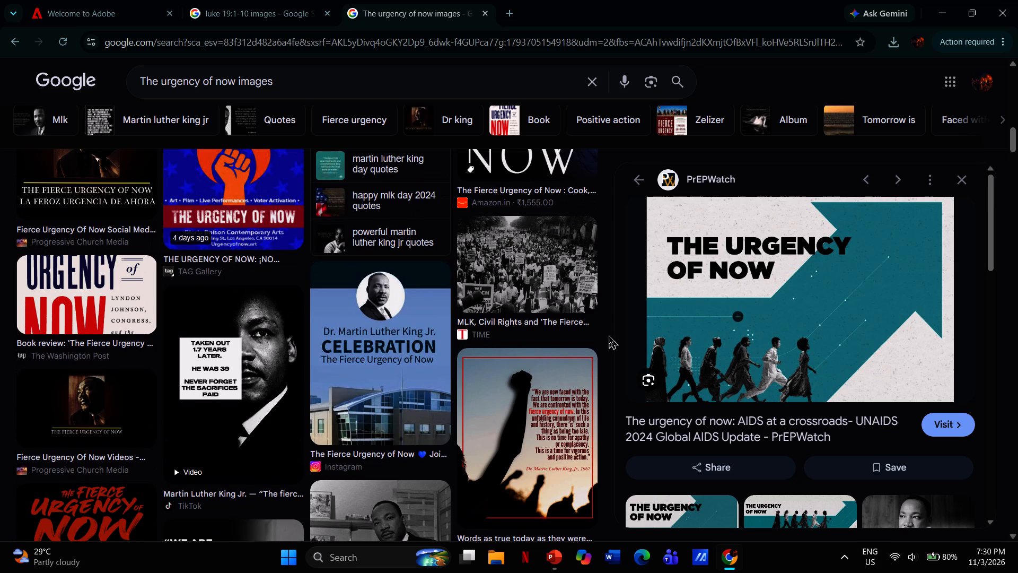
{"action": "scroll", "coordinate": [609, 335], "scroll_direction": "up", "scroll_amount": 5}
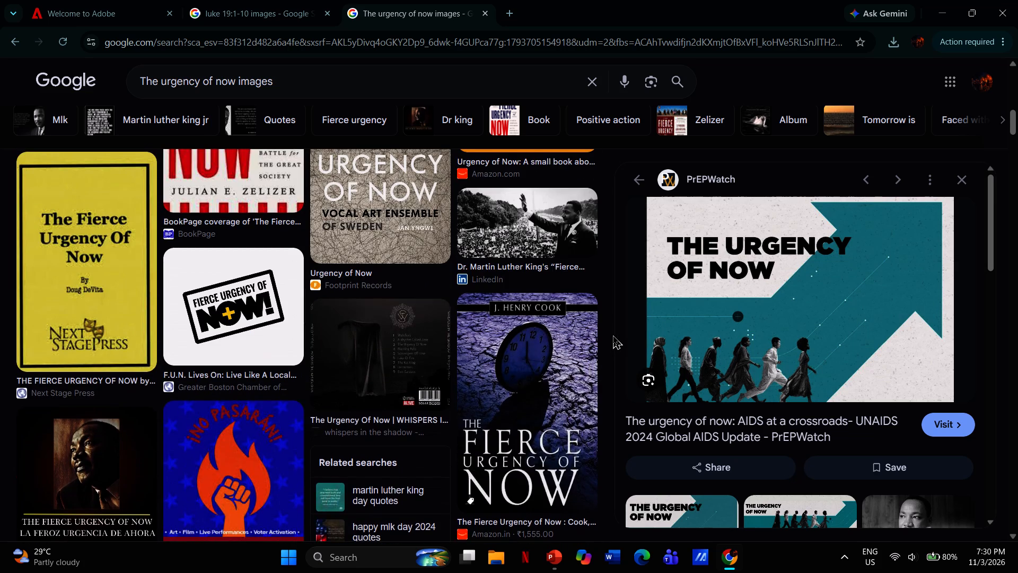
{"action": "scroll", "coordinate": [613, 335], "scroll_direction": "up", "scroll_amount": 9}
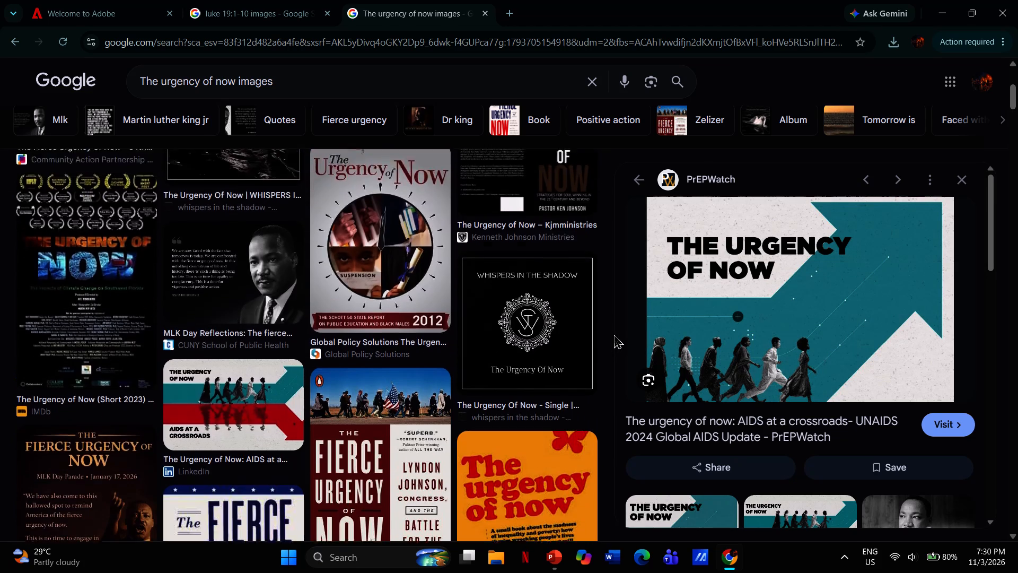
{"action": "scroll", "coordinate": [614, 334], "scroll_direction": "up", "scroll_amount": 2}
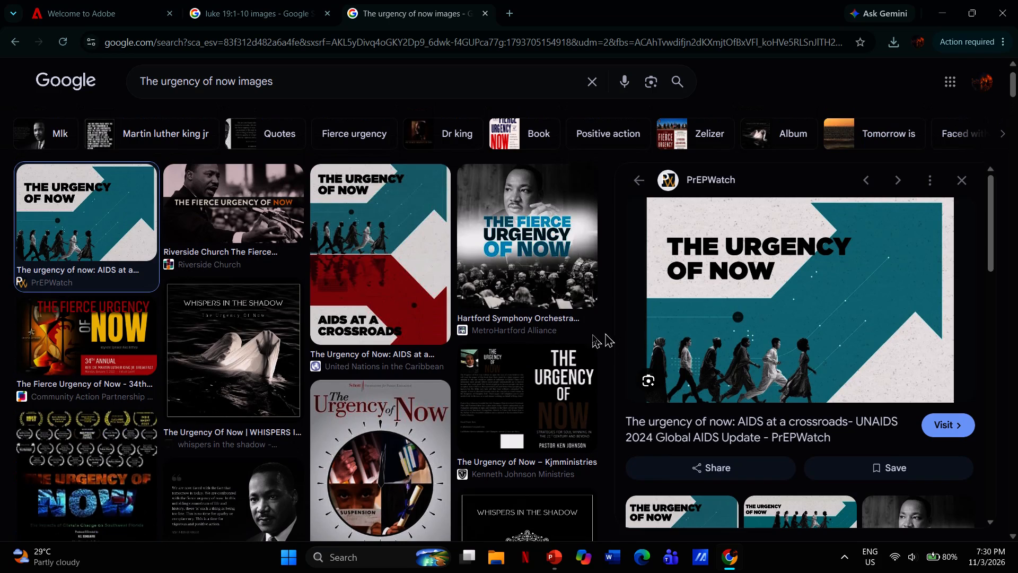
Open the PrEPWatch source page of the previewed image and look through it.
{"action": "left_click", "coordinate": [788, 307]}
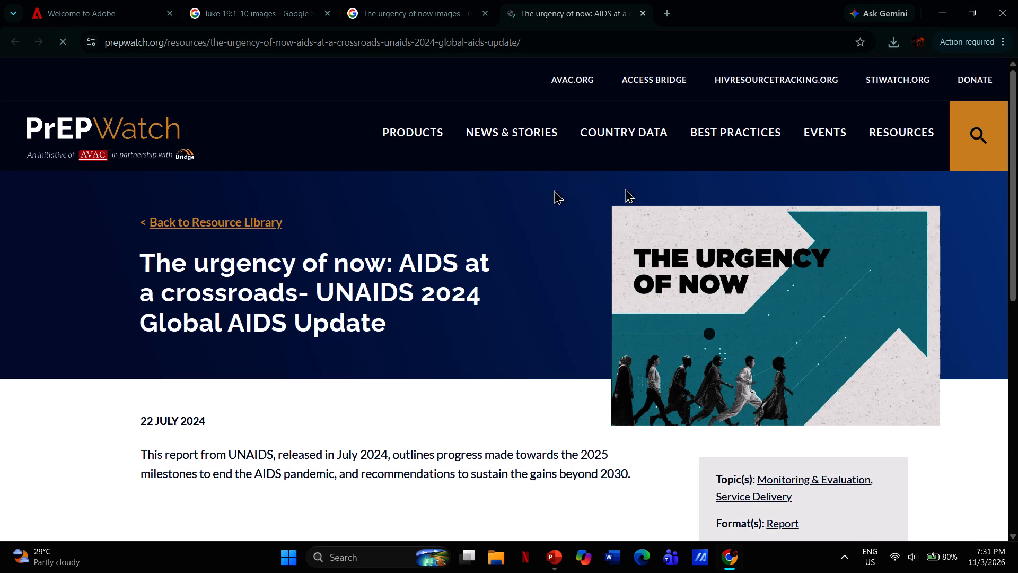
{"action": "left_click_drag", "start_coordinate": [1012, 264], "coordinate": [1014, 420]}
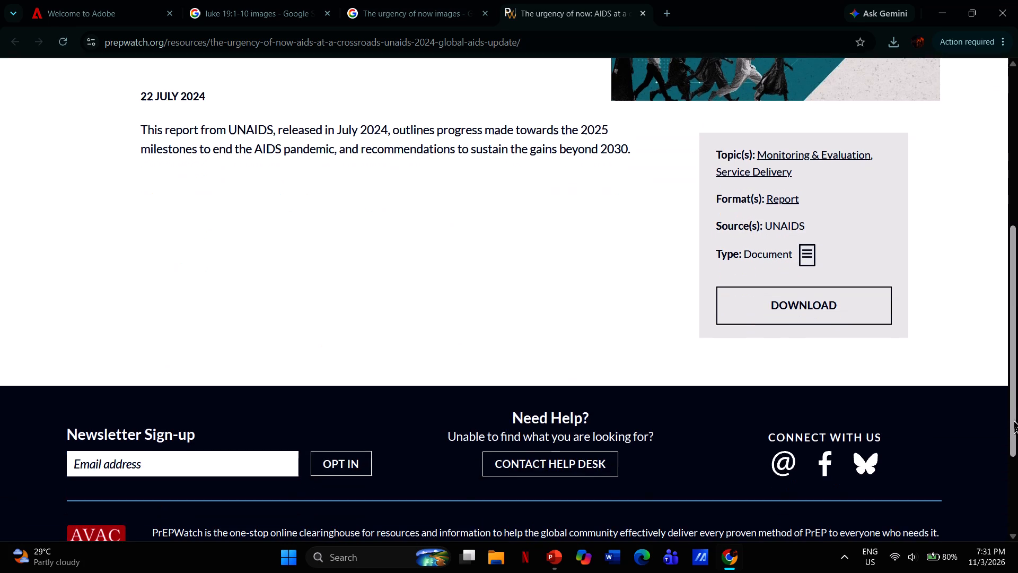
{"action": "left_click_drag", "start_coordinate": [1014, 420], "coordinate": [1011, 144]}
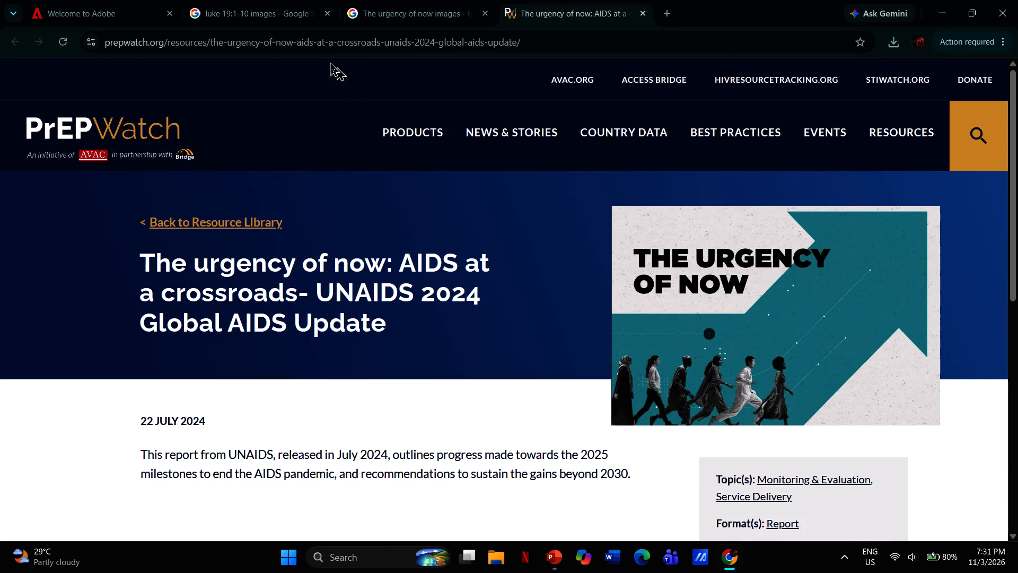
Search the web for "the urgency of now fonts" and show the image results.
{"action": "left_click", "coordinate": [318, 44]}
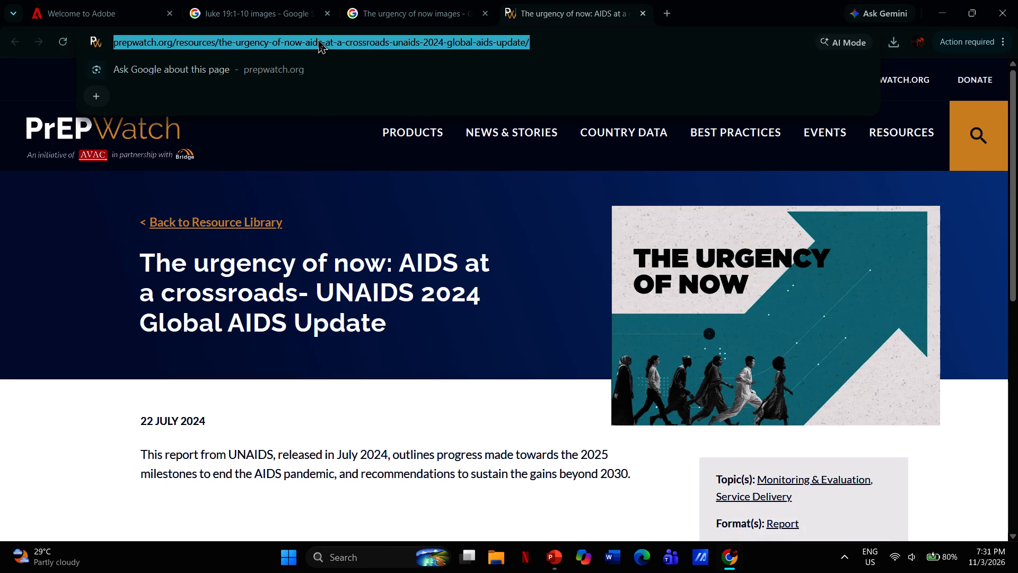
{"action": "type", "text": "the urgency of now fornts"}
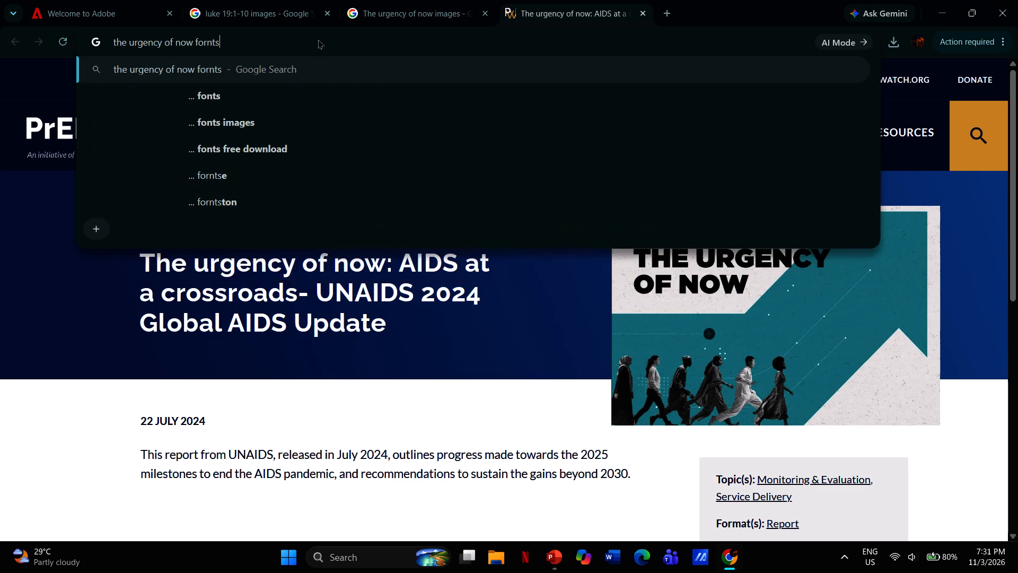
{"action": "key", "text": "Return"}
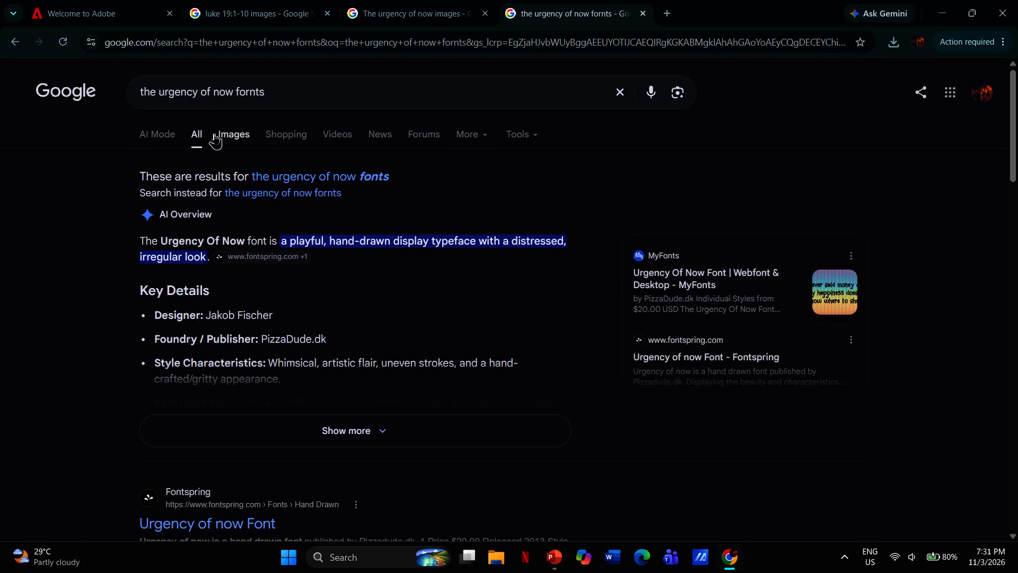
{"action": "left_click", "coordinate": [229, 135]}
{"action": "scroll", "coordinate": [652, 325], "scroll_direction": "up", "scroll_amount": 1}
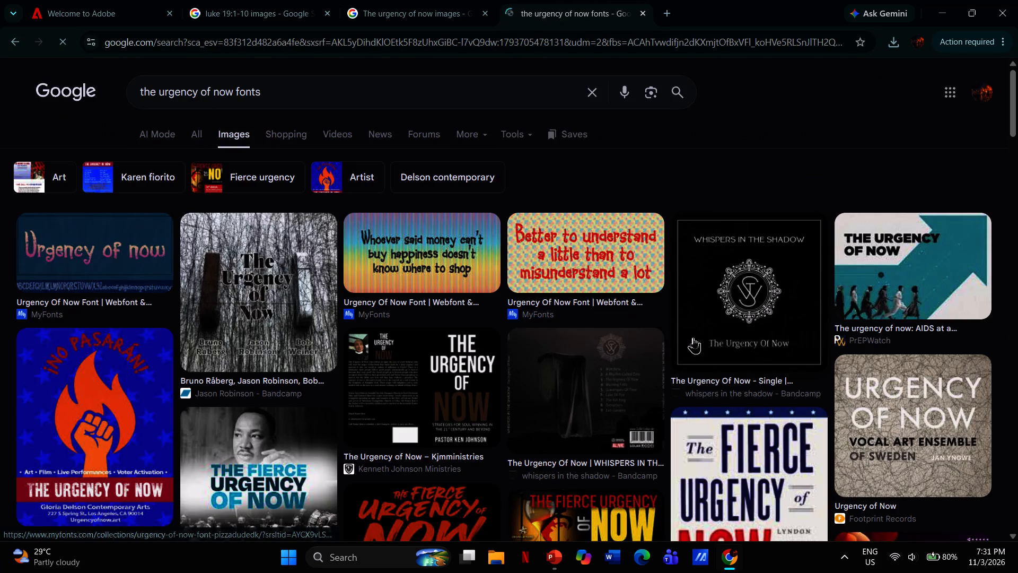
Preview the MyFonts "Urgency of now" font image and look through its related images.
{"action": "left_click", "coordinate": [81, 247]}
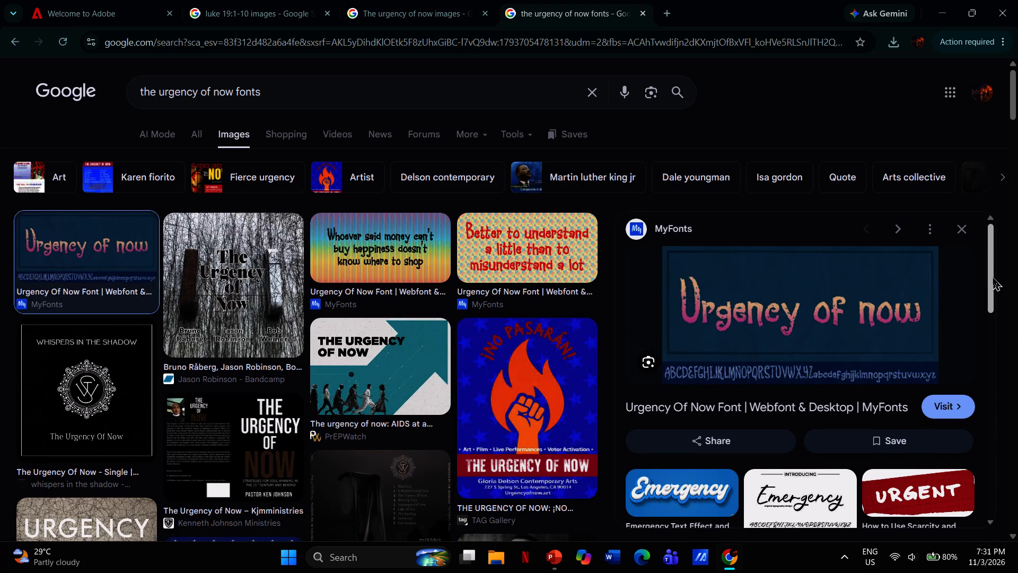
{"action": "left_click_drag", "start_coordinate": [988, 275], "coordinate": [988, 281]}
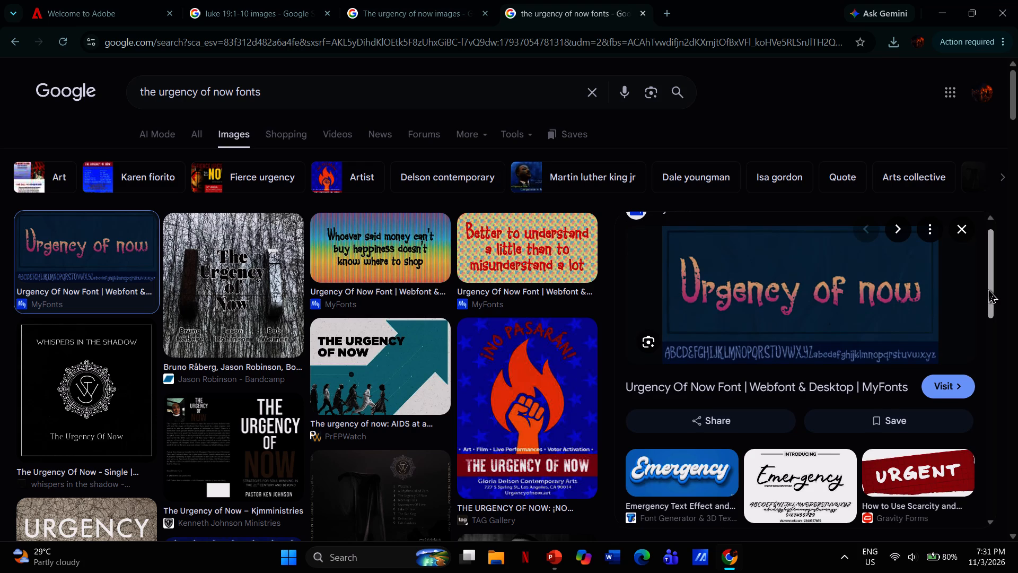
{"action": "left_click_drag", "start_coordinate": [988, 289], "coordinate": [998, 392]}
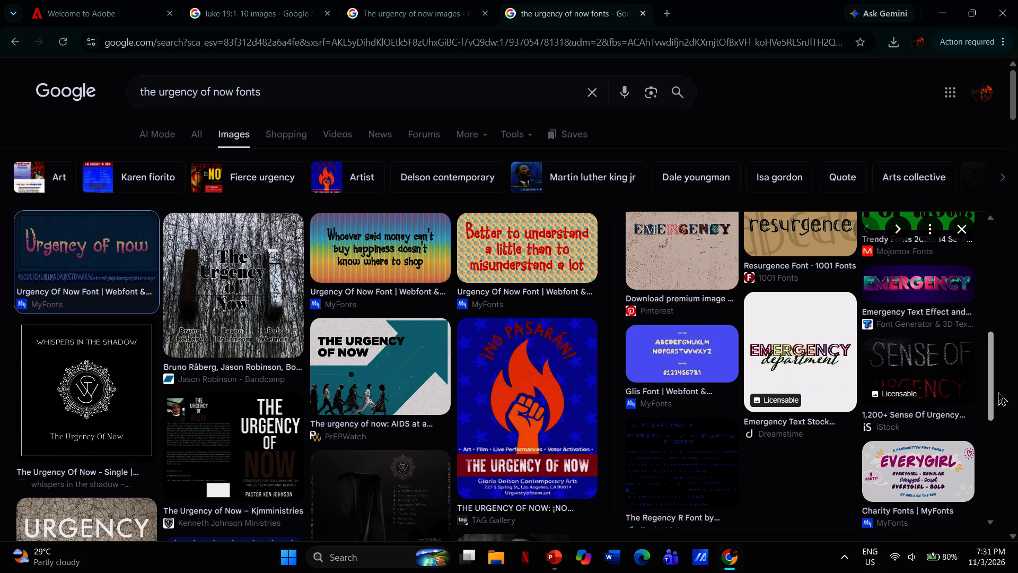
{"action": "left_click_drag", "start_coordinate": [998, 392], "coordinate": [975, 294]}
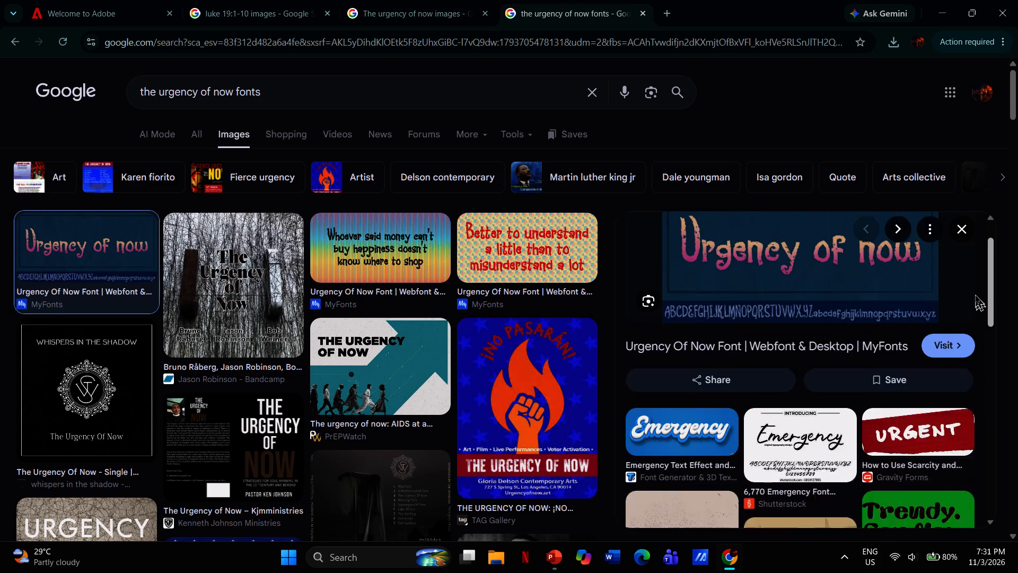
{"action": "left_click_drag", "start_coordinate": [975, 294], "coordinate": [975, 240]}
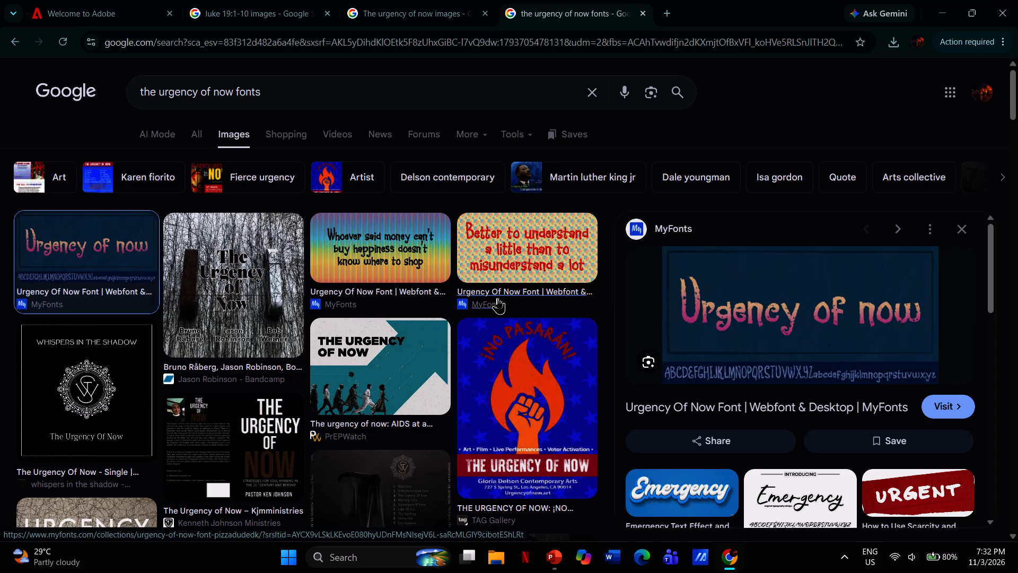
{"action": "left_click_drag", "start_coordinate": [0, 27], "coordinate": [0, 9]}
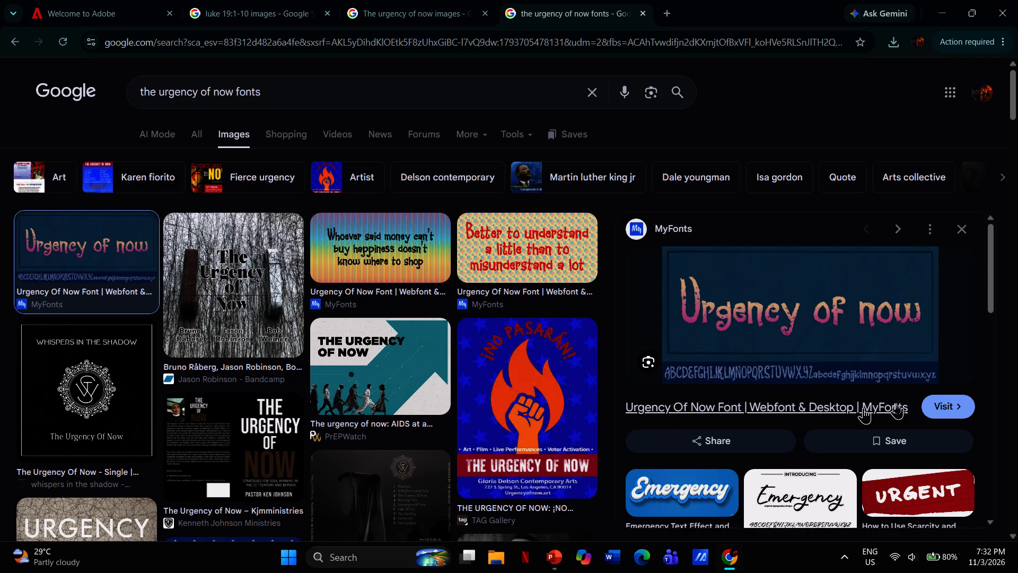
Open the MyFonts source page of the previewed image and enlarge the "Urgency of now" font sample.
{"action": "left_click", "coordinate": [803, 313]}
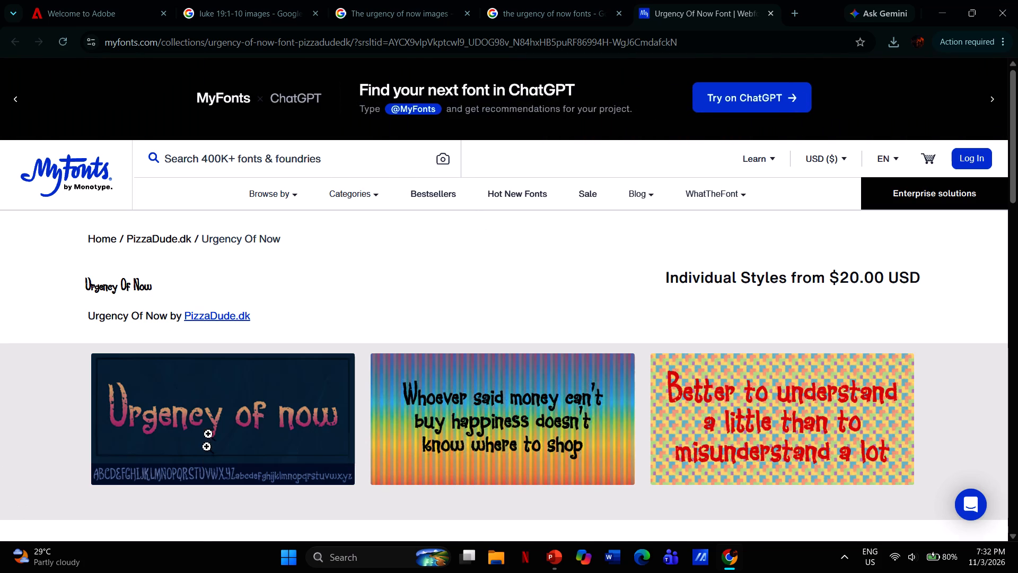
{"action": "left_click", "coordinate": [215, 418]}
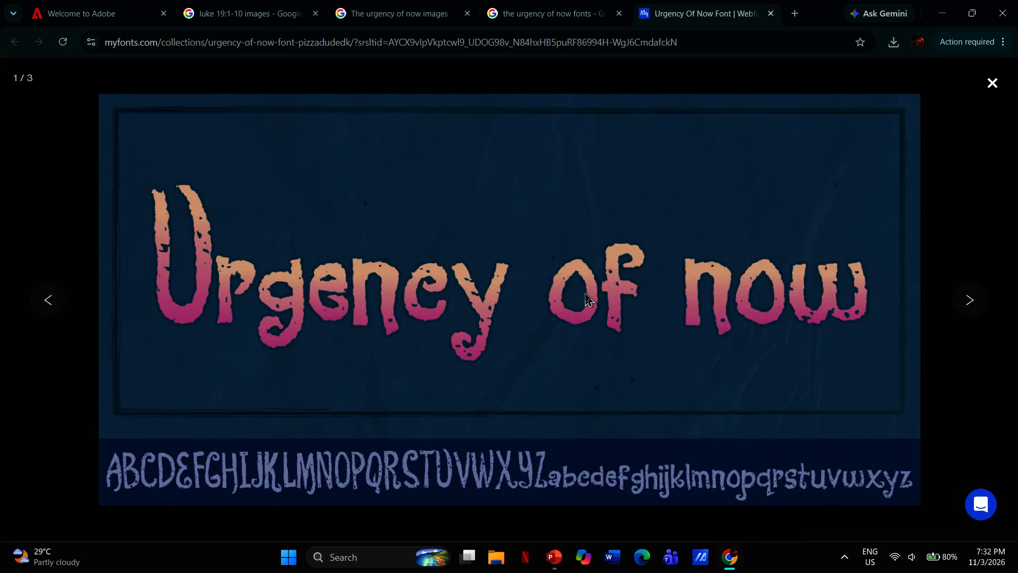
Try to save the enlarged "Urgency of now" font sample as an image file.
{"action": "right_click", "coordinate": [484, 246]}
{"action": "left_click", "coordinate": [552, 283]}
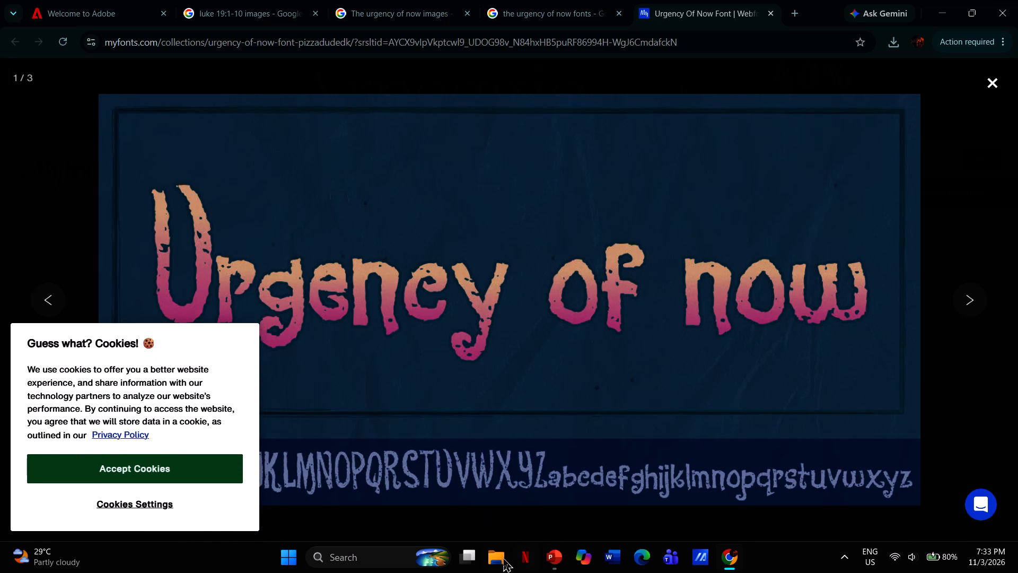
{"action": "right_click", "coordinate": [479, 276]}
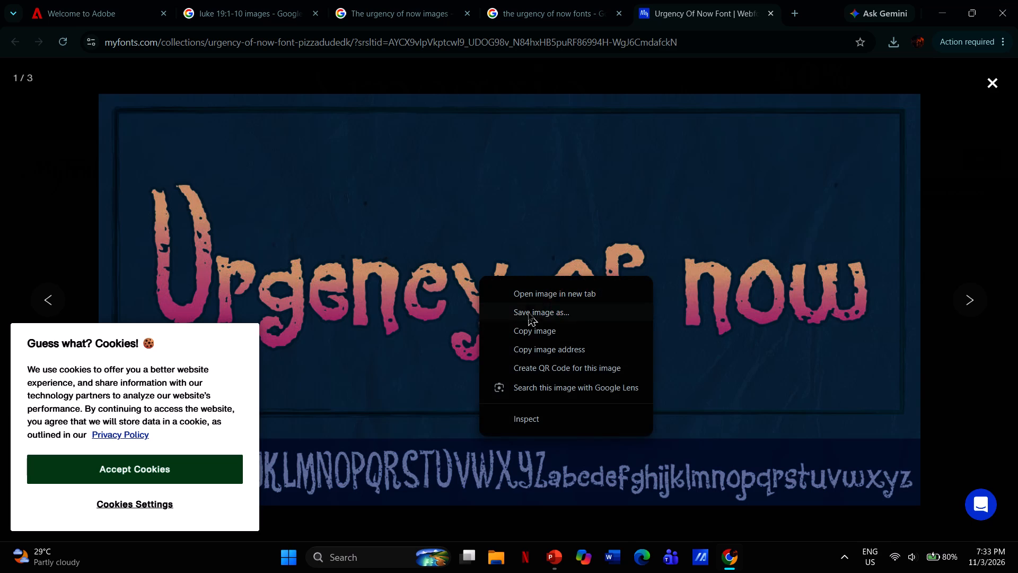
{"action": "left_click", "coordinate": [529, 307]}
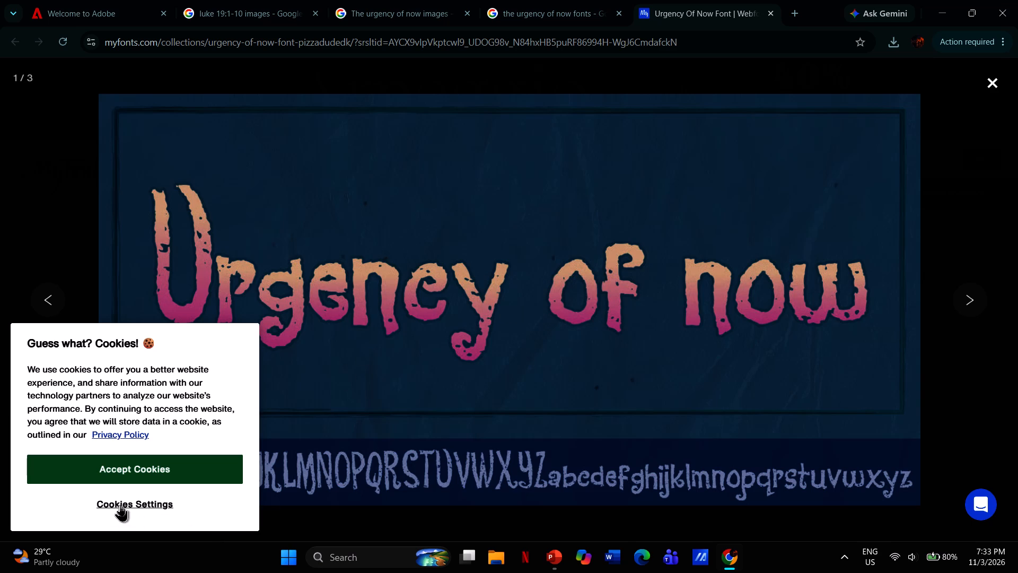
Open and close the MyFonts cookie settings, and accept the site's cookies.
{"action": "left_click", "coordinate": [120, 505]}
{"action": "left_click", "coordinate": [733, 117]}
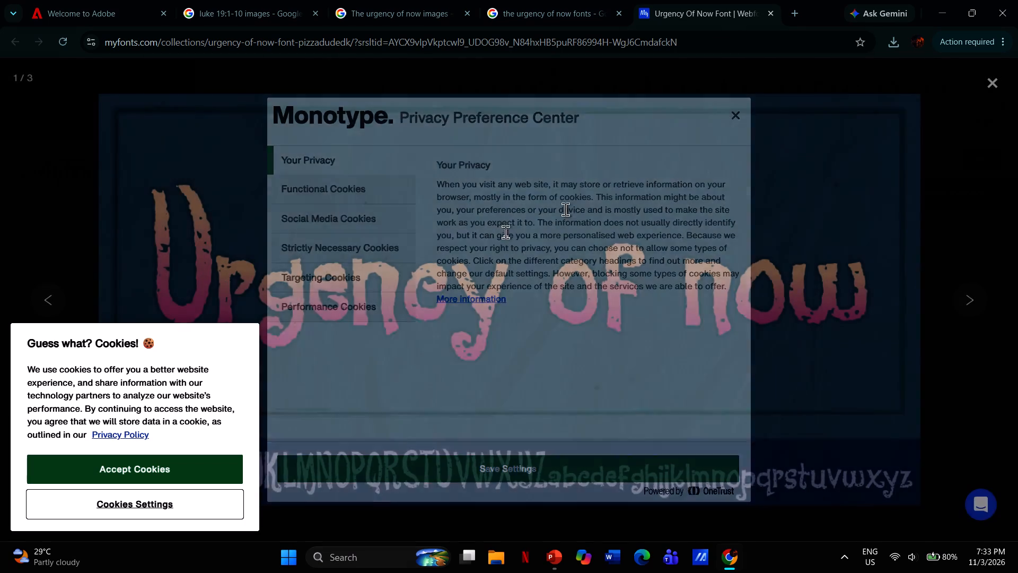
{"action": "left_click", "coordinate": [145, 469]}
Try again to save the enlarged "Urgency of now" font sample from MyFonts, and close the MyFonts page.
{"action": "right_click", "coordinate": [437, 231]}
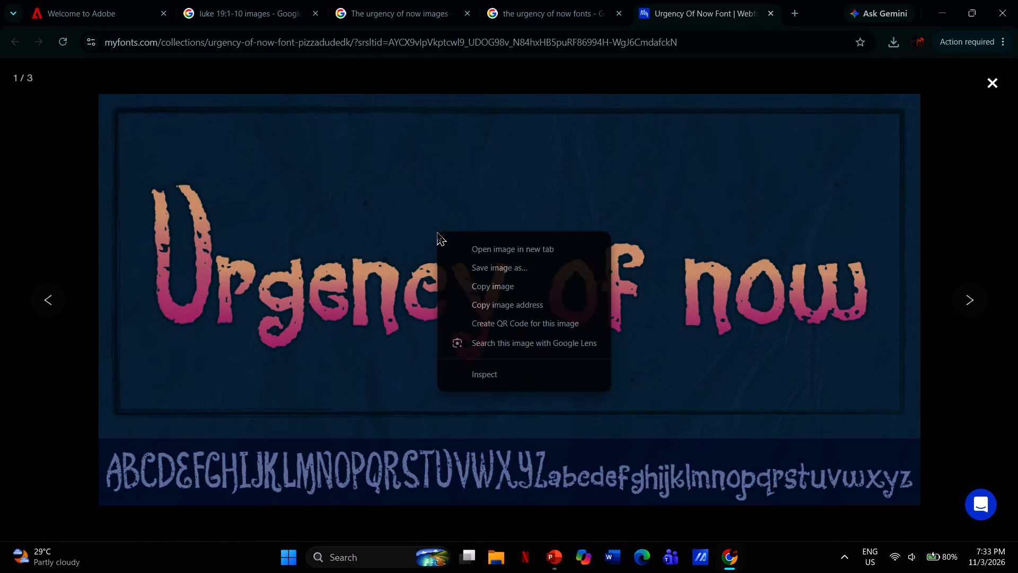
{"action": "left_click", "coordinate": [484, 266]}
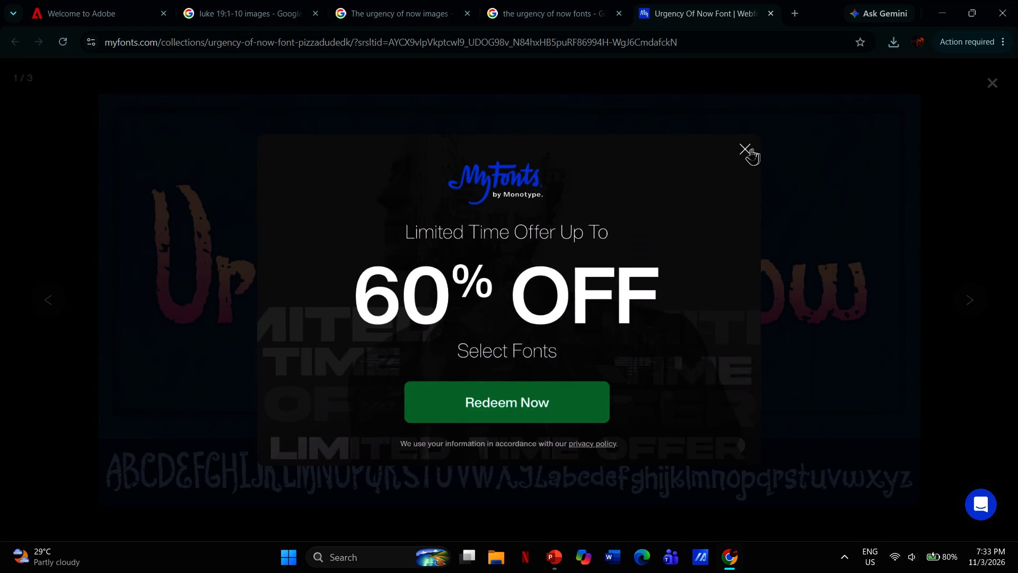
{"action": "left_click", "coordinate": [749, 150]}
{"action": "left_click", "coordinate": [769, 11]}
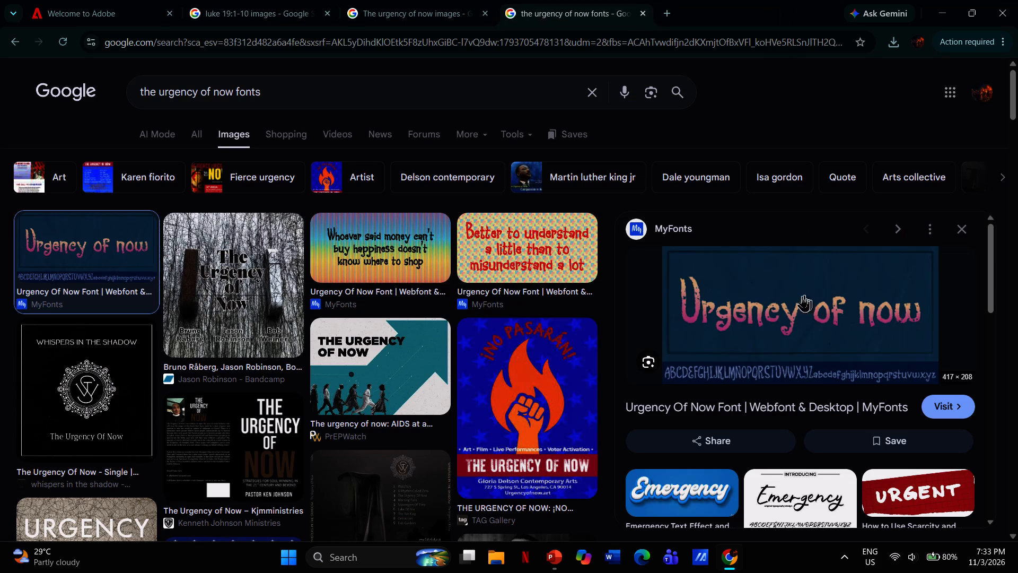
Save the previewed MyFonts "Urgency of now" image from the search results into Pictures > bio > four fruits.
{"action": "right_click", "coordinate": [788, 298]}
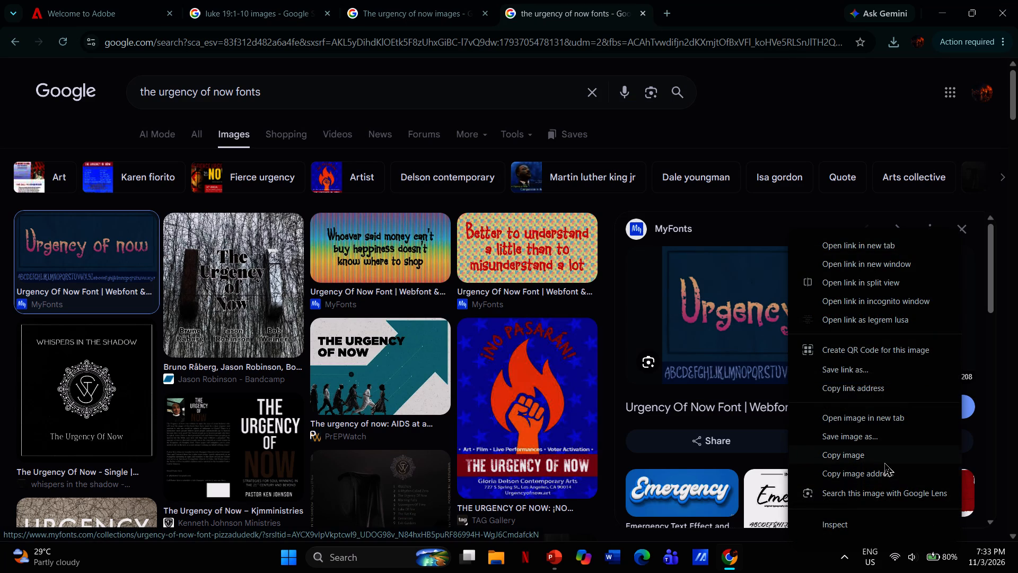
{"action": "left_click", "coordinate": [863, 437]}
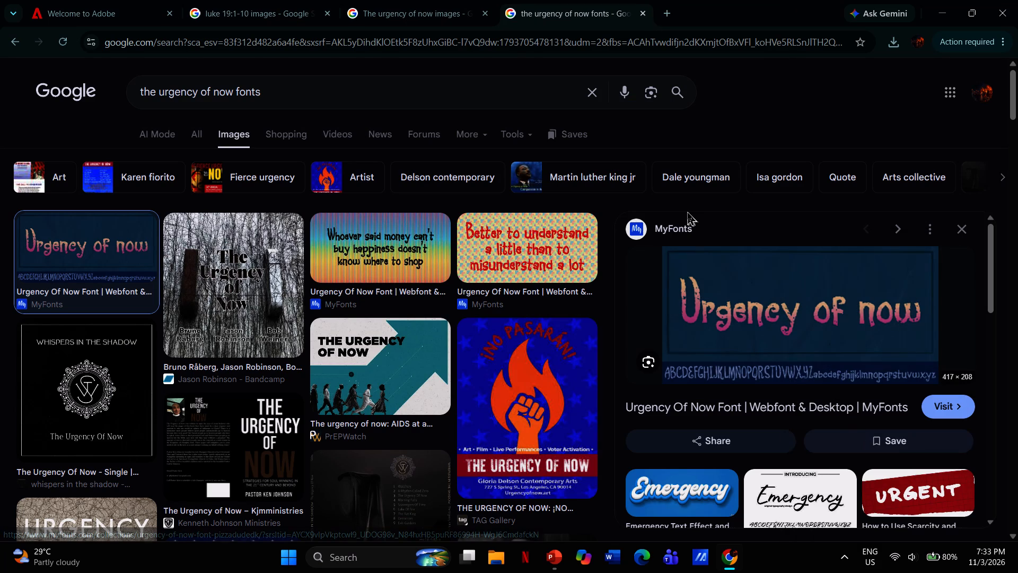
{"action": "left_click", "coordinate": [59, 194]}
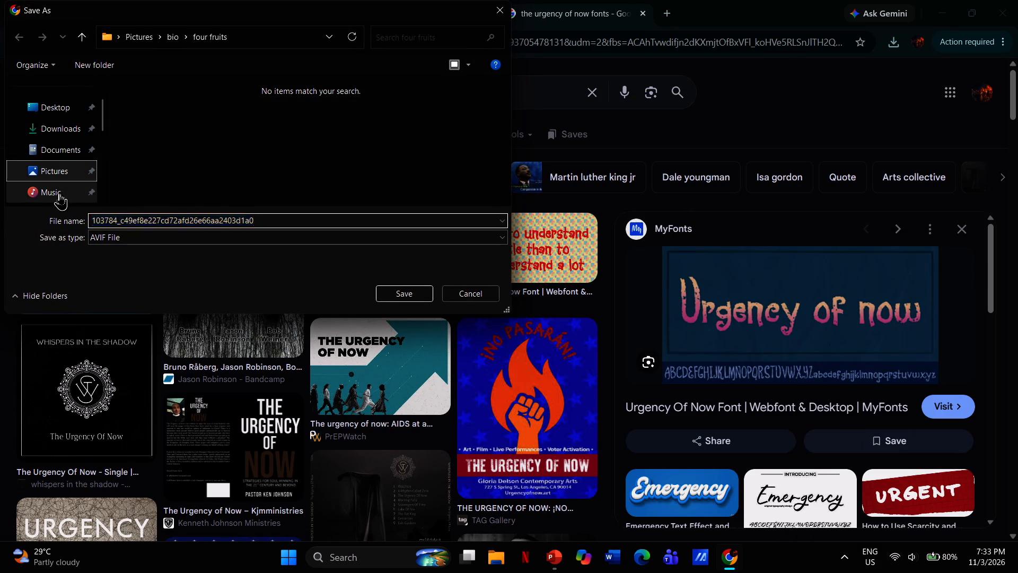
{"action": "double_click", "coordinate": [130, 109]}
{"action": "double_click", "coordinate": [214, 113]}
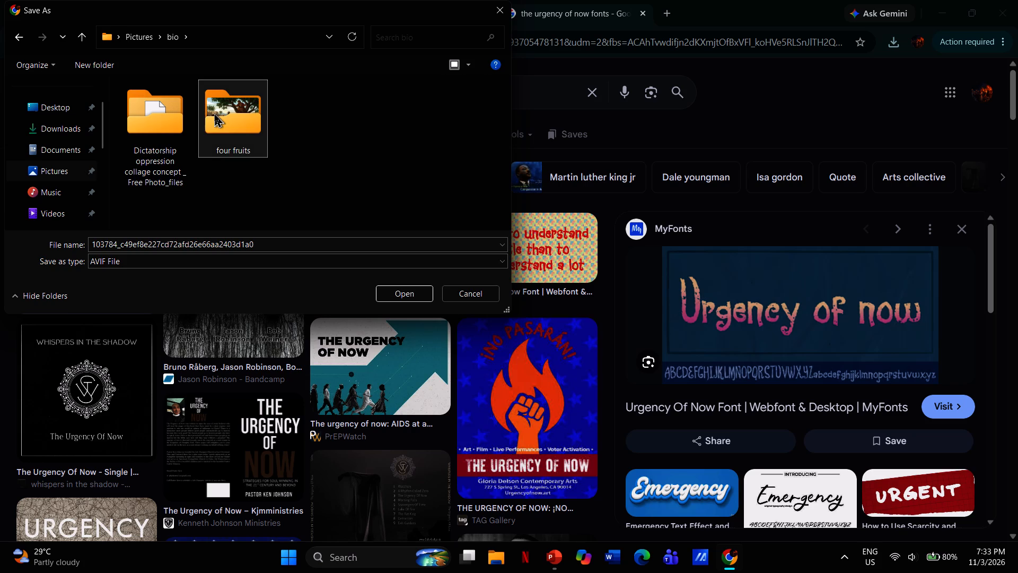
{"action": "left_click", "coordinate": [394, 293]}
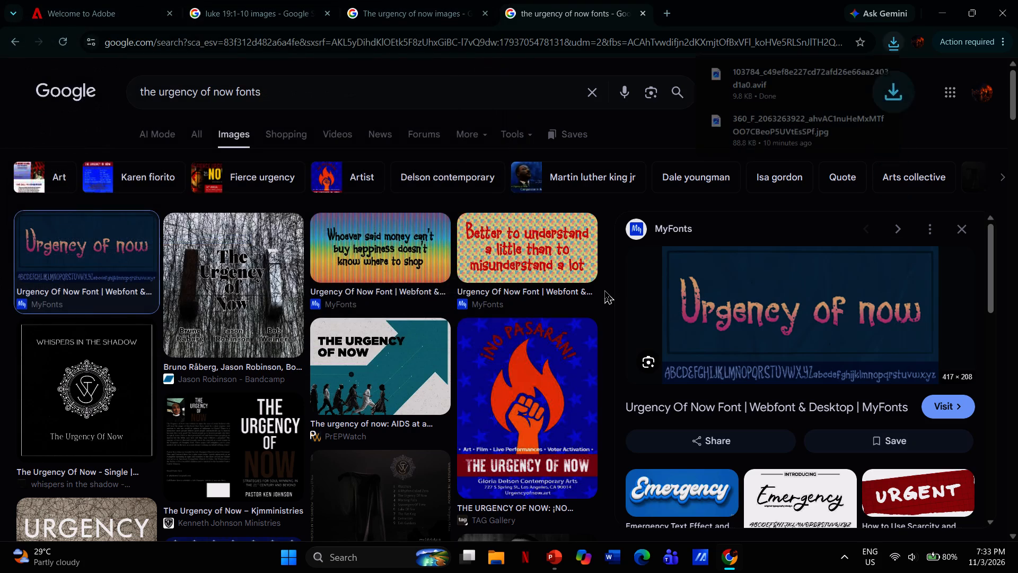
Switch to PowerPoint and delete the "The urgency of now" title and the empty title placeholder from slide 5.
{"action": "left_click", "coordinate": [547, 564]}
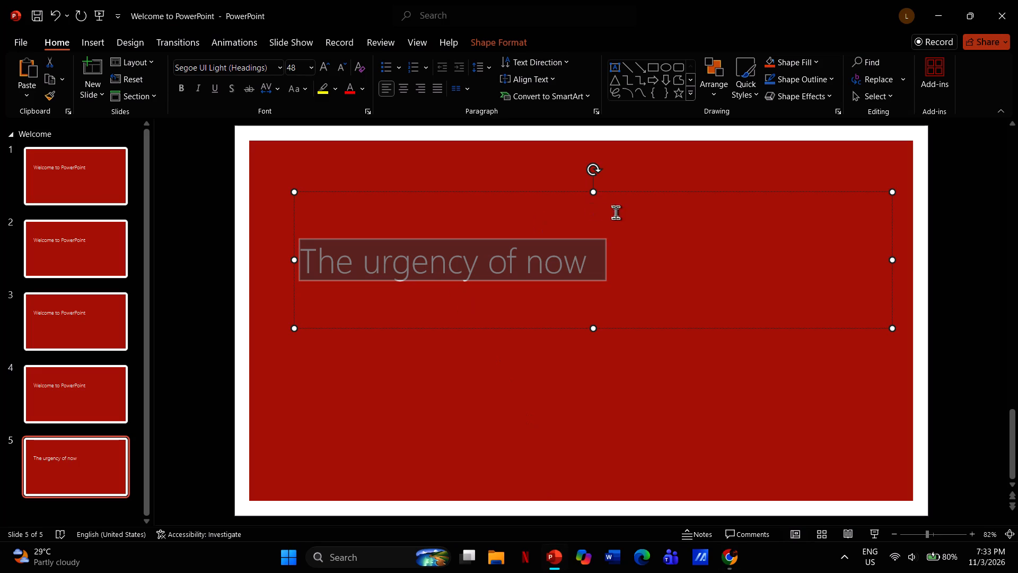
{"action": "left_click", "coordinate": [624, 344]}
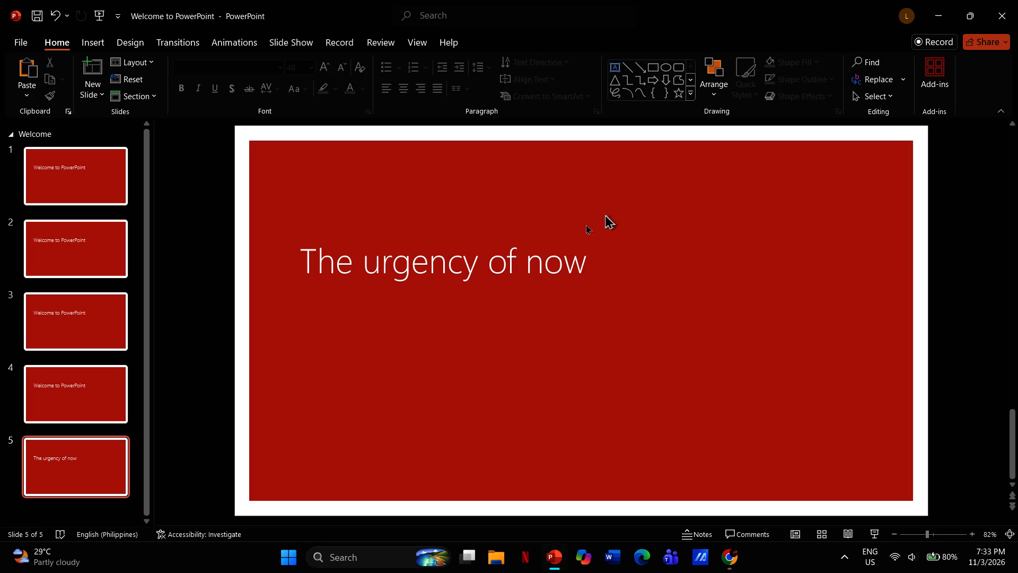
{"action": "left_click", "coordinate": [565, 248]}
{"action": "left_click", "coordinate": [620, 184]}
{"action": "left_click", "coordinate": [620, 189]}
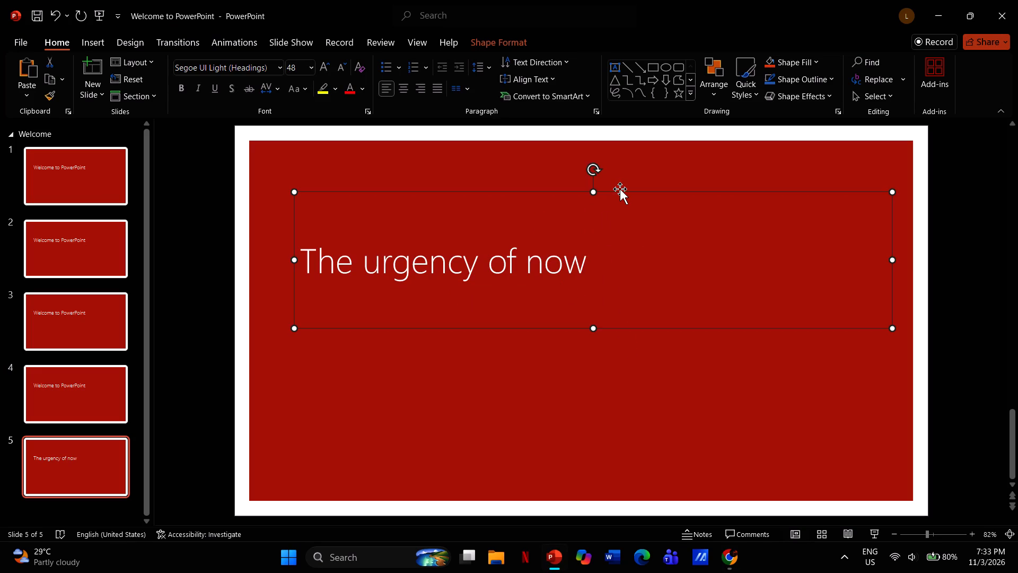
{"action": "key", "text": "Delete"}
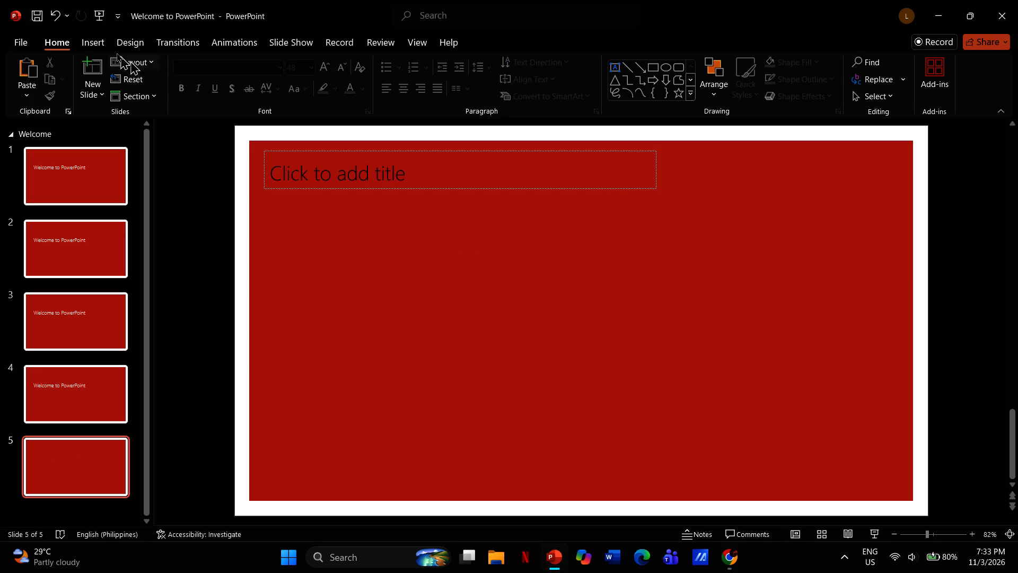
{"action": "left_click", "coordinate": [466, 197]}
{"action": "left_click", "coordinate": [468, 172]}
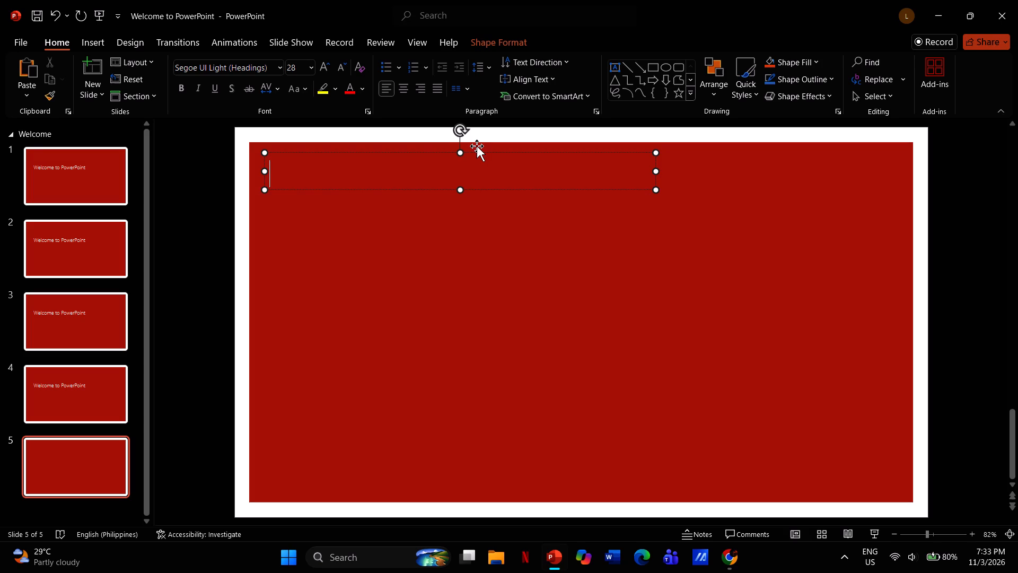
{"action": "left_click", "coordinate": [477, 147]}
{"action": "key", "text": "Delete"}
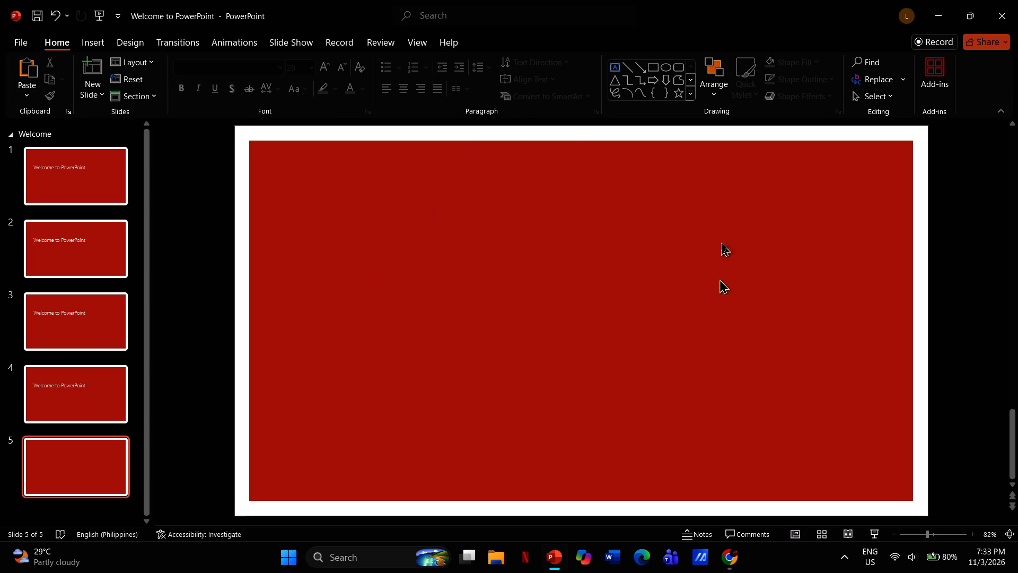
{"action": "left_click", "coordinate": [96, 40]}
{"action": "left_click", "coordinate": [107, 81]}
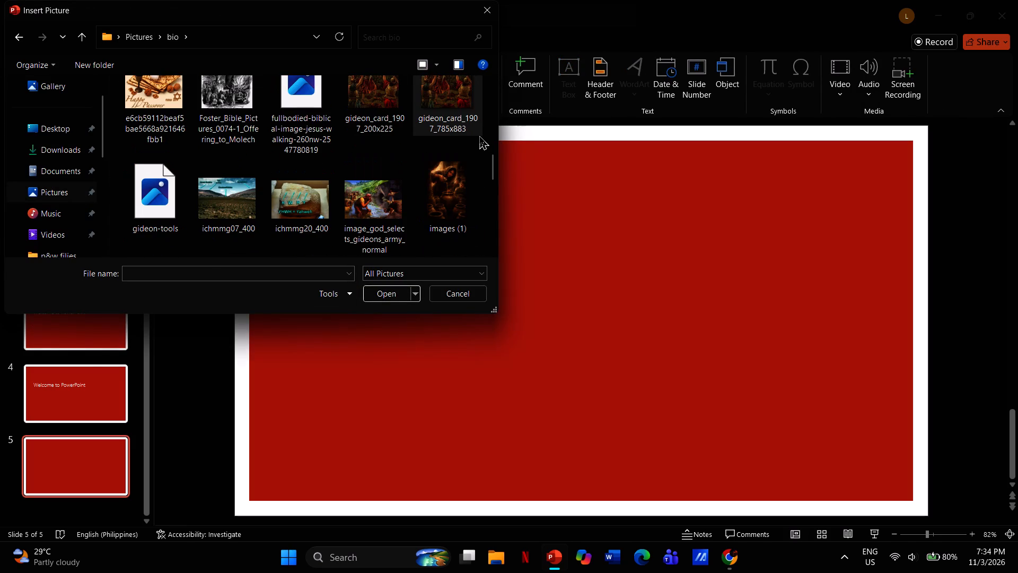
{"action": "scroll", "coordinate": [485, 142], "scroll_direction": "down", "scroll_amount": 6}
{"action": "scroll", "coordinate": [487, 144], "scroll_direction": "up", "scroll_amount": 4}
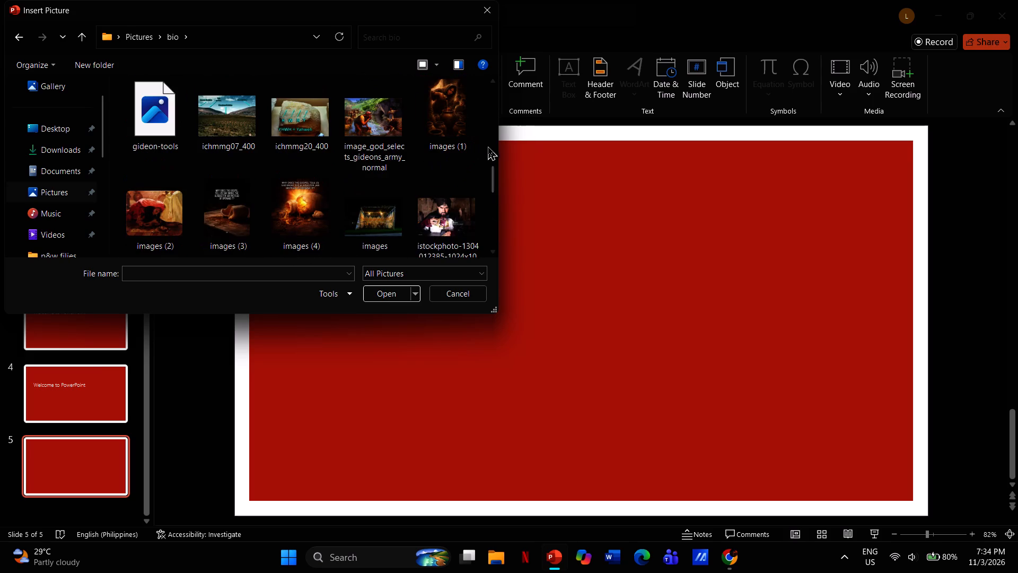
{"action": "scroll", "coordinate": [488, 147], "scroll_direction": "down", "scroll_amount": 2}
{"action": "scroll", "coordinate": [489, 147], "scroll_direction": "up", "scroll_amount": 9}
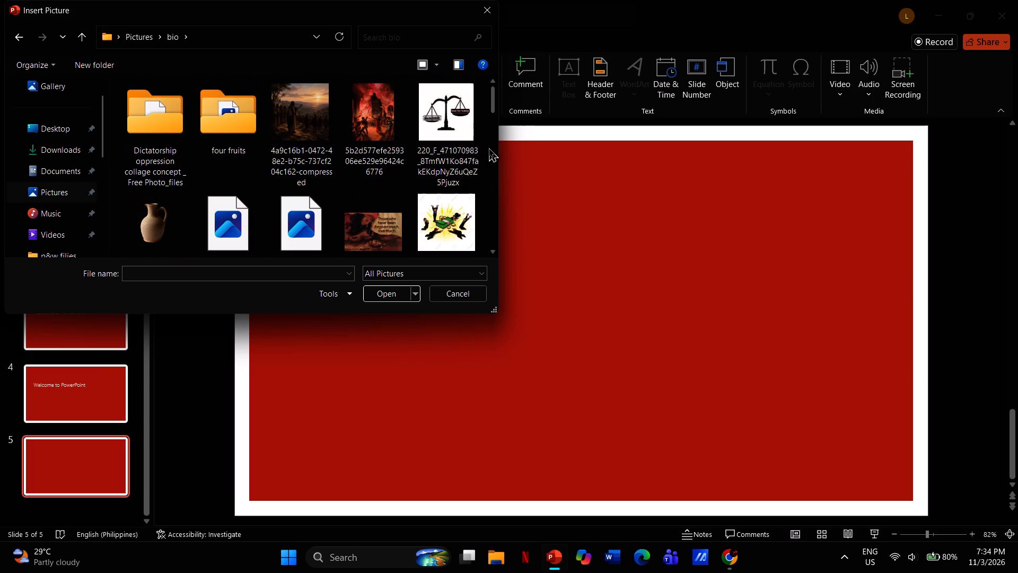
Look through the four fruits folder for the saved "Urgency of now" font image.
{"action": "double_click", "coordinate": [236, 125]}
{"action": "scroll", "coordinate": [408, 183], "scroll_direction": "down", "scroll_amount": 6}
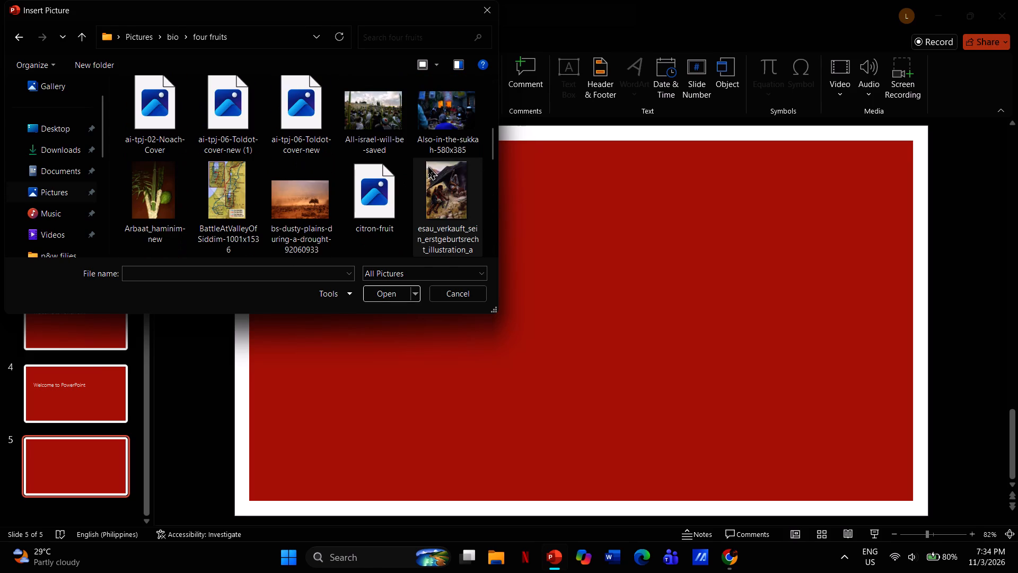
{"action": "scroll", "coordinate": [428, 166], "scroll_direction": "down", "scroll_amount": 6}
{"action": "scroll", "coordinate": [397, 157], "scroll_direction": "up", "scroll_amount": 1}
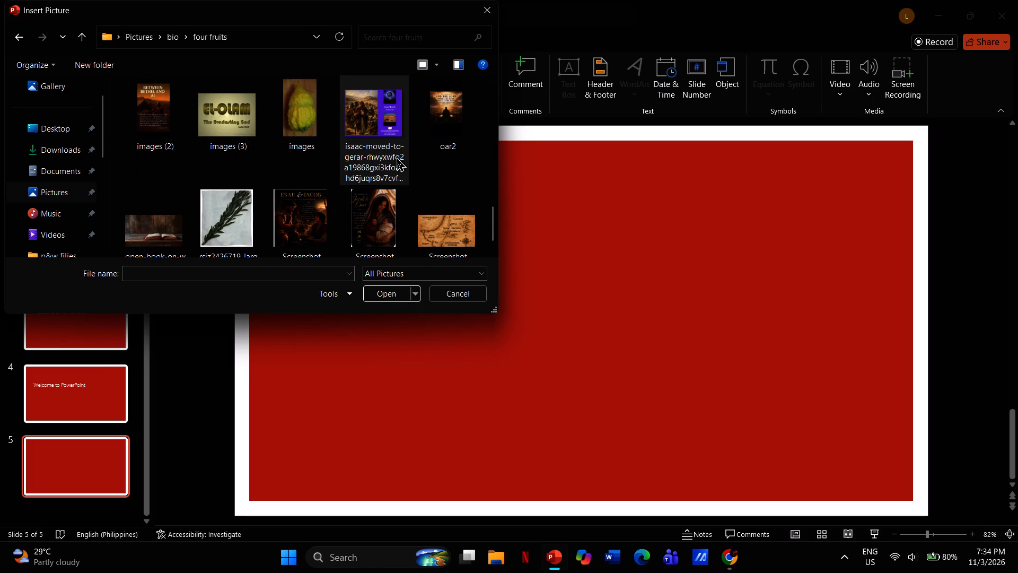
{"action": "scroll", "coordinate": [399, 159], "scroll_direction": "down", "scroll_amount": 3}
{"action": "scroll", "coordinate": [422, 166], "scroll_direction": "up", "scroll_amount": 4}
{"action": "scroll", "coordinate": [423, 166], "scroll_direction": "down", "scroll_amount": 1}
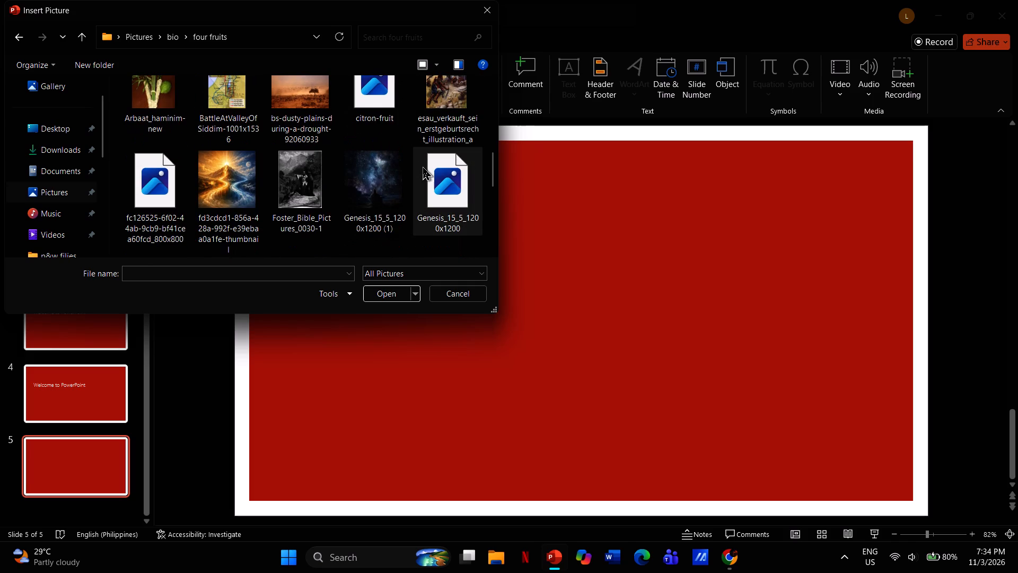
{"action": "scroll", "coordinate": [423, 166], "scroll_direction": "up", "scroll_amount": 5}
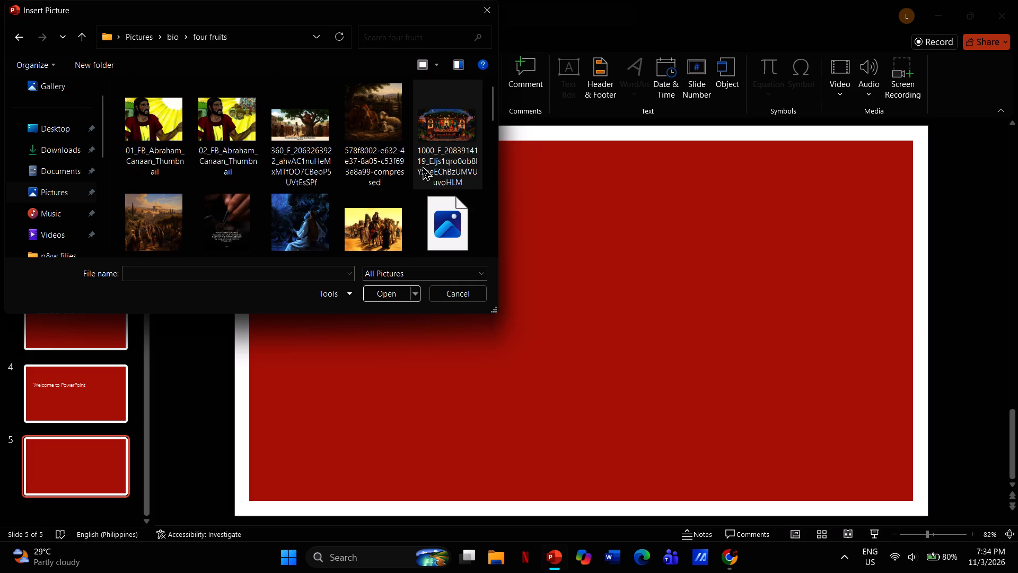
{"action": "scroll", "coordinate": [423, 166], "scroll_direction": "down", "scroll_amount": 3}
{"action": "scroll", "coordinate": [449, 168], "scroll_direction": "up", "scroll_amount": 2}
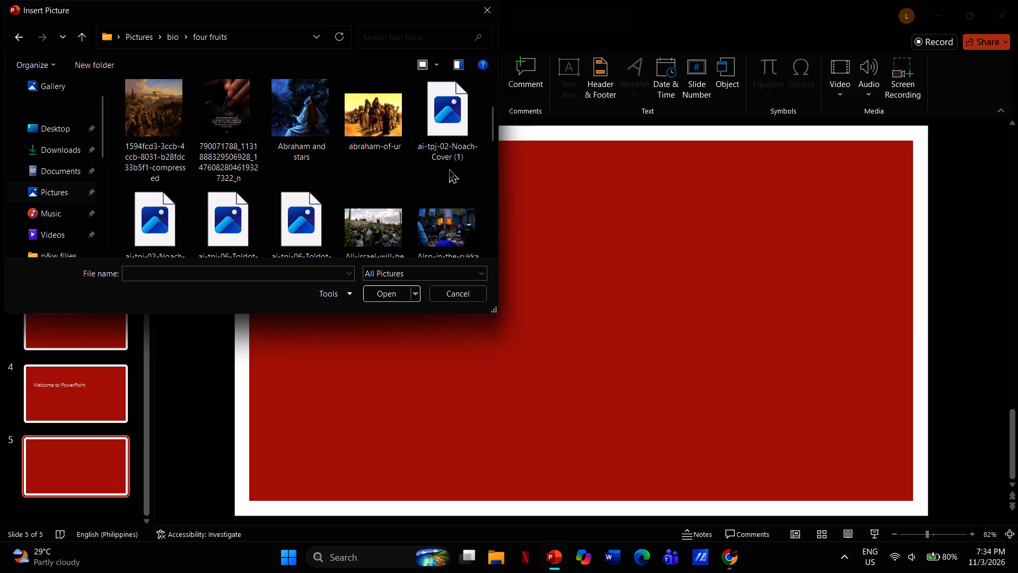
{"action": "scroll", "coordinate": [450, 169], "scroll_direction": "down", "scroll_amount": 2}
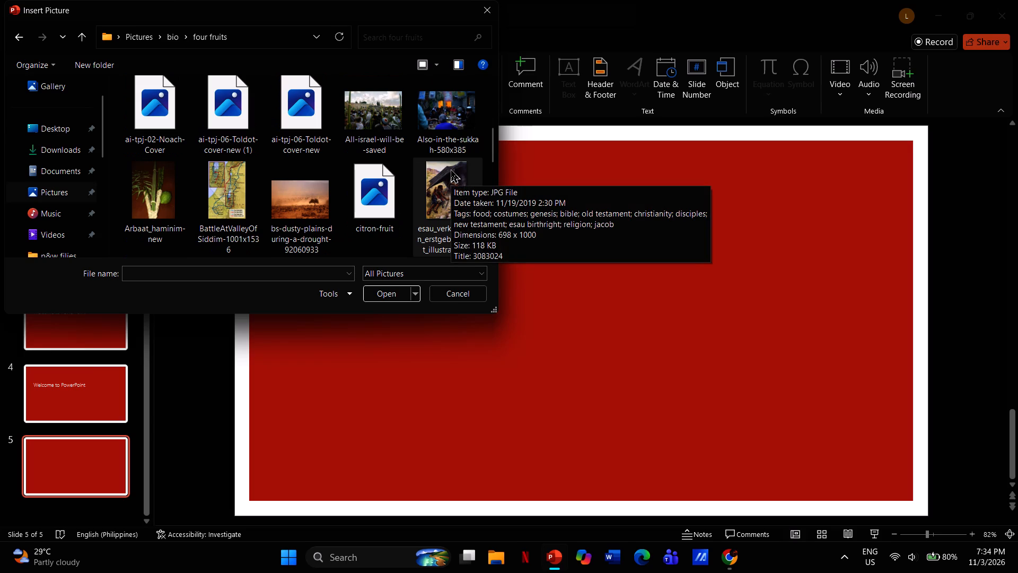
{"action": "scroll", "coordinate": [451, 169], "scroll_direction": "down", "scroll_amount": 1}
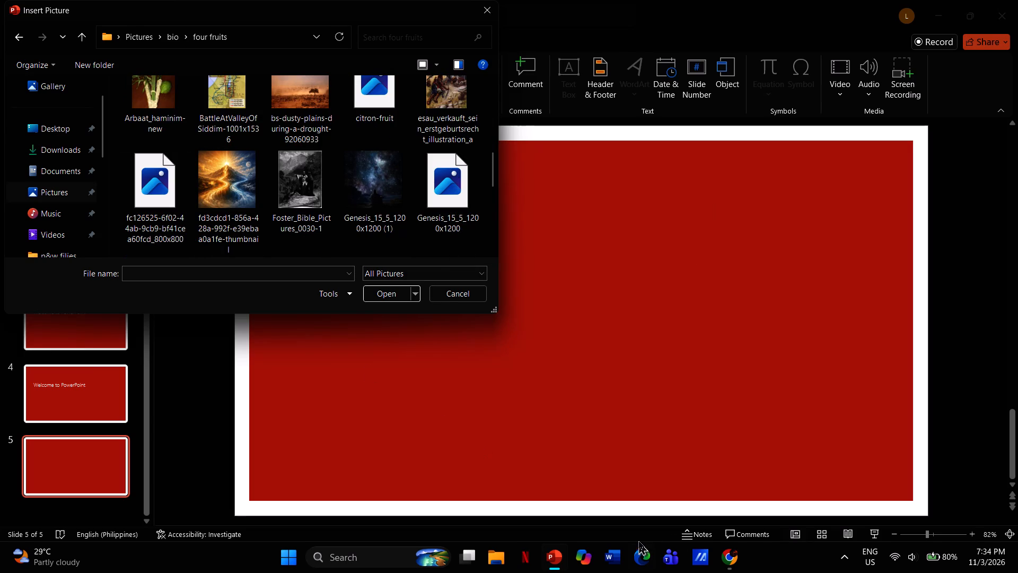
Switch to Chrome, open the downloaded AVIF font image from the download history to check it, and close the viewer.
{"action": "left_click", "coordinate": [725, 560]}
{"action": "left_click", "coordinate": [891, 46]}
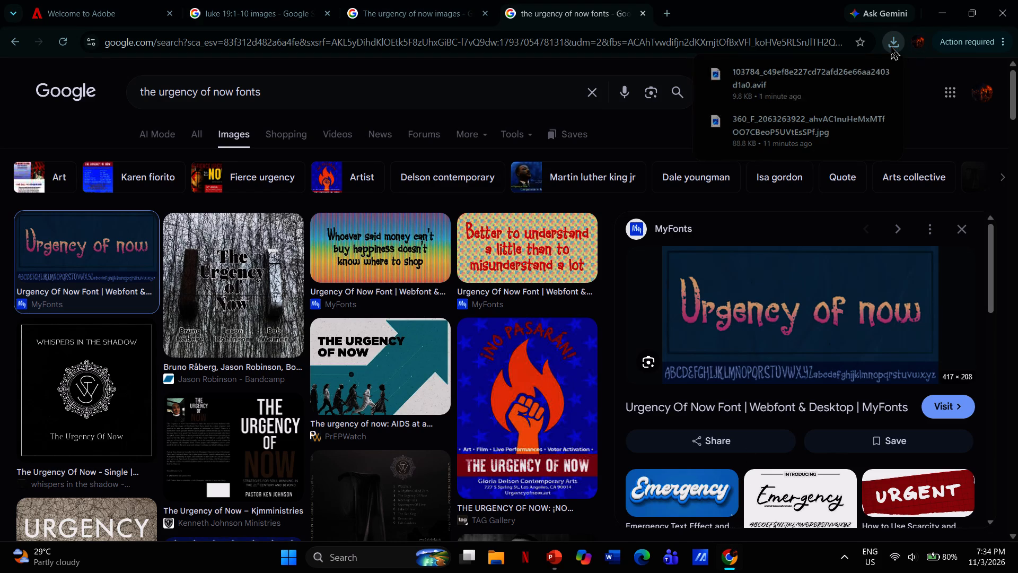
{"action": "left_click", "coordinate": [891, 45]}
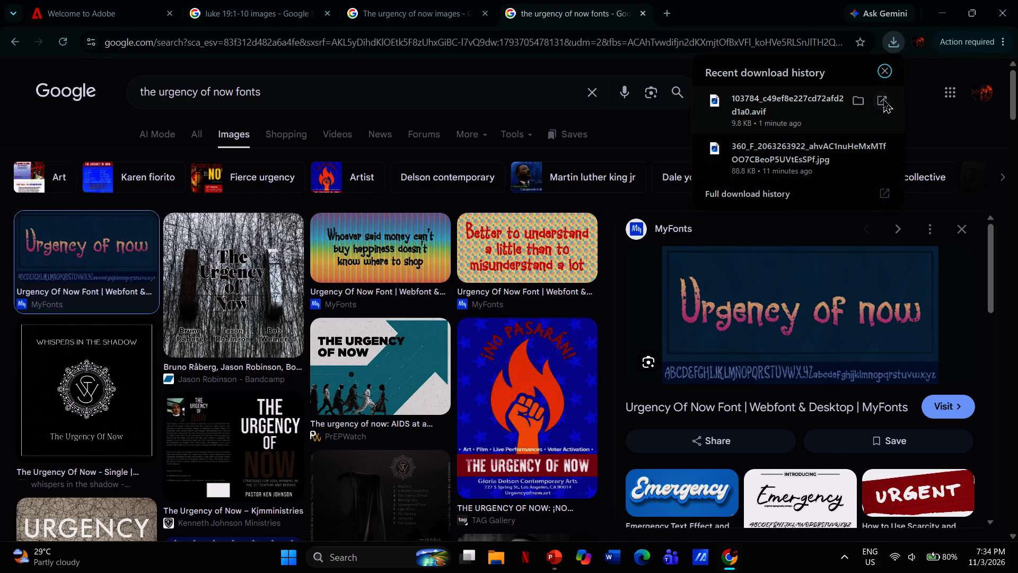
{"action": "left_click", "coordinate": [883, 99]}
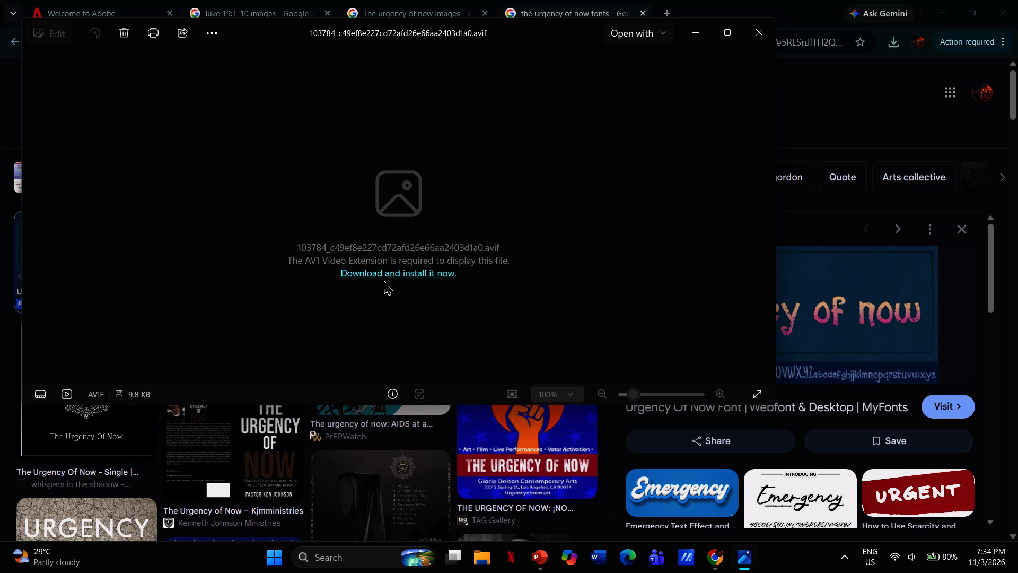
{"action": "left_click", "coordinate": [756, 33]}
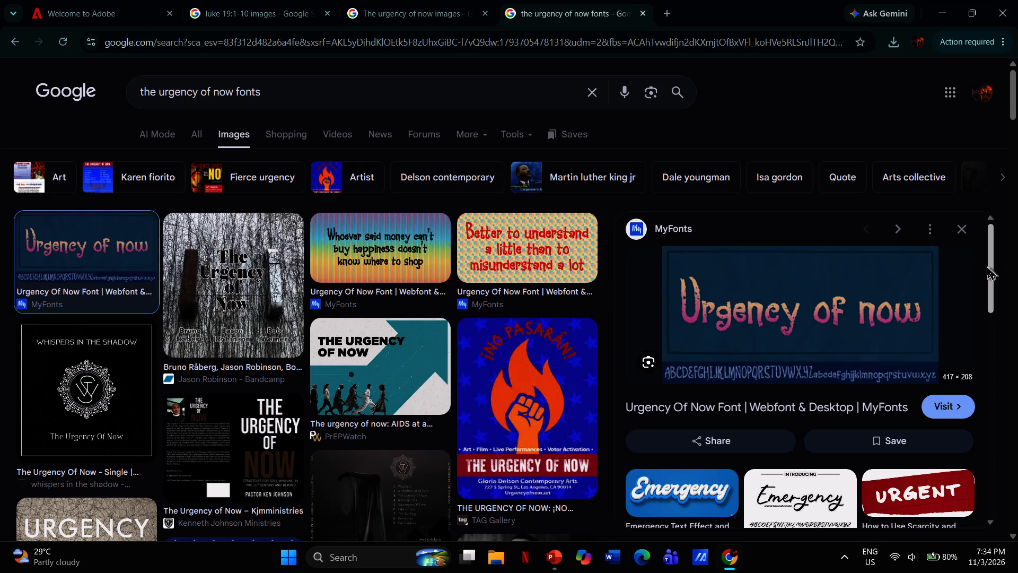
Look through the font image results and save the Bandcamp "The Urgency of Now" album cover as a JPG in the four fruits folder.
{"action": "left_click_drag", "start_coordinate": [990, 272], "coordinate": [998, 341]}
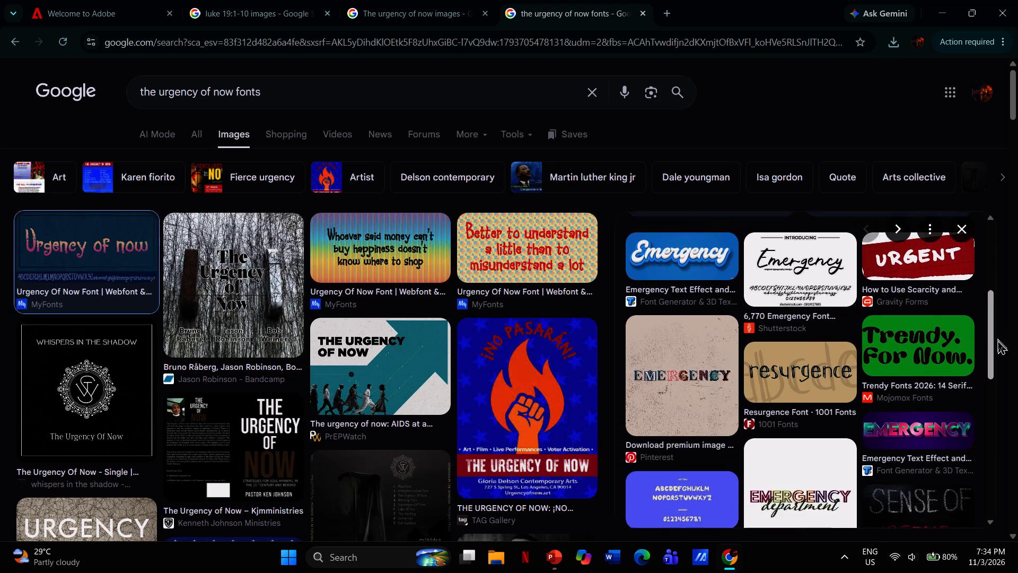
{"action": "left_click_drag", "start_coordinate": [998, 341], "coordinate": [1000, 364]}
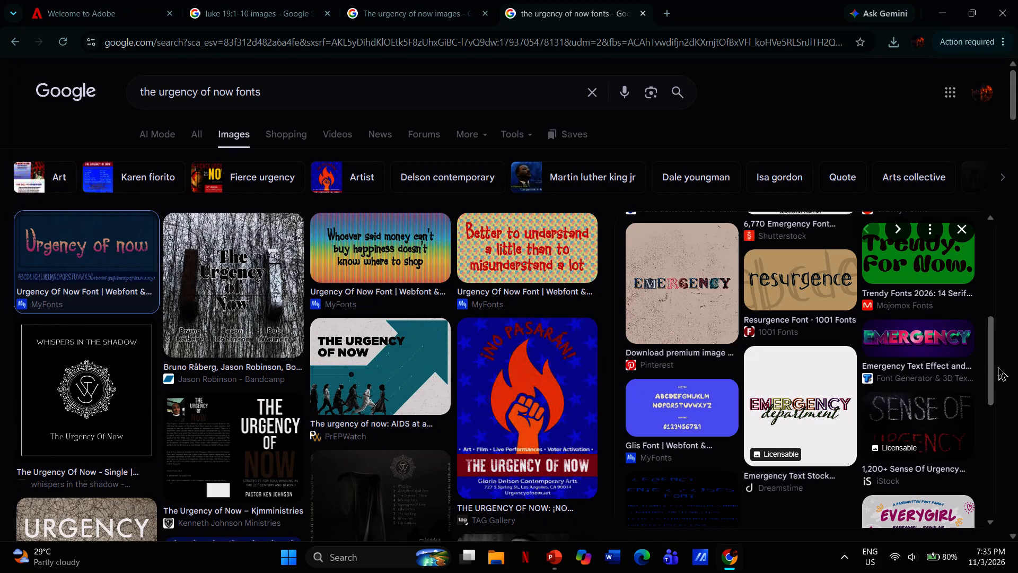
{"action": "left_click", "coordinate": [243, 288]}
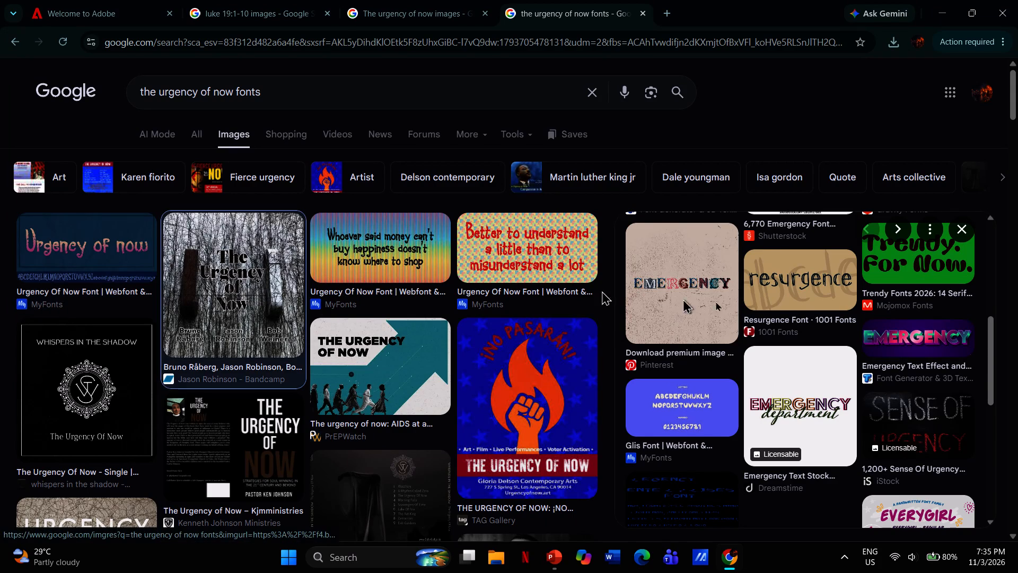
{"action": "right_click", "coordinate": [791, 317]}
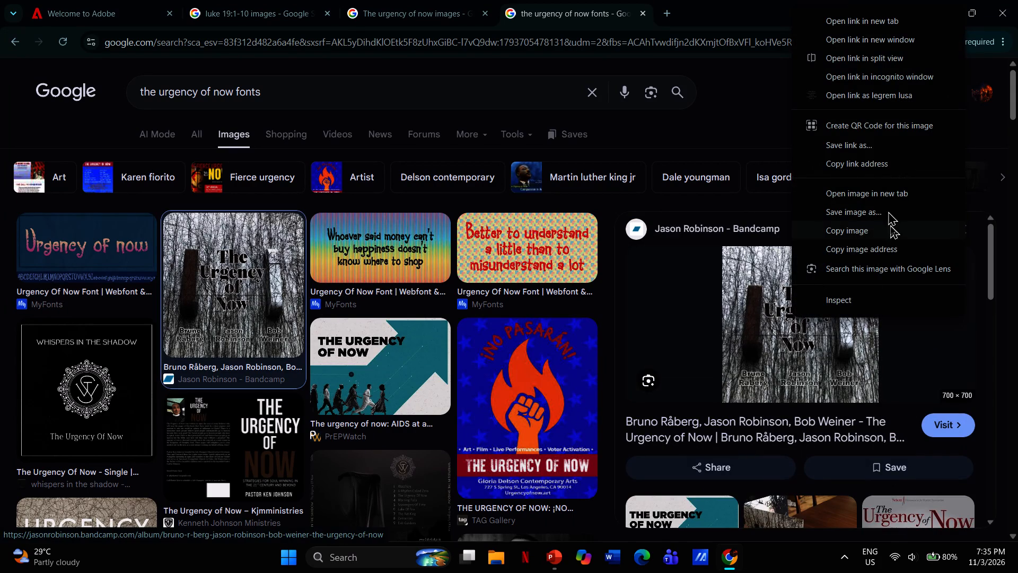
{"action": "left_click", "coordinate": [862, 214]}
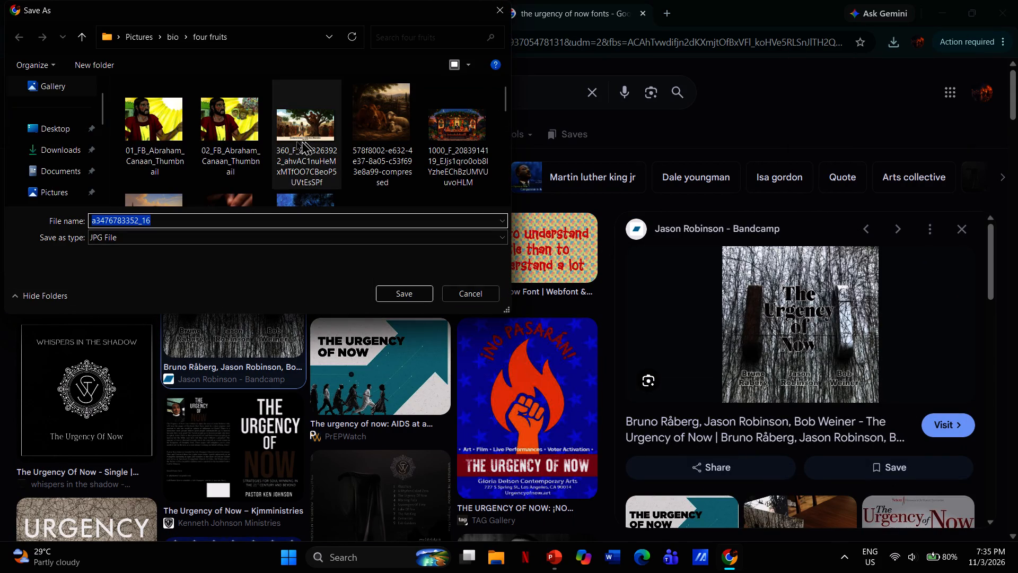
{"action": "left_click", "coordinate": [414, 285]}
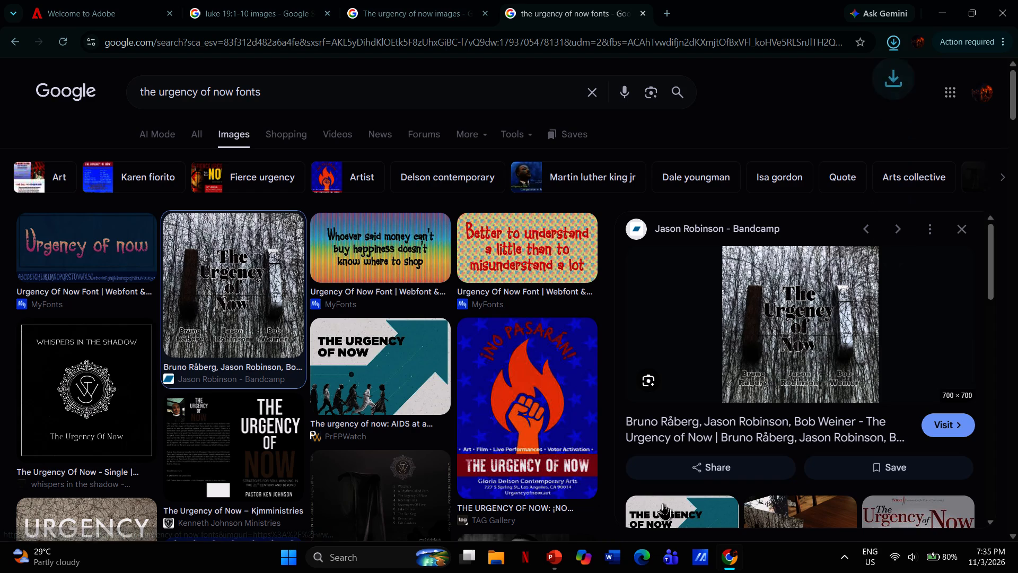
{"action": "left_click", "coordinate": [894, 38]}
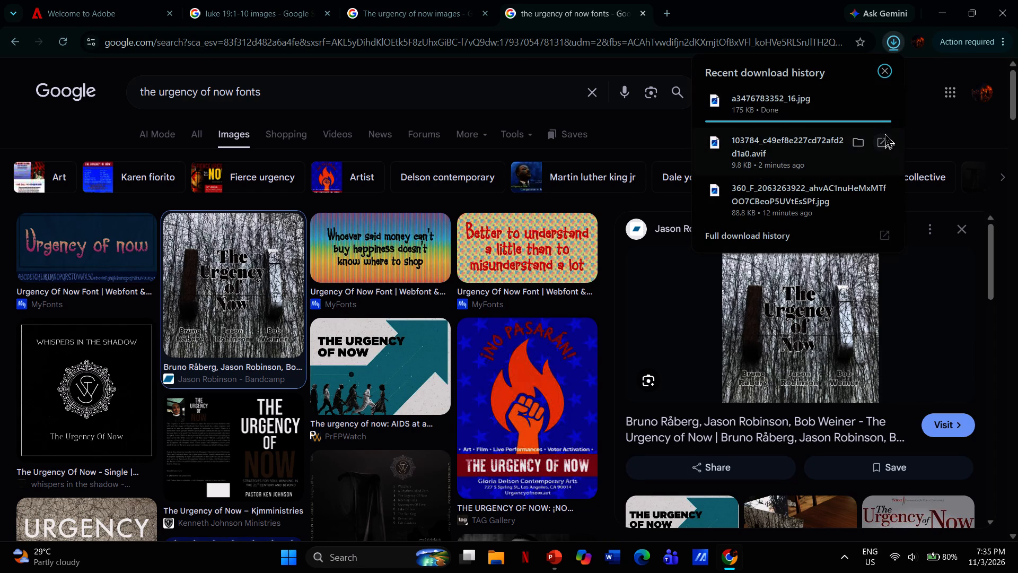
{"action": "left_click", "coordinate": [881, 102]}
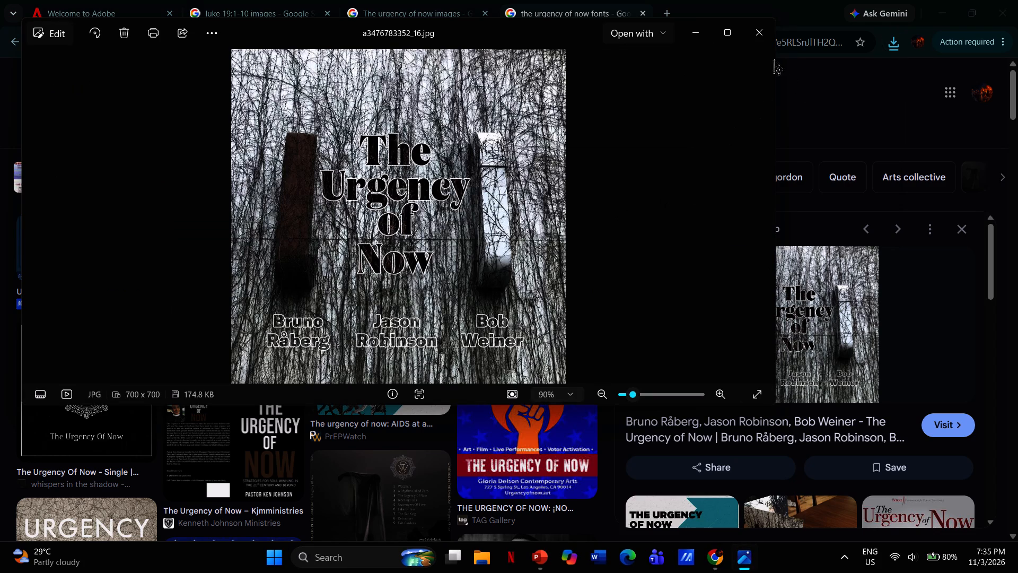
{"action": "left_click", "coordinate": [763, 32]}
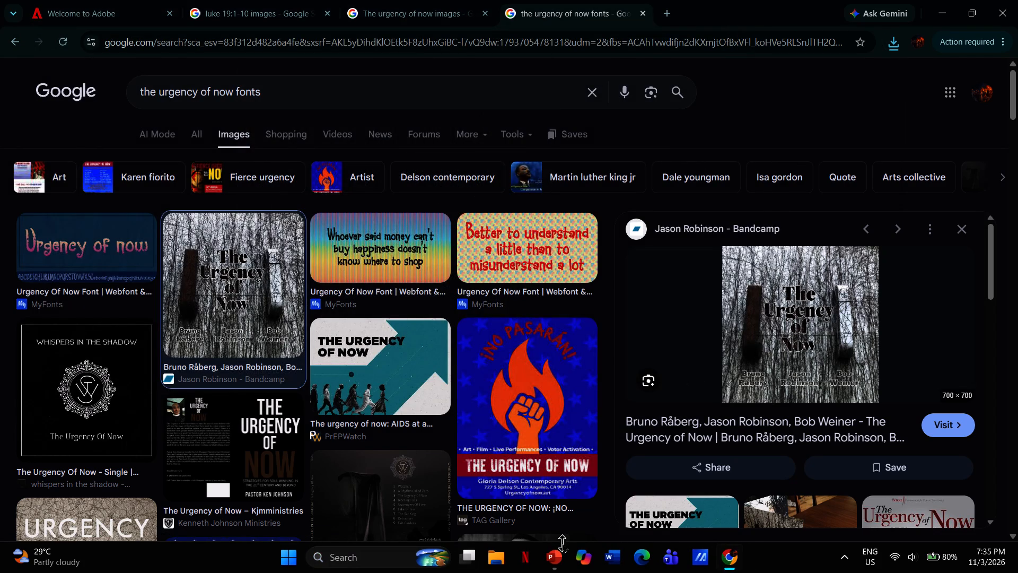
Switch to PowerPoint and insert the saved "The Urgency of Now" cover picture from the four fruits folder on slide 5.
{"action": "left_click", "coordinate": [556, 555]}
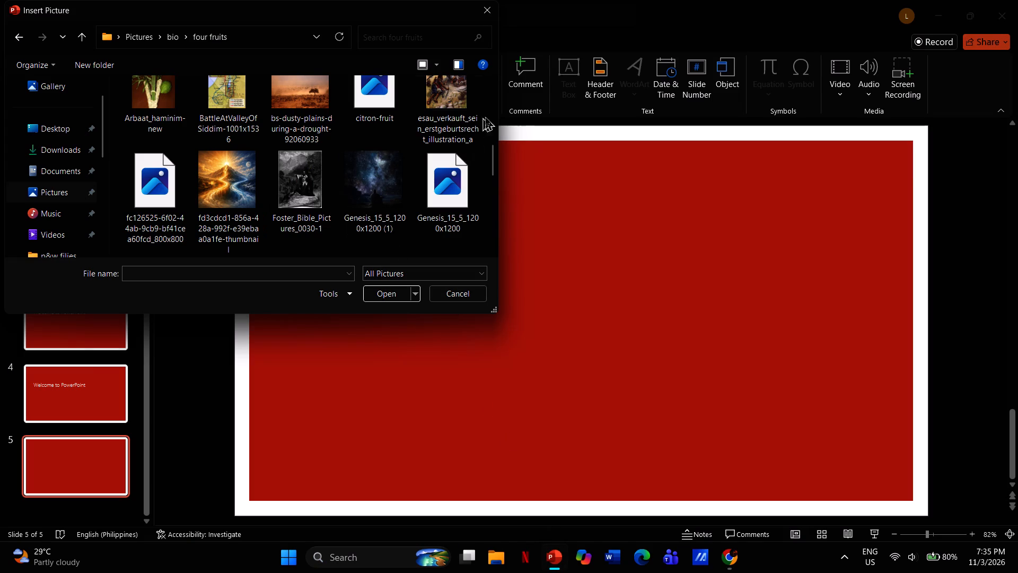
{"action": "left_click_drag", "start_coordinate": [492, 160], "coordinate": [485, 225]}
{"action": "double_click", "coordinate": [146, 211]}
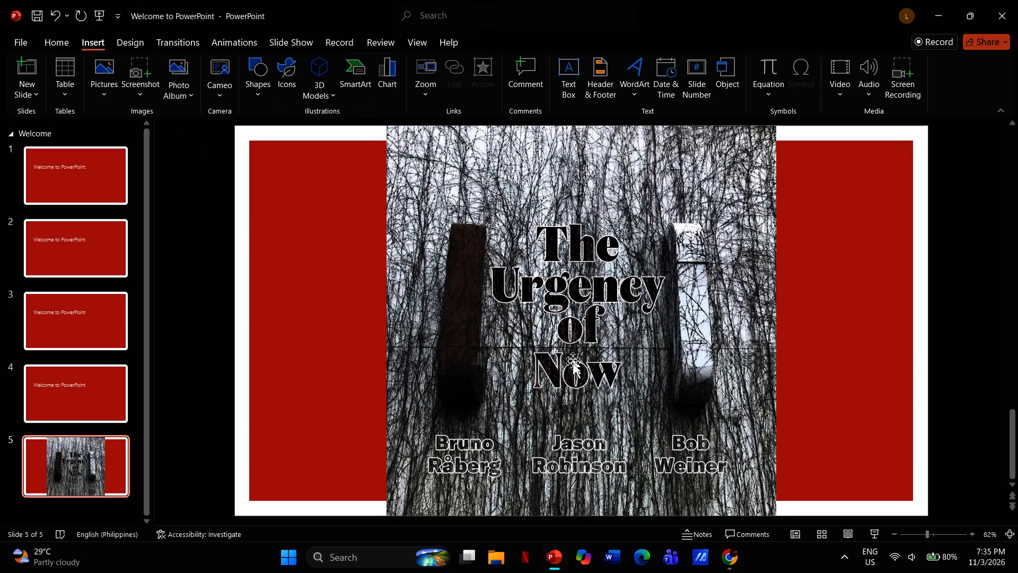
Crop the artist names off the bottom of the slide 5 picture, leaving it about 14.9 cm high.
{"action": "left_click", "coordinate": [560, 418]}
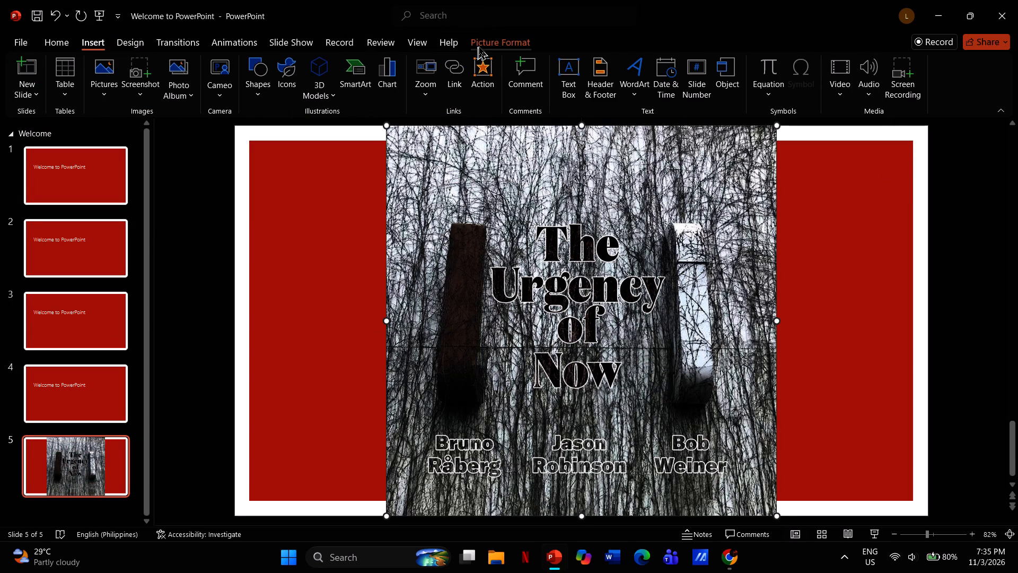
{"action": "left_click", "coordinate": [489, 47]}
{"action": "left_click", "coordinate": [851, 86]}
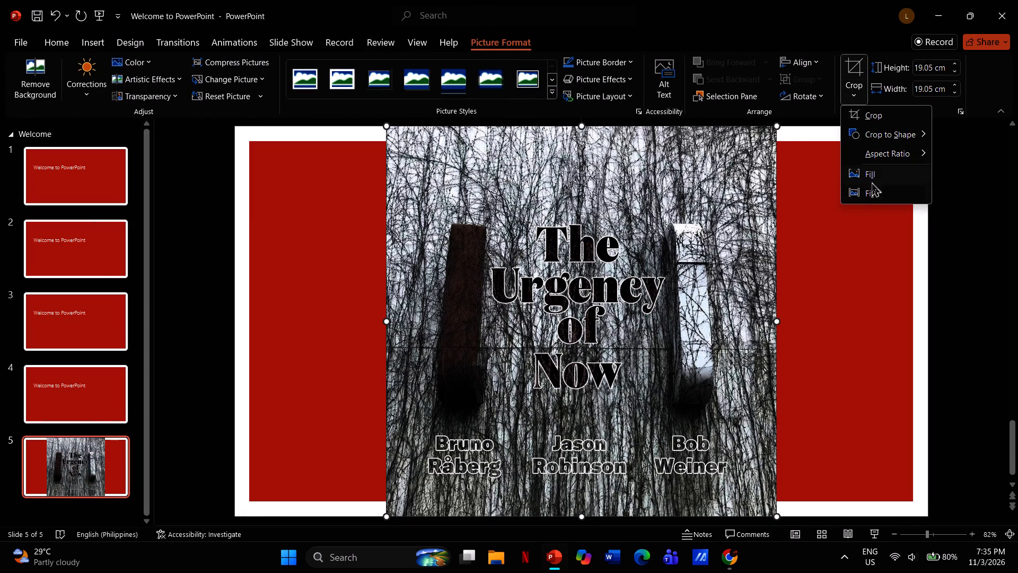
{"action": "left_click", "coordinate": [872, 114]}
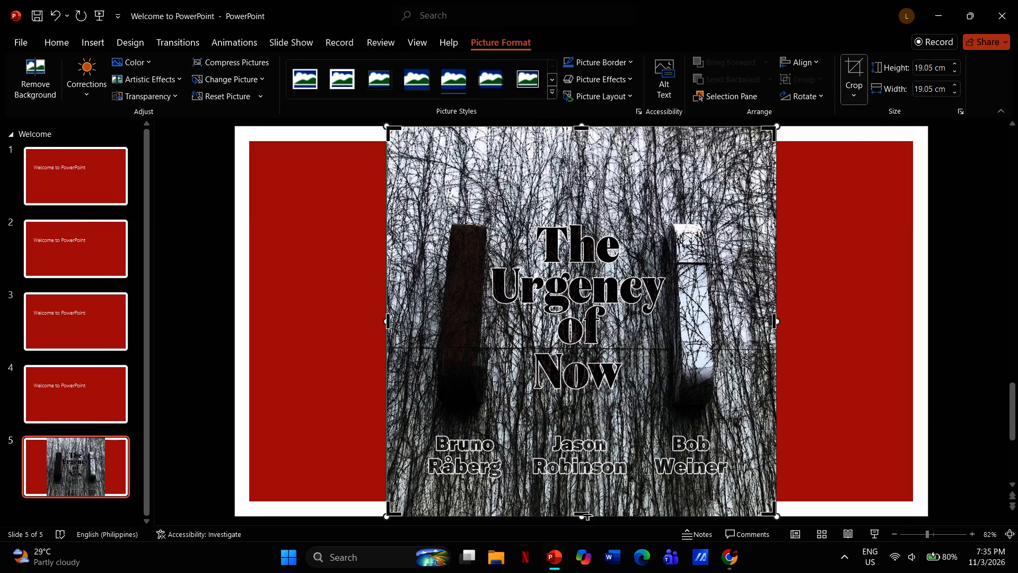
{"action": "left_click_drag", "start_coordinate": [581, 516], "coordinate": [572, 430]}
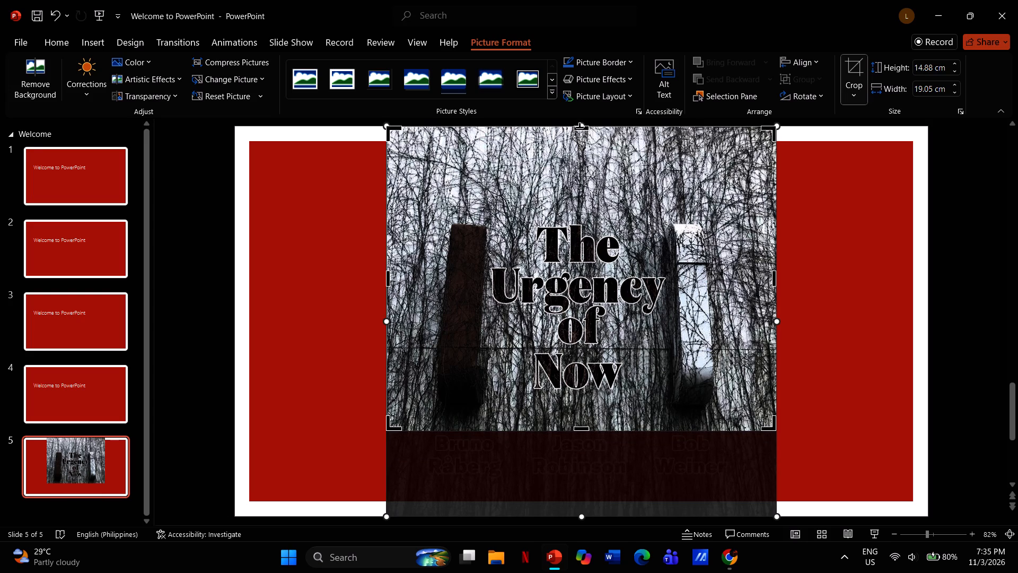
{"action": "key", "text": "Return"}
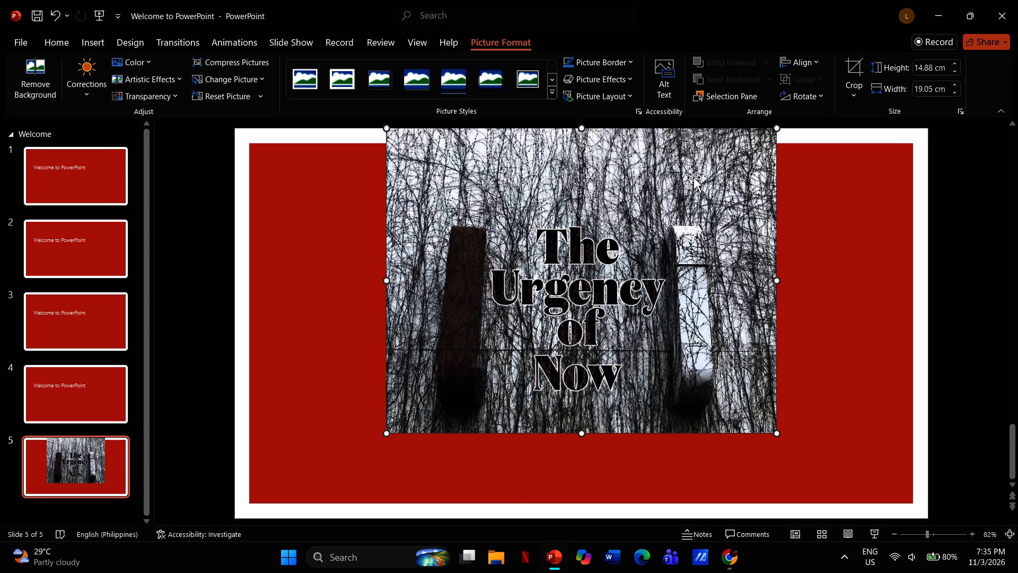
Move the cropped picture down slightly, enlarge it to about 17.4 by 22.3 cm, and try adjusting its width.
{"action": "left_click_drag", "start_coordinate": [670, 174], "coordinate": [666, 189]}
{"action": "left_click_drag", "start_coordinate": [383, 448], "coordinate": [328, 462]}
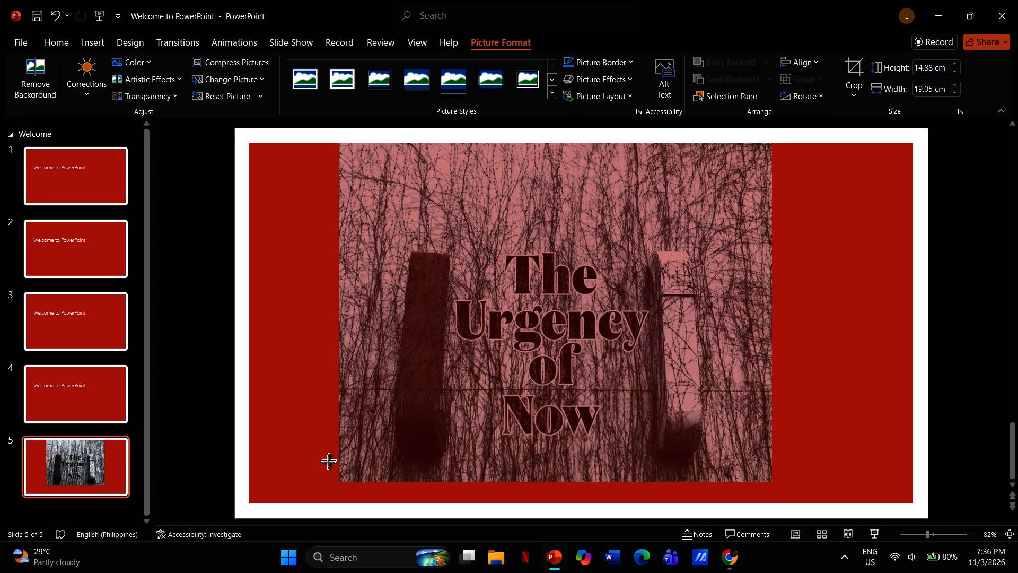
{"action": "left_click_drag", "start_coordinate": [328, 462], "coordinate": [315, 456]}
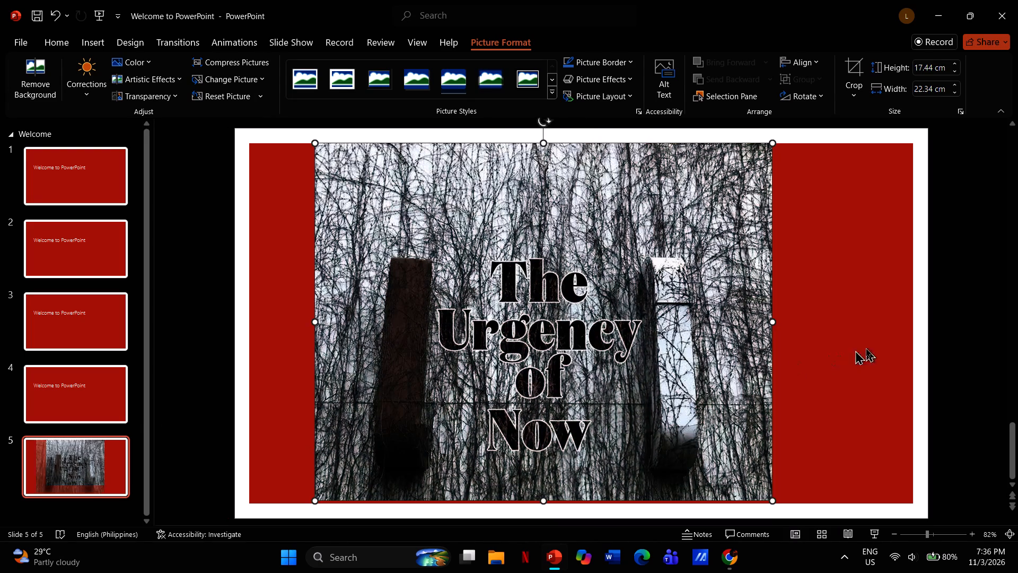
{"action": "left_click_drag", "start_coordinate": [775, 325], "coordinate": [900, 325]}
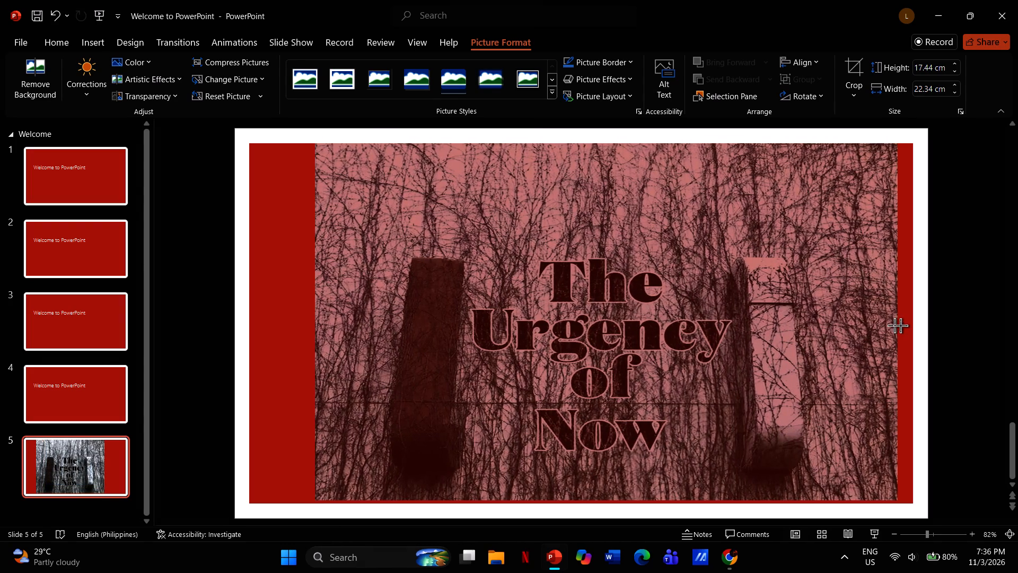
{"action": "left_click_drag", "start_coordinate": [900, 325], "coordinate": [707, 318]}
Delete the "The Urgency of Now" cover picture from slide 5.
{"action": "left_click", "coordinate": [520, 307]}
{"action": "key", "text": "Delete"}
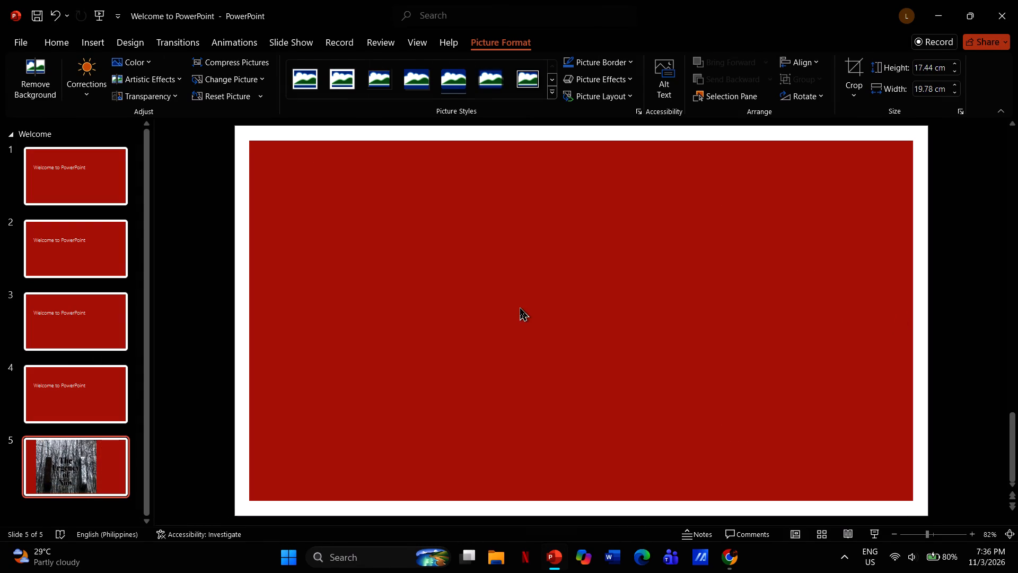
Replace the title text on slide 1 with "The urgency of now".
{"action": "left_click", "coordinate": [84, 172]}
{"action": "triple_click", "coordinate": [471, 267]}
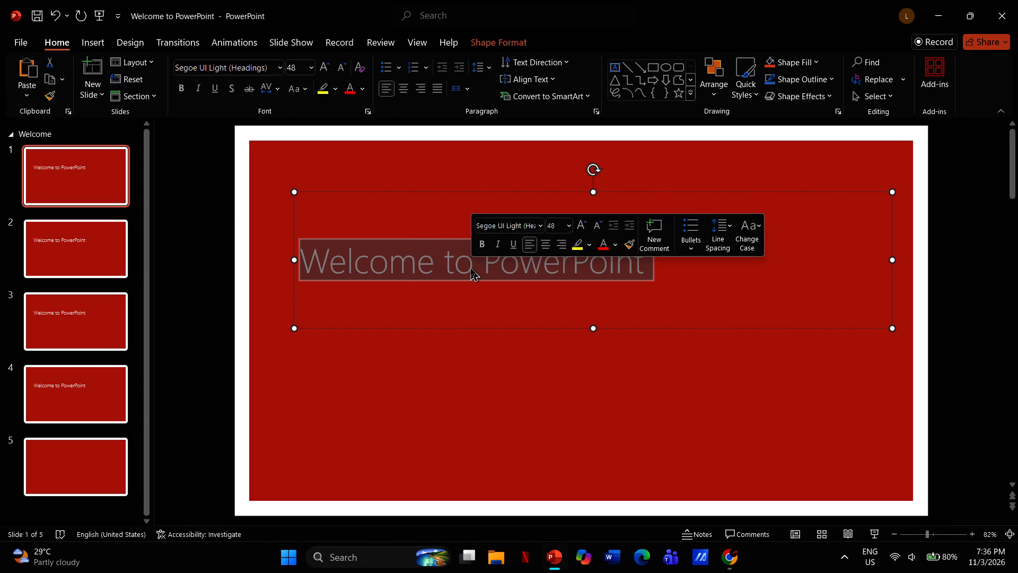
{"action": "type", "text": "the urgency of now"}
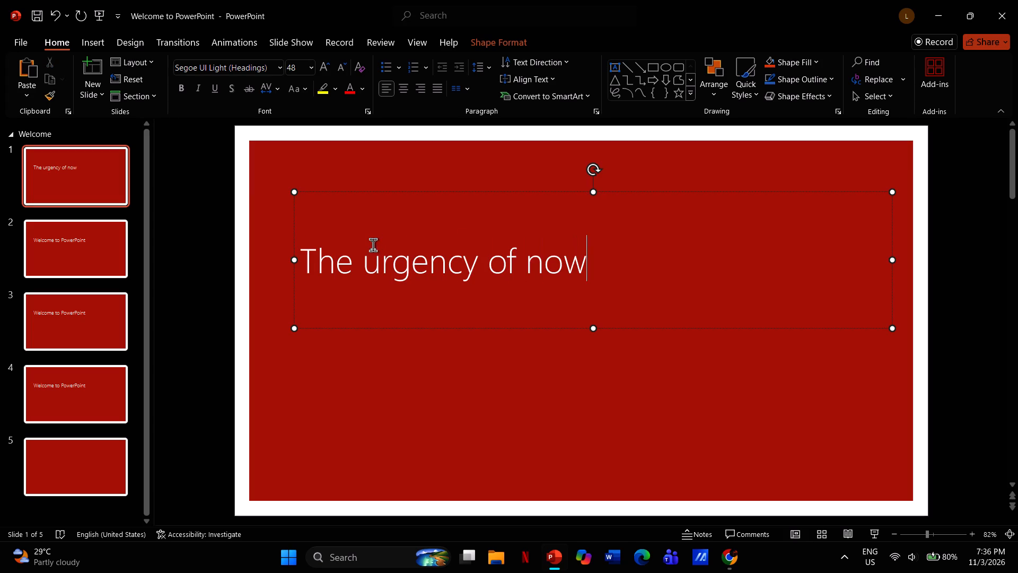
Apply the gold gradient WordArt style to the slide 1 title text.
{"action": "triple_click", "coordinate": [404, 260]}
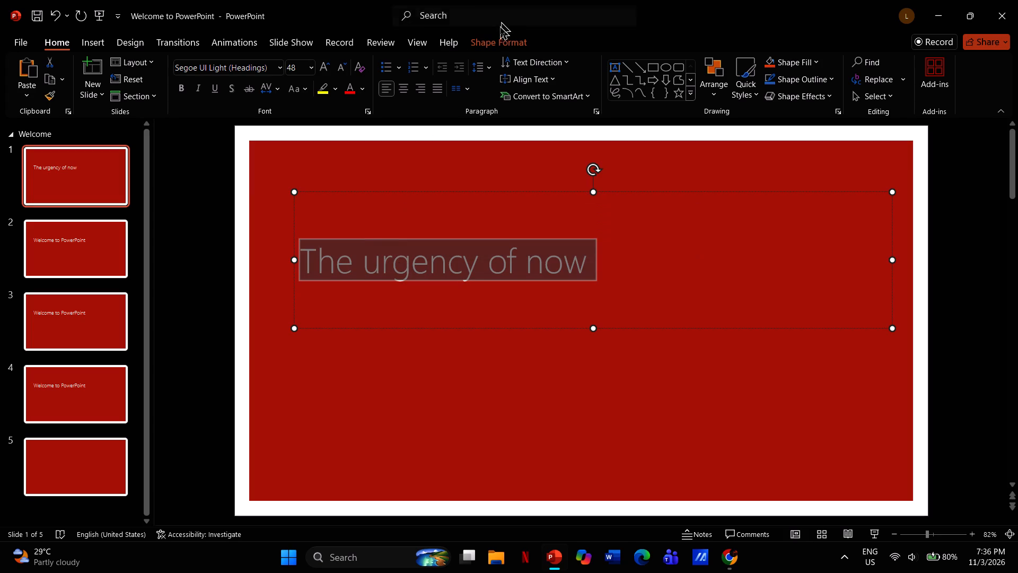
{"action": "left_click", "coordinate": [492, 41]}
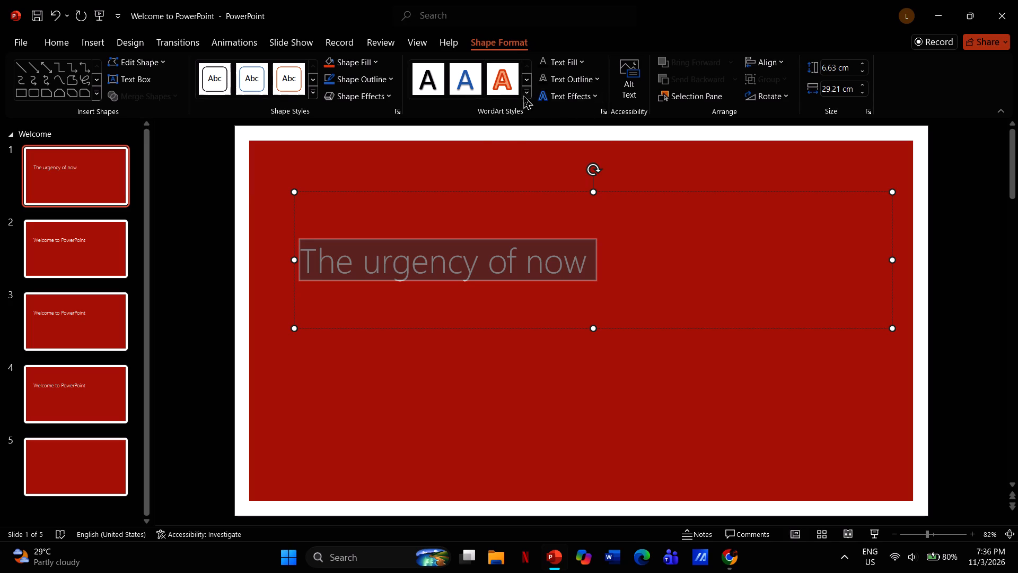
{"action": "left_click", "coordinate": [523, 95]}
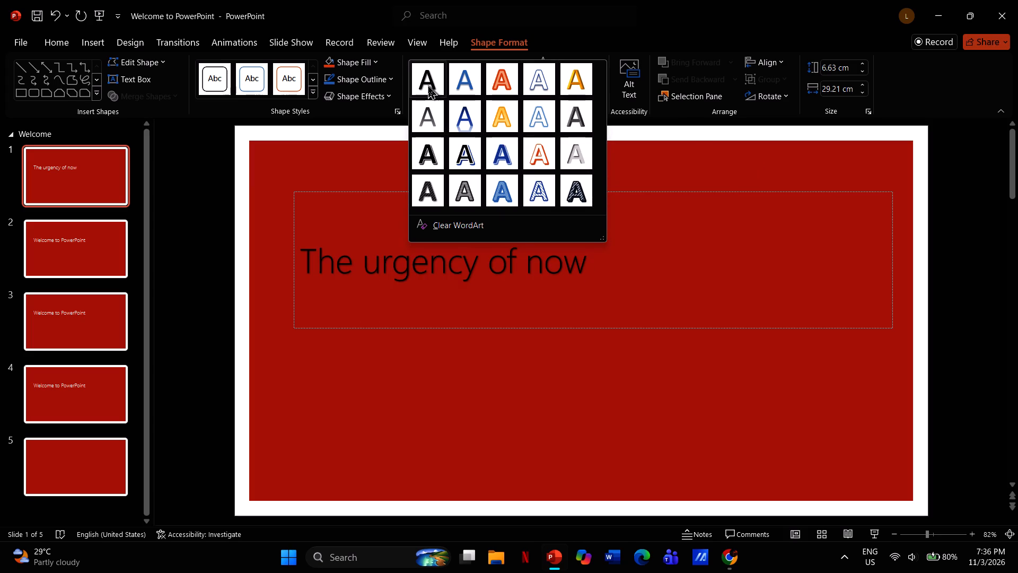
{"action": "left_click", "coordinate": [502, 124]}
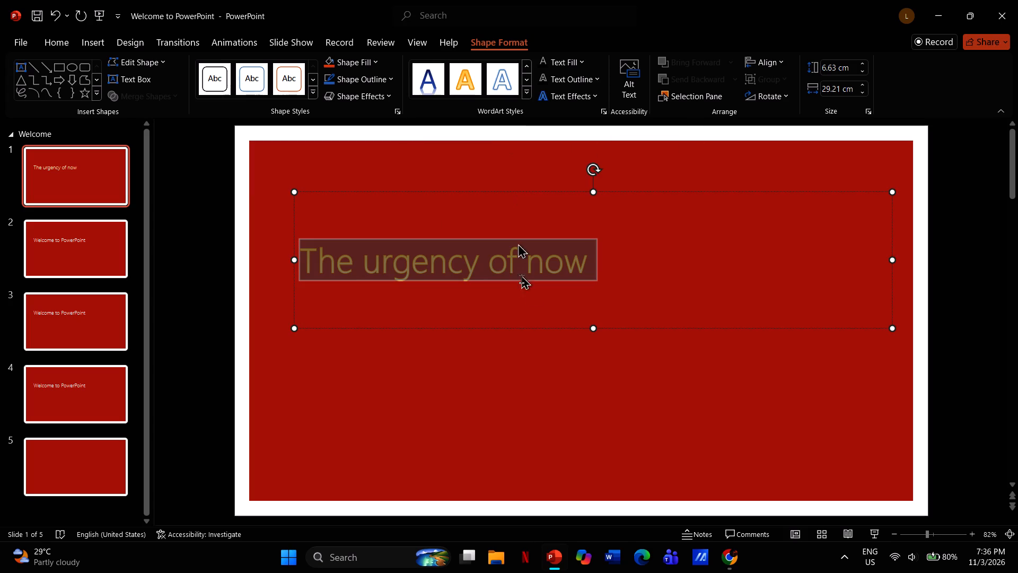
Enlarge the slide 1 title text to 88 pt.
{"action": "key", "text": "ctrl+bracketright"}
{"action": "key", "text": "ctrl+bracketright"}
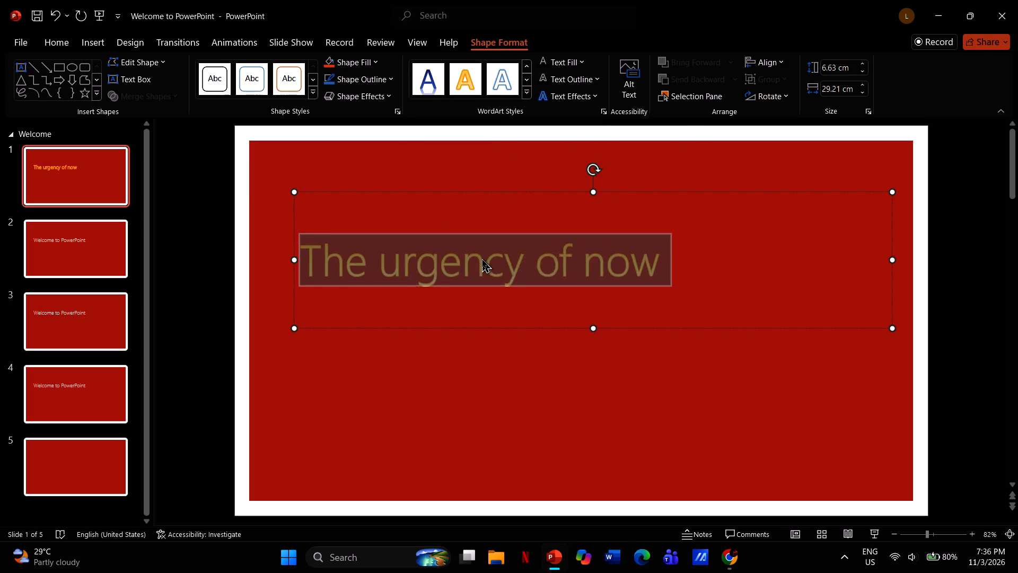
{"action": "key", "text": "ctrl+bracketright"}
{"action": "key", "text": "ctrl+bracketright"}
{"action": "key", "text": "ctrl+bracketright"}
{"action": "key", "text": "ctrl+bracketright"}
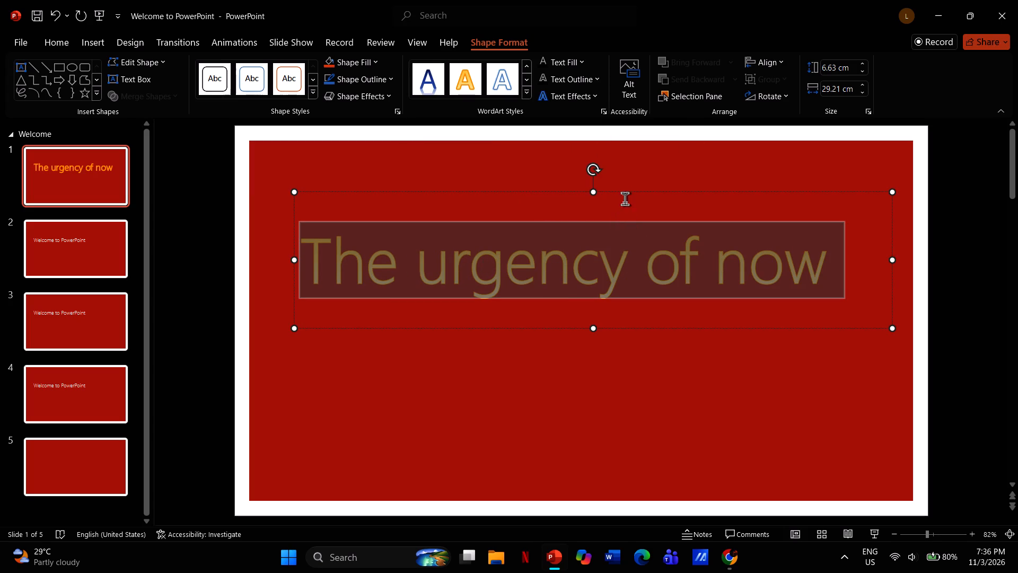
Move the slide 1 title down to about the middle of the slide, undoing the accidental duplicate of it.
{"action": "left_click_drag", "start_coordinate": [622, 189], "coordinate": [631, 222], "text": "ctrl"}
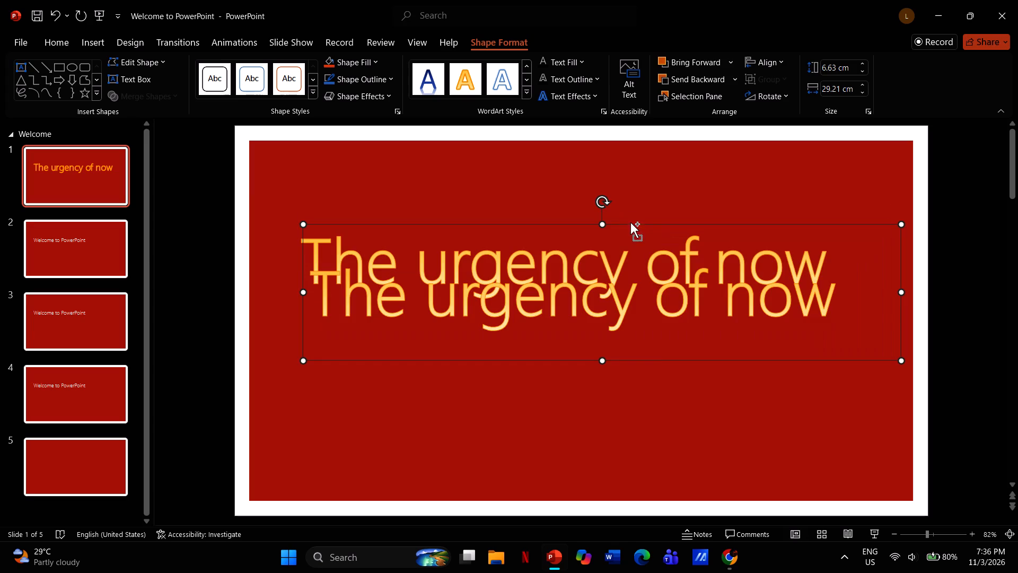
{"action": "key", "text": "ctrl+z"}
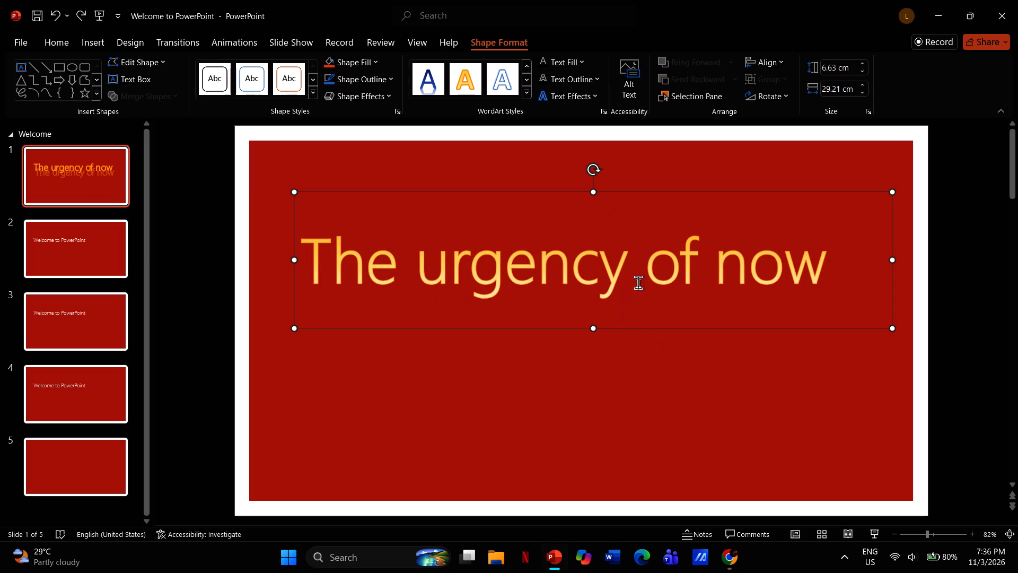
{"action": "left_click", "coordinate": [635, 318]}
{"action": "left_click", "coordinate": [626, 272]}
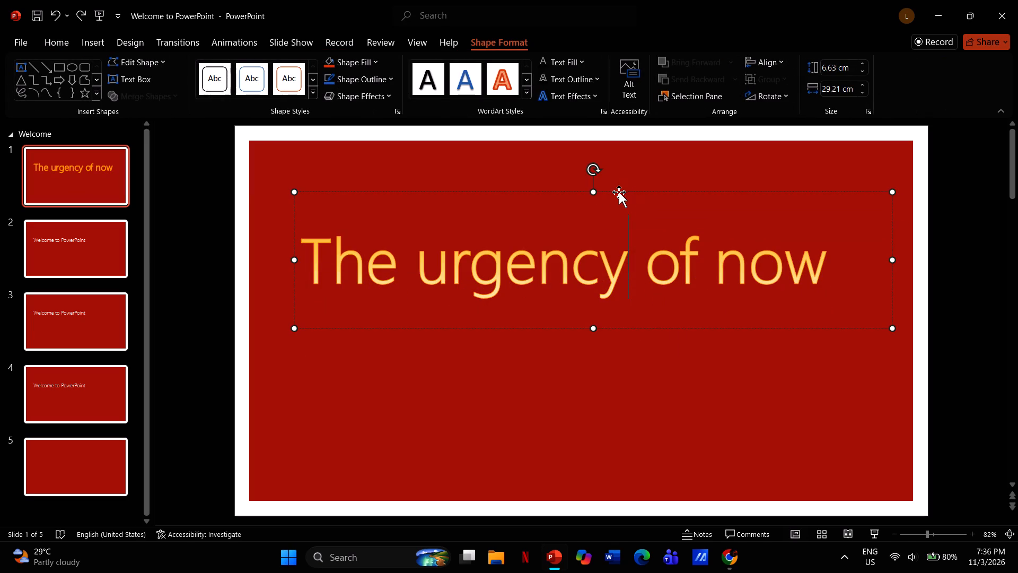
{"action": "left_click_drag", "start_coordinate": [619, 192], "coordinate": [617, 221]}
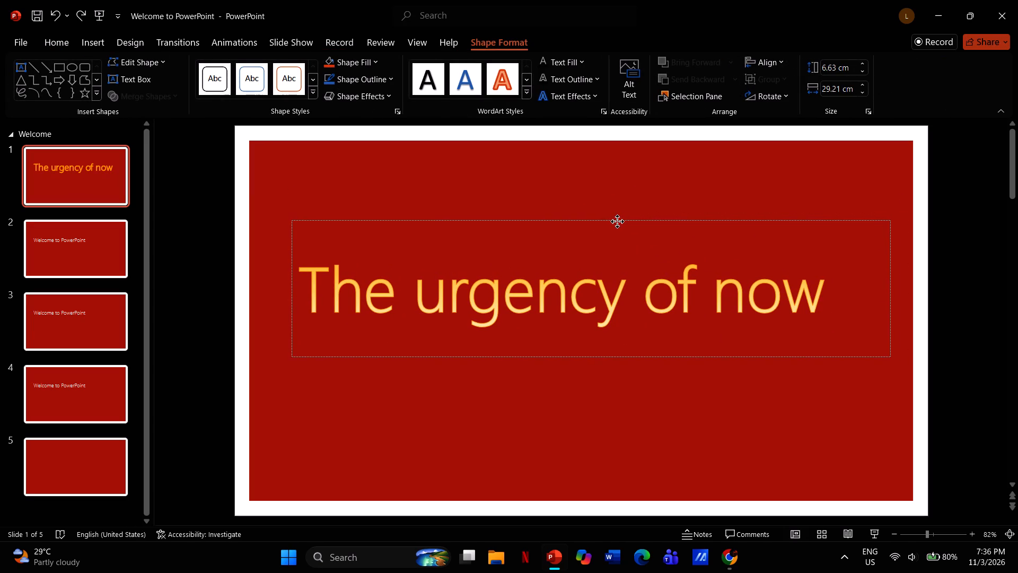
{"action": "left_click_drag", "start_coordinate": [617, 221], "coordinate": [627, 229]}
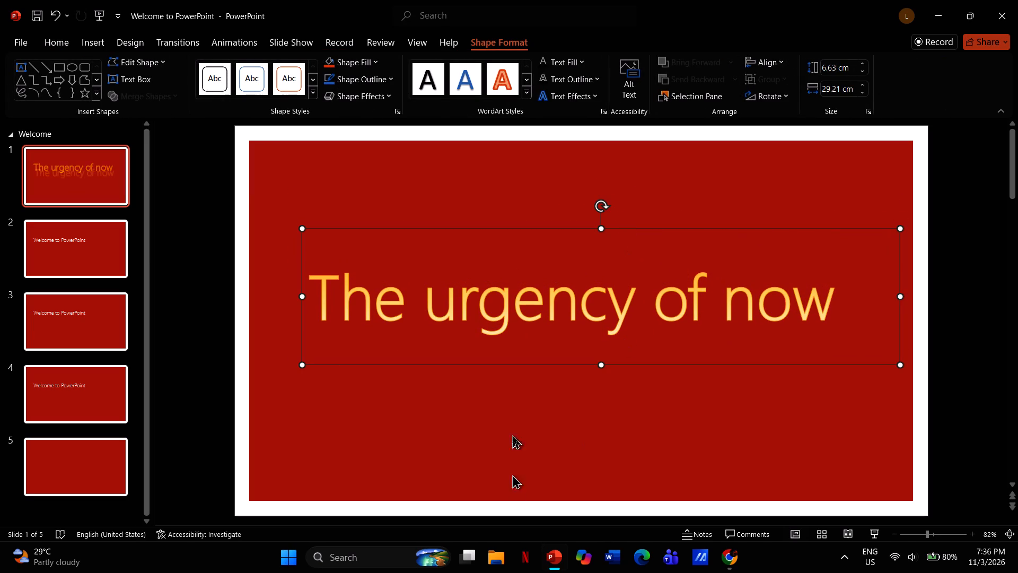
{"action": "left_click", "coordinate": [643, 450]}
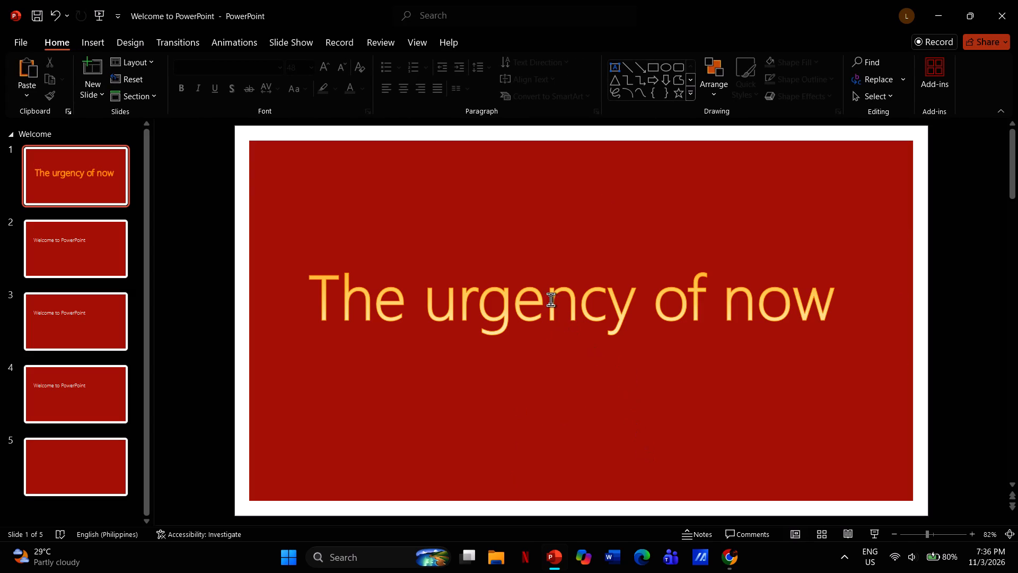
Apply an orange glow text effect, second-smallest size, to the slide 1 title.
{"action": "triple_click", "coordinate": [550, 299]}
{"action": "left_click", "coordinate": [492, 43]}
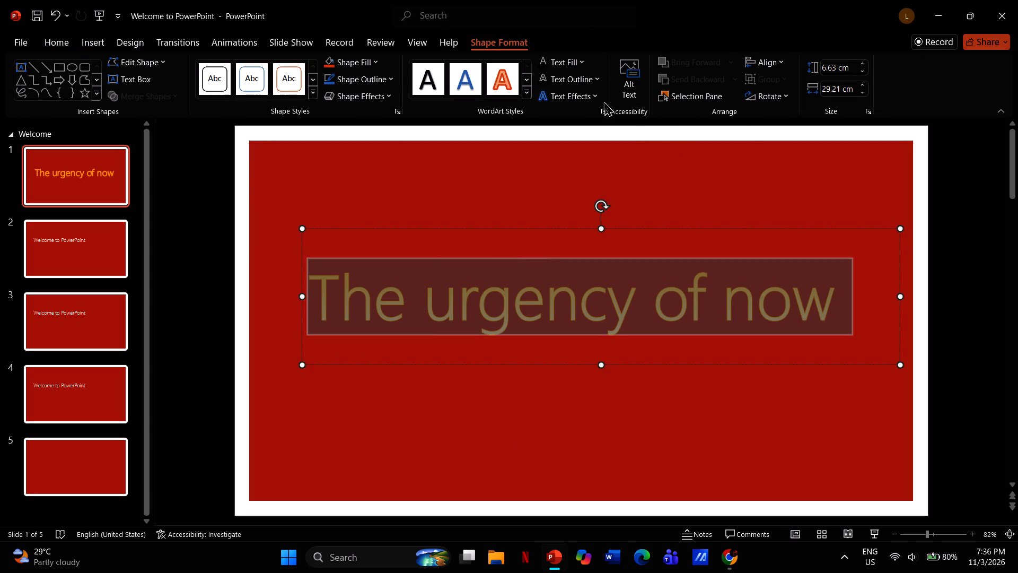
{"action": "left_click", "coordinate": [598, 98]}
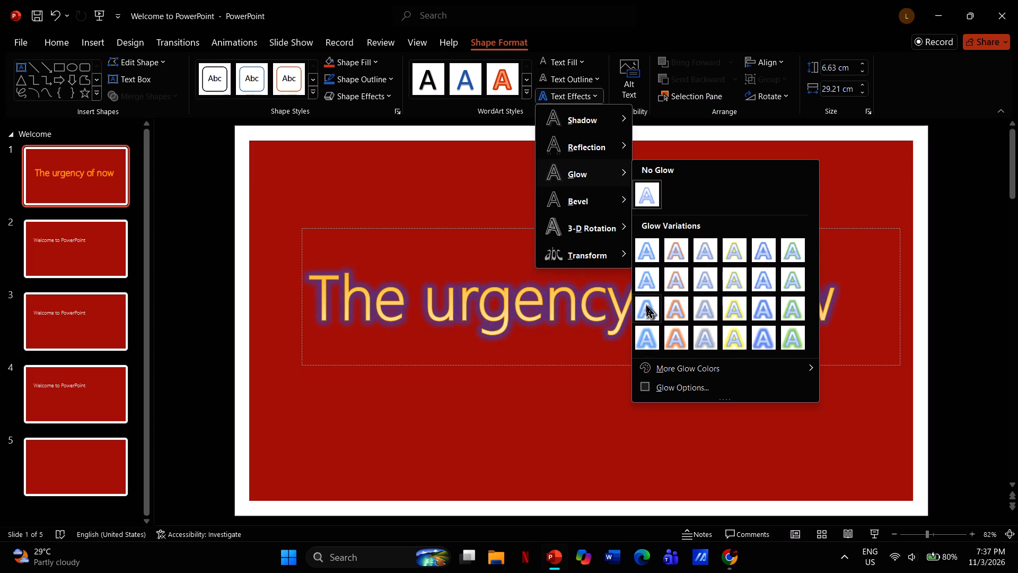
{"action": "left_click", "coordinate": [674, 278]}
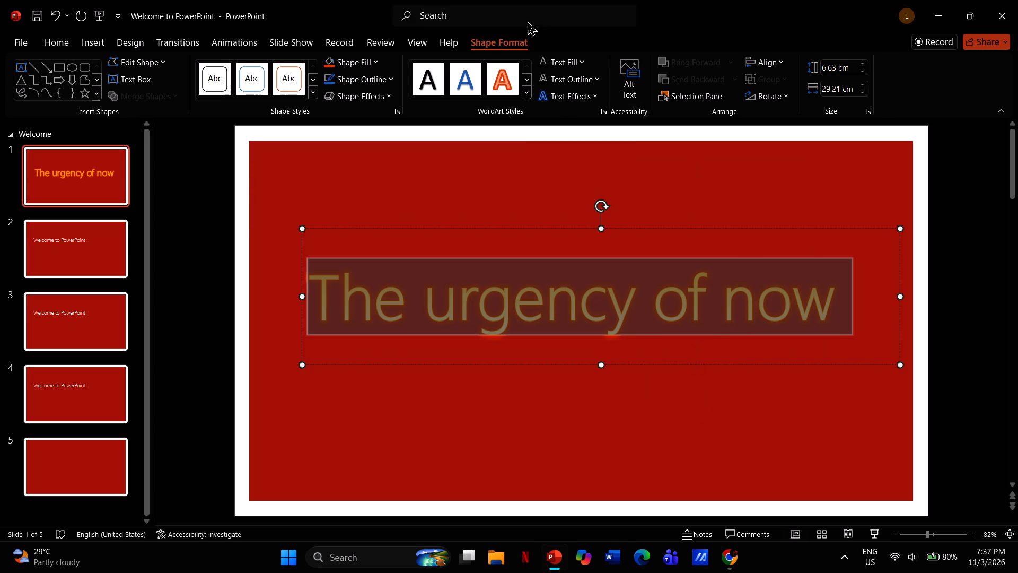
Centre the slide 1 title text in its box and move the box up slightly.
{"action": "left_click", "coordinate": [57, 39]}
{"action": "left_click", "coordinate": [404, 91]}
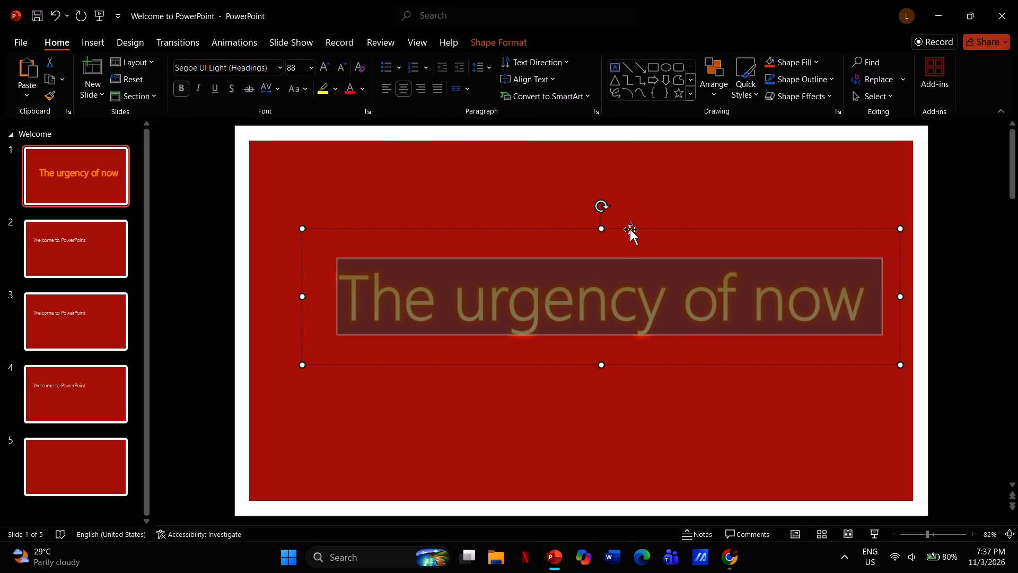
{"action": "left_click_drag", "start_coordinate": [630, 229], "coordinate": [621, 206]}
{"action": "left_click", "coordinate": [669, 388]}
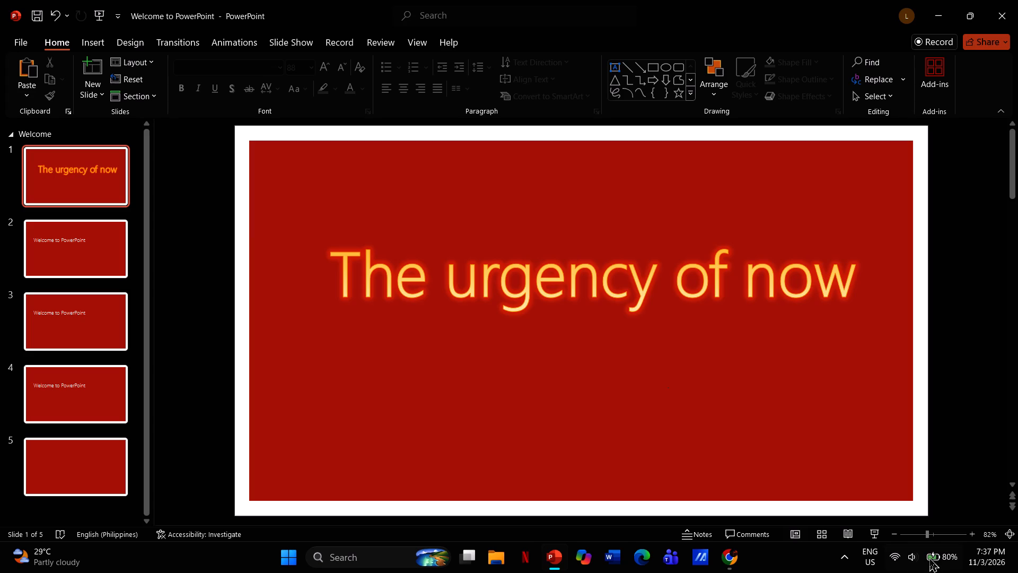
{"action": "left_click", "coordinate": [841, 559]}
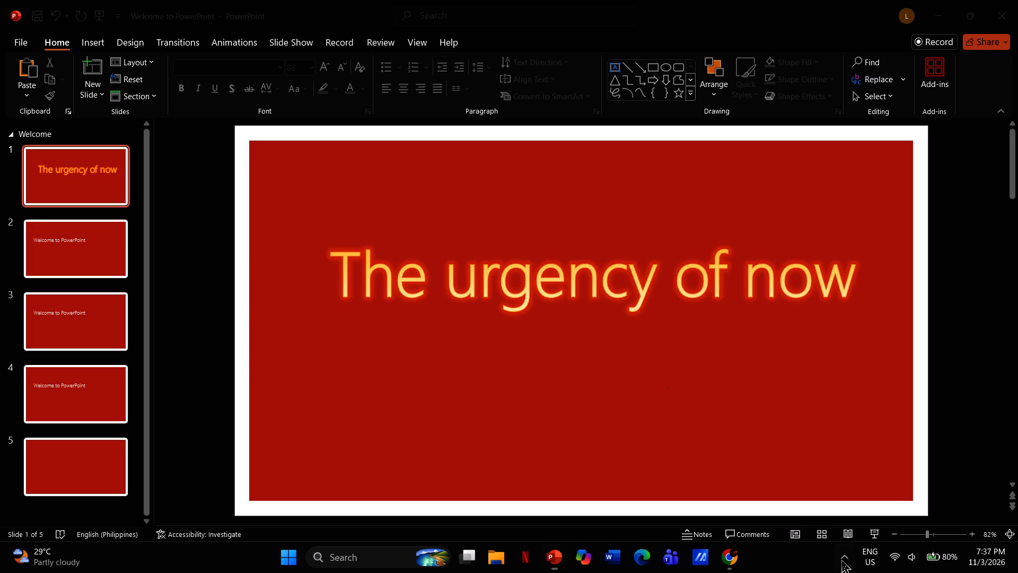
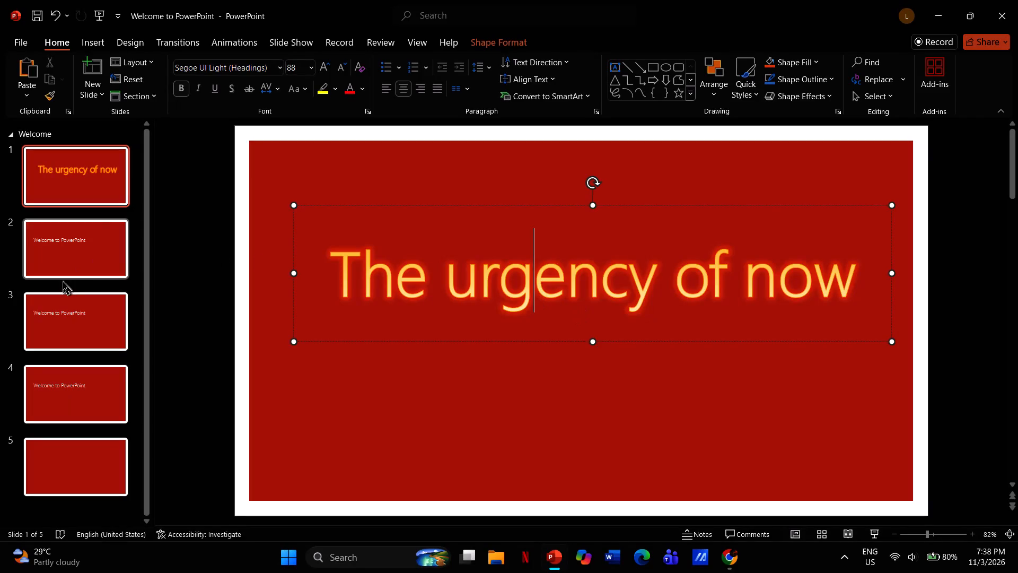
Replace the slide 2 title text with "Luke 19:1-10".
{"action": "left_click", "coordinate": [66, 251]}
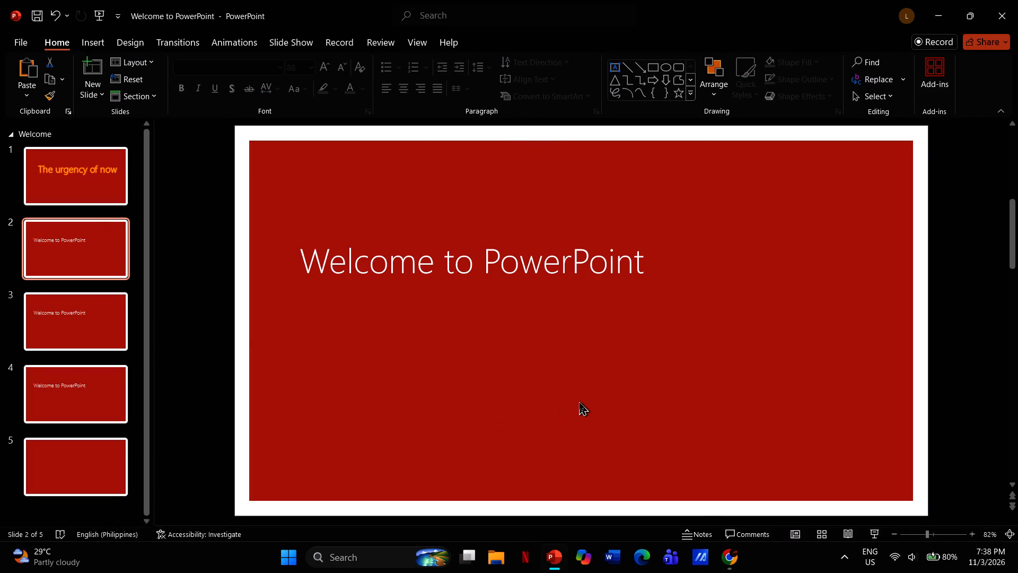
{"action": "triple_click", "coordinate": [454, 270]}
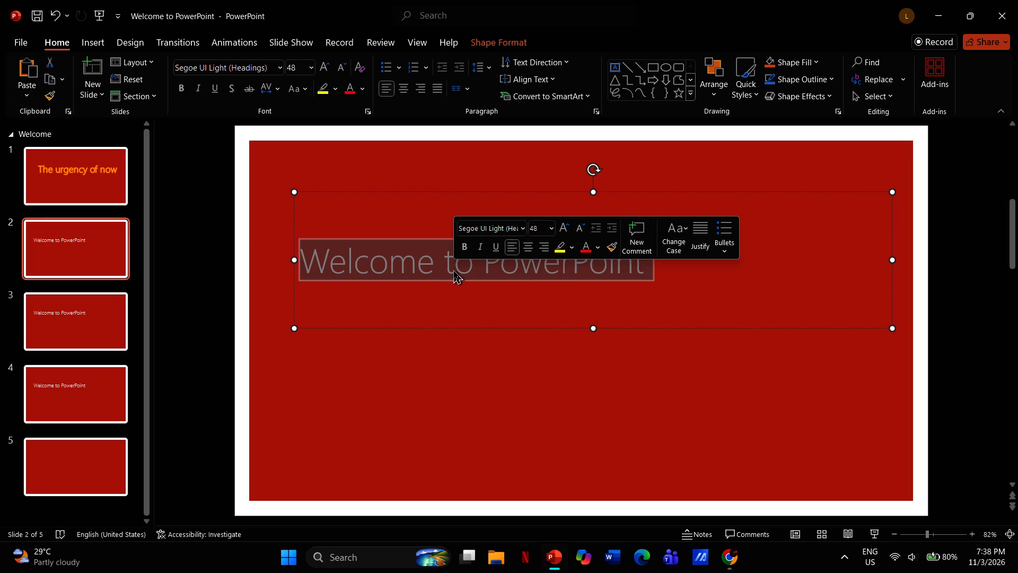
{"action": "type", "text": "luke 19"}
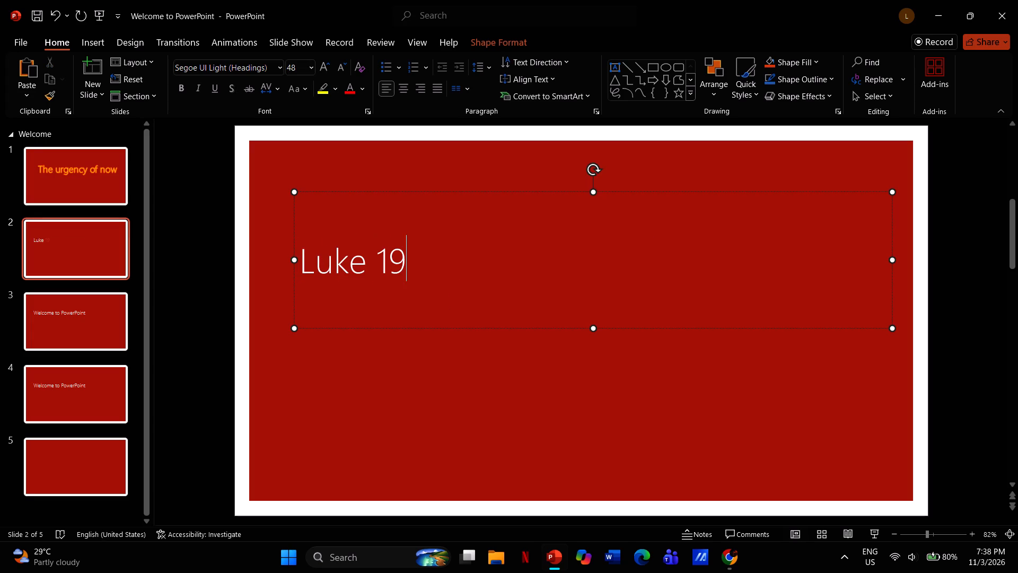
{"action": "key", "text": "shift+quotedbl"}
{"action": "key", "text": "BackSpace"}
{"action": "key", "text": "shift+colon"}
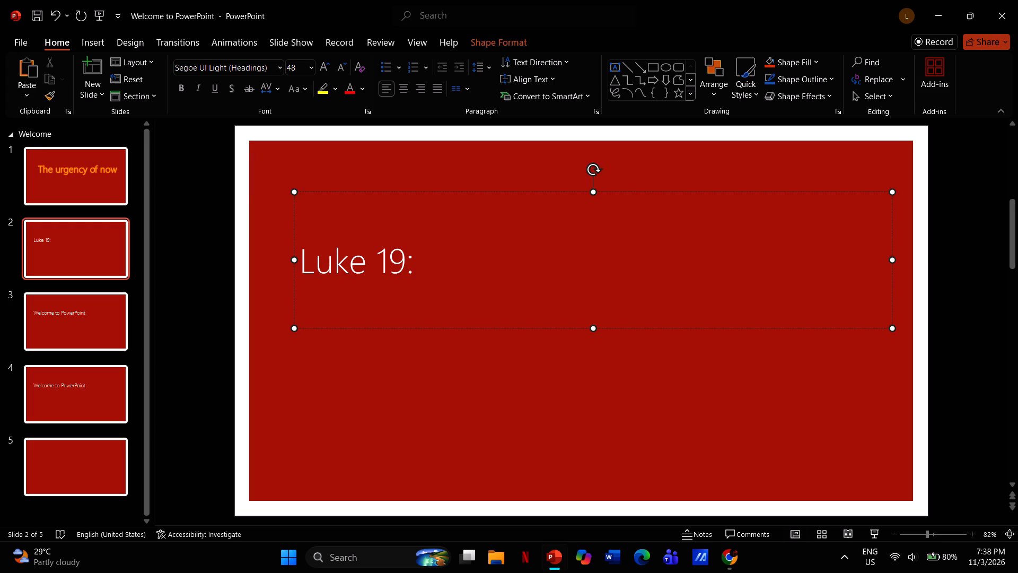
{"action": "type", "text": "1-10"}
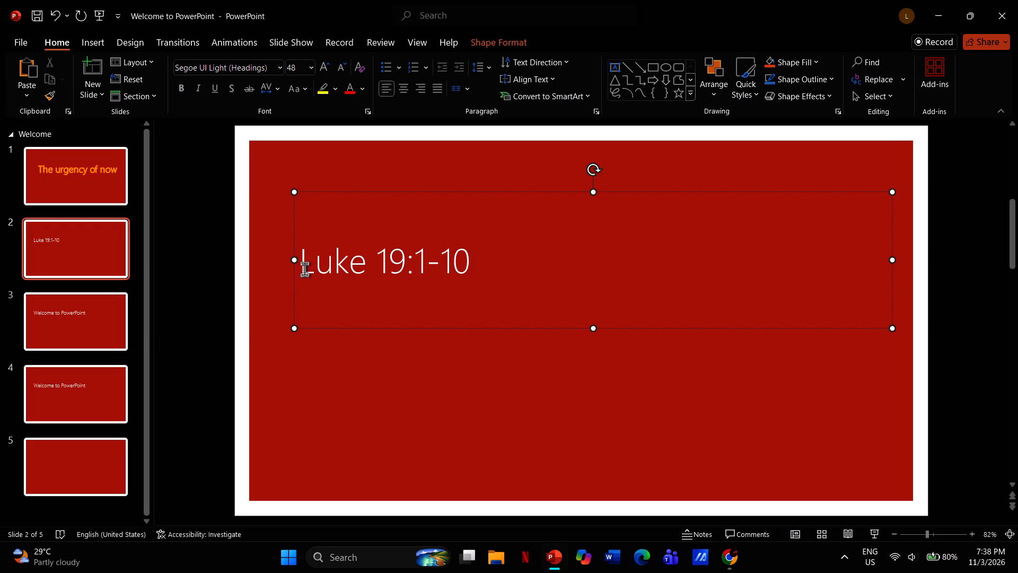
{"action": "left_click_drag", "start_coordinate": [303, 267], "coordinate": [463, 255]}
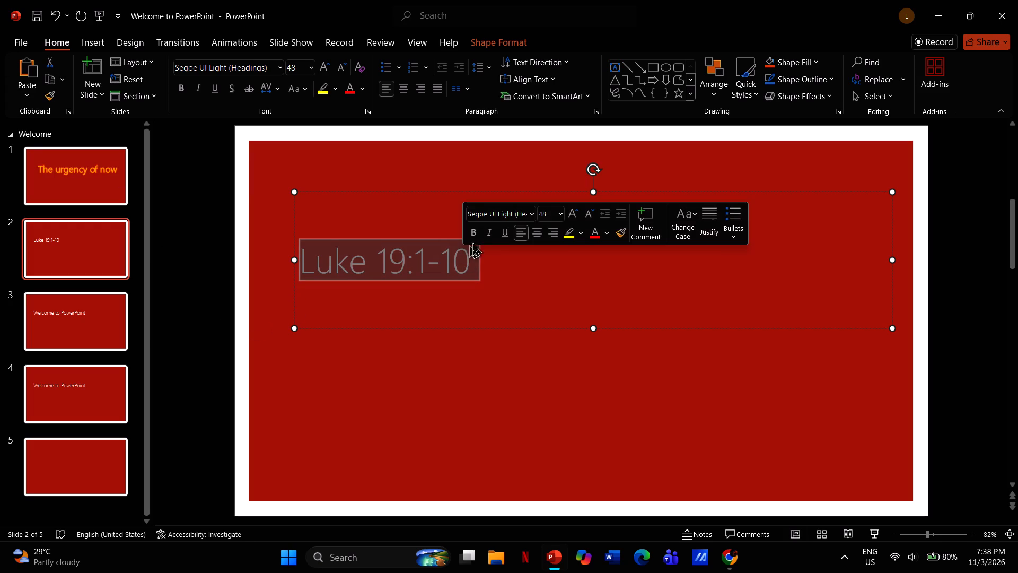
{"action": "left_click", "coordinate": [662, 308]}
Shift the slide 1 title box slightly left so it sits horizontally centred on the slide.
{"action": "left_click", "coordinate": [93, 181]}
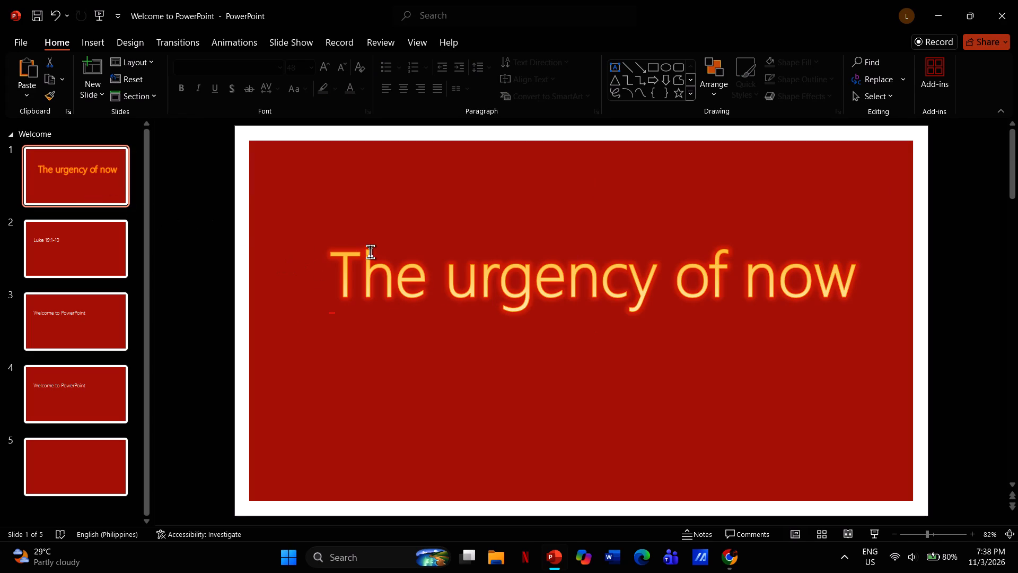
{"action": "left_click", "coordinate": [459, 299]}
{"action": "left_click_drag", "start_coordinate": [605, 223], "coordinate": [605, 214]}
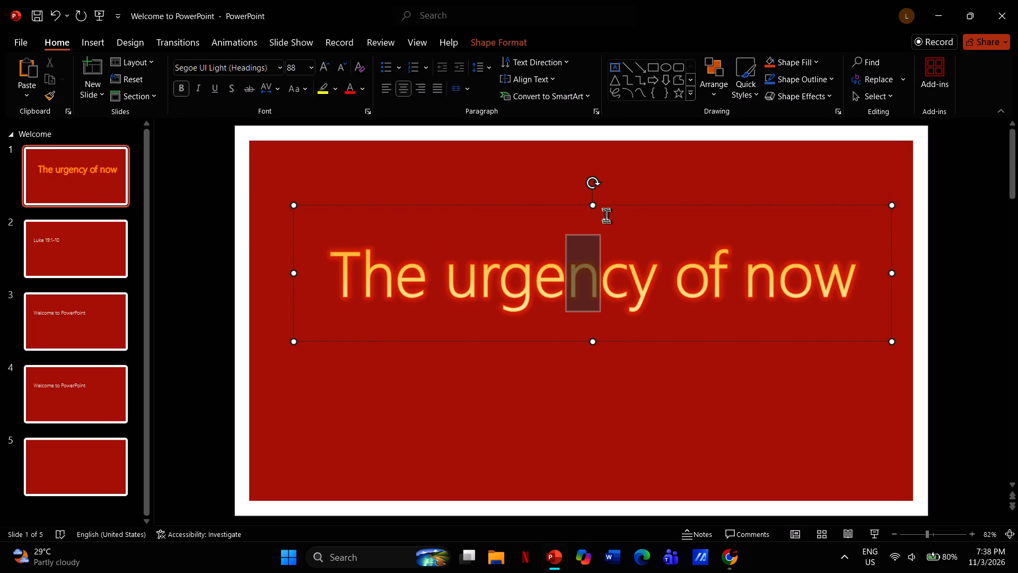
{"action": "left_click_drag", "start_coordinate": [605, 214], "coordinate": [605, 208]}
{"action": "left_click", "coordinate": [603, 207]}
{"action": "double_click", "coordinate": [603, 203]}
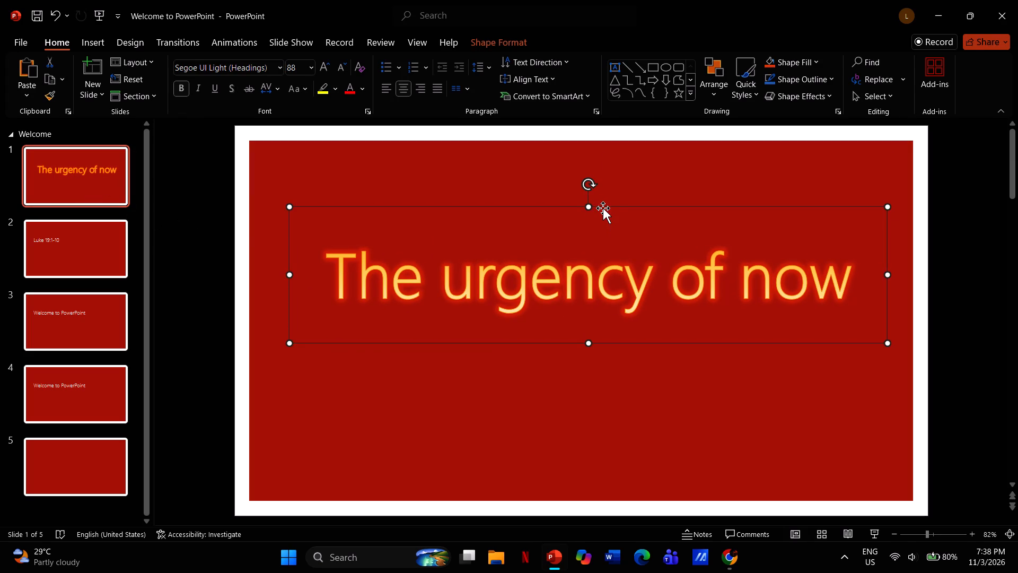
{"action": "left_click_drag", "start_coordinate": [603, 208], "coordinate": [597, 208]}
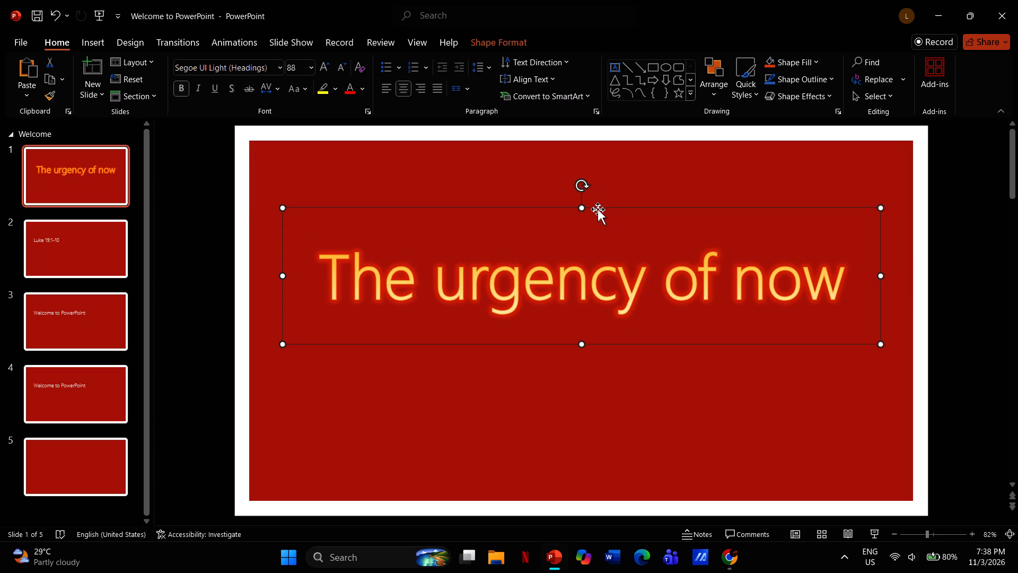
Duplicate the slide 1 title directly below the original and change the copy's text to "Luke 19:1-10".
{"action": "left_click_drag", "start_coordinate": [595, 206], "coordinate": [590, 316], "text": "ctrl"}
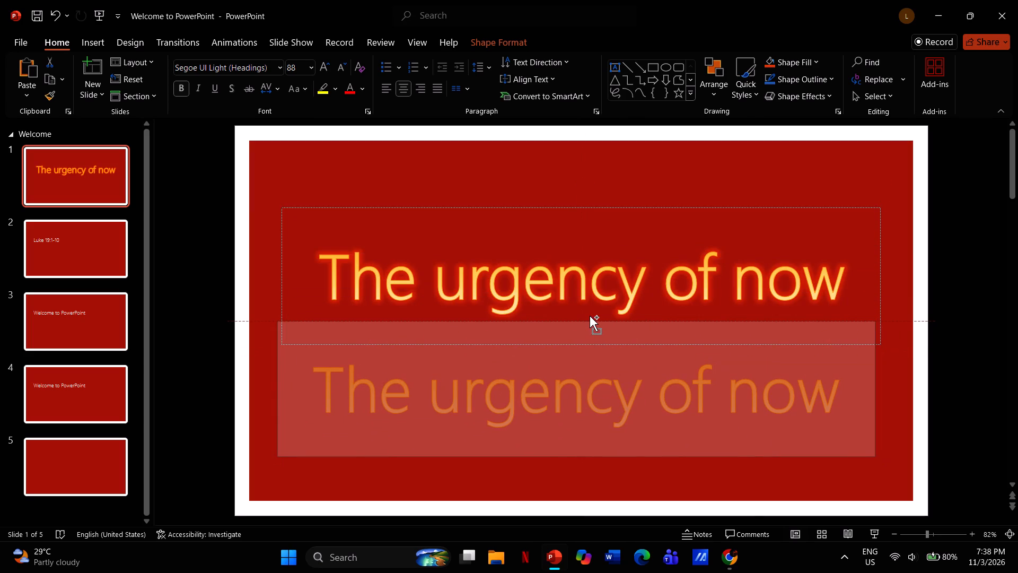
{"action": "left_click_drag", "start_coordinate": [590, 316], "coordinate": [586, 319], "text": "ctrl"}
{"action": "triple_click", "coordinate": [565, 394]}
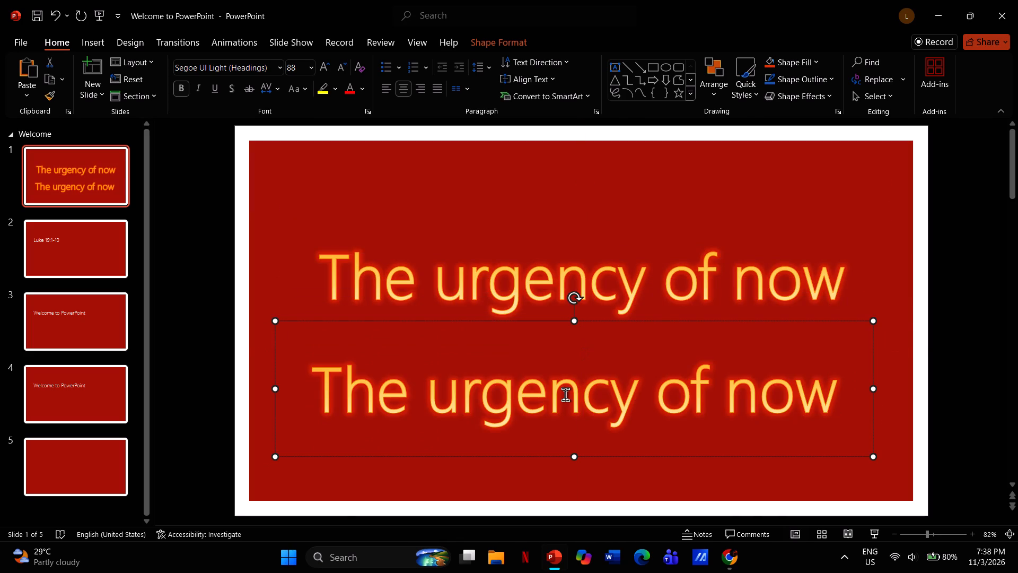
{"action": "type", "text": "luke"}
{"action": "key", "text": "space"}
{"action": "type", "text": "19"}
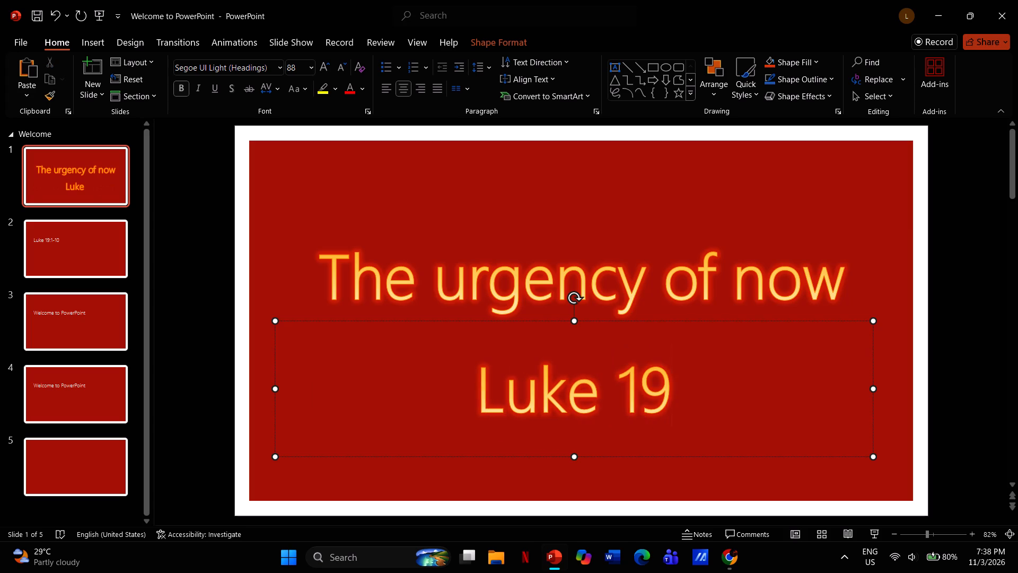
{"action": "key", "text": "shift+colon"}
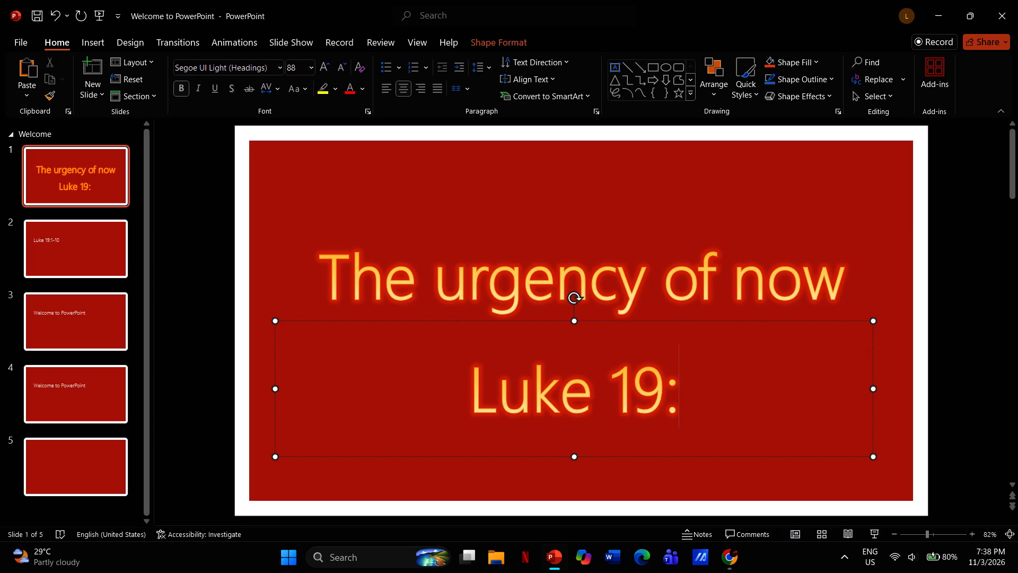
{"action": "type", "text": "1-"}
{"action": "key", "text": "1"}
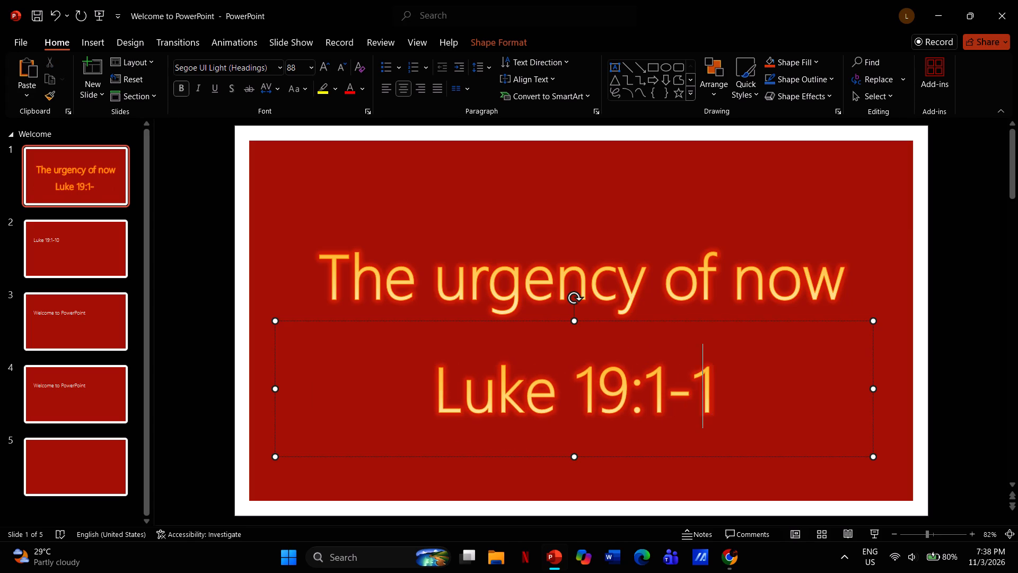
{"action": "key", "text": "0"}
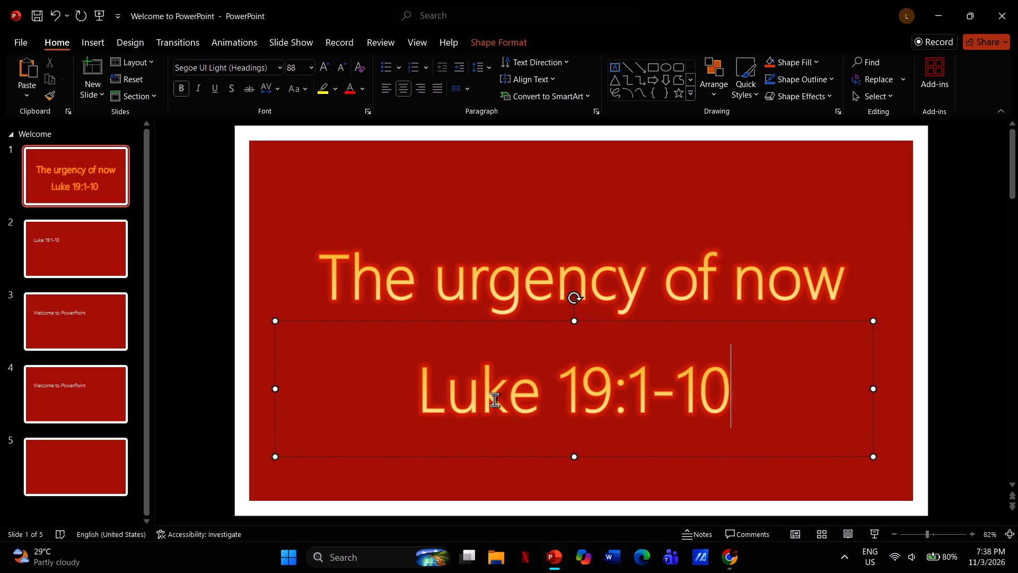
Move the "The urgency of now" title up on slide 1 to widen the gap above the "Luke 19:1-10" line.
{"action": "left_click", "coordinate": [646, 256]}
{"action": "left_click_drag", "start_coordinate": [622, 206], "coordinate": [627, 196]}
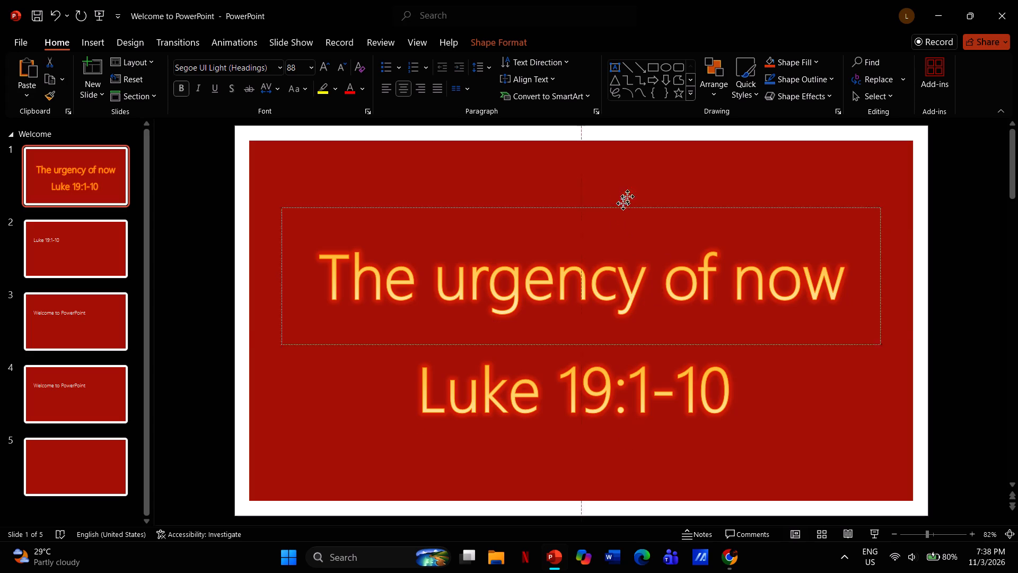
{"action": "left_click_drag", "start_coordinate": [627, 196], "coordinate": [628, 172]}
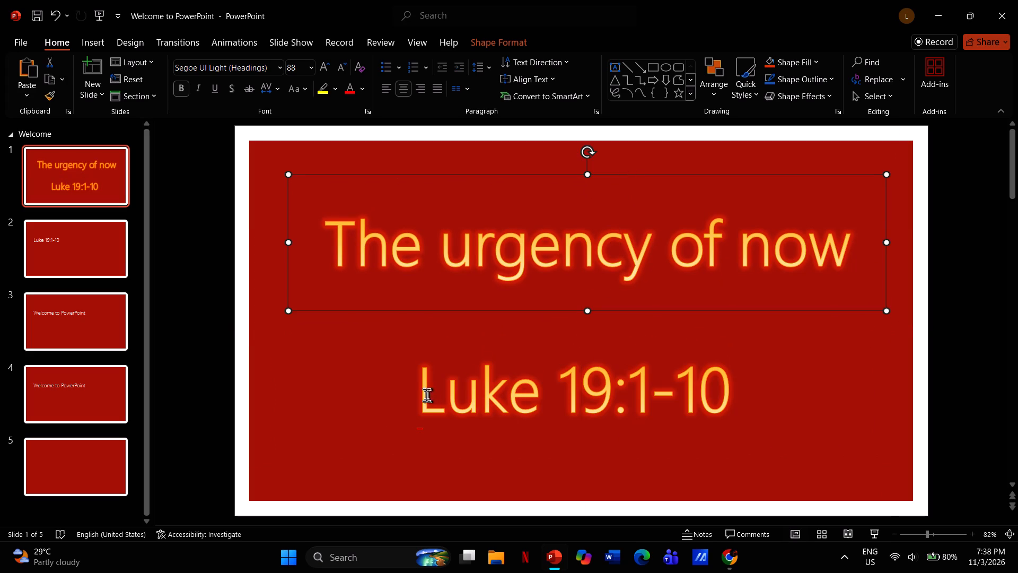
Apply the smallest blue glow text effect to the "Luke 19:1-10" text on slide 1.
{"action": "left_click_drag", "start_coordinate": [419, 394], "coordinate": [735, 385]}
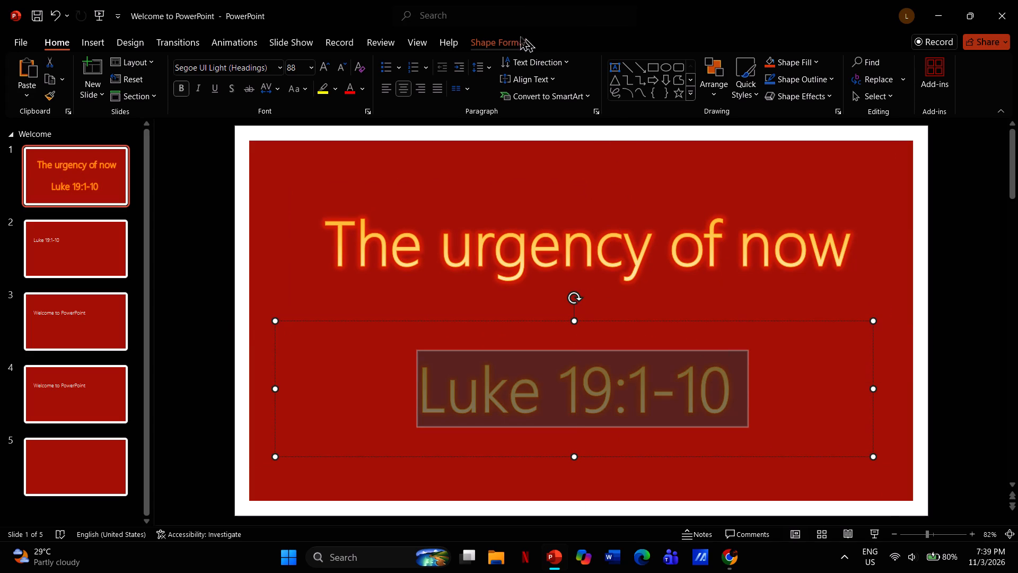
{"action": "left_click", "coordinate": [503, 36]}
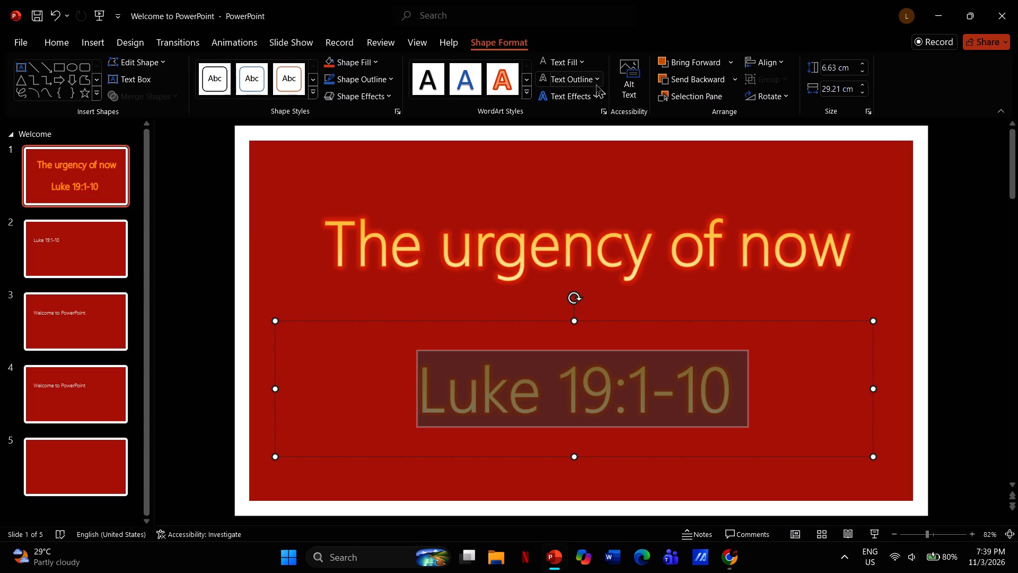
{"action": "left_click", "coordinate": [596, 80]}
{"action": "left_click", "coordinate": [596, 95]}
{"action": "left_click", "coordinate": [645, 29]}
{"action": "left_click", "coordinate": [598, 98]}
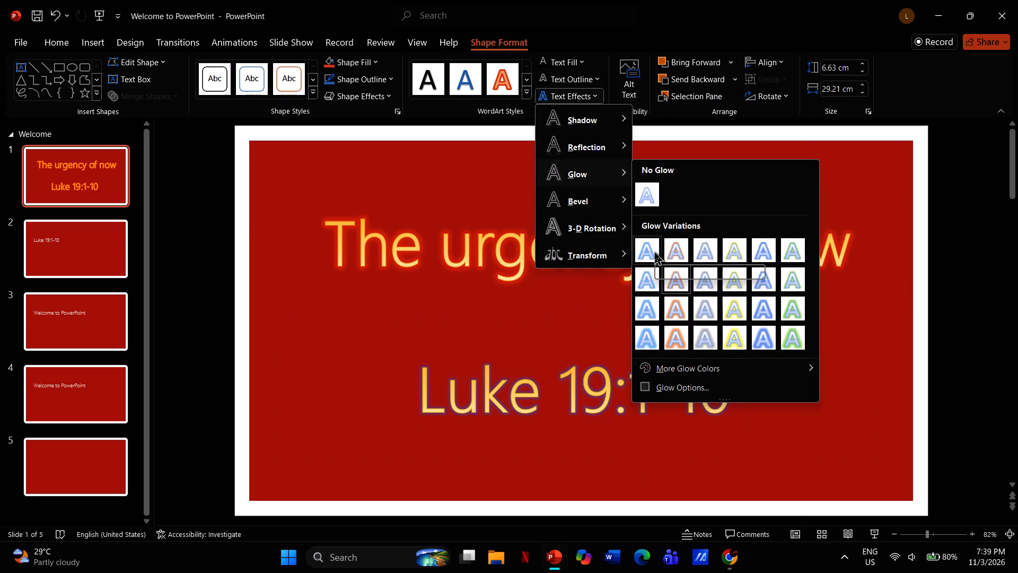
{"action": "left_click", "coordinate": [653, 250]}
{"action": "left_click", "coordinate": [755, 317]}
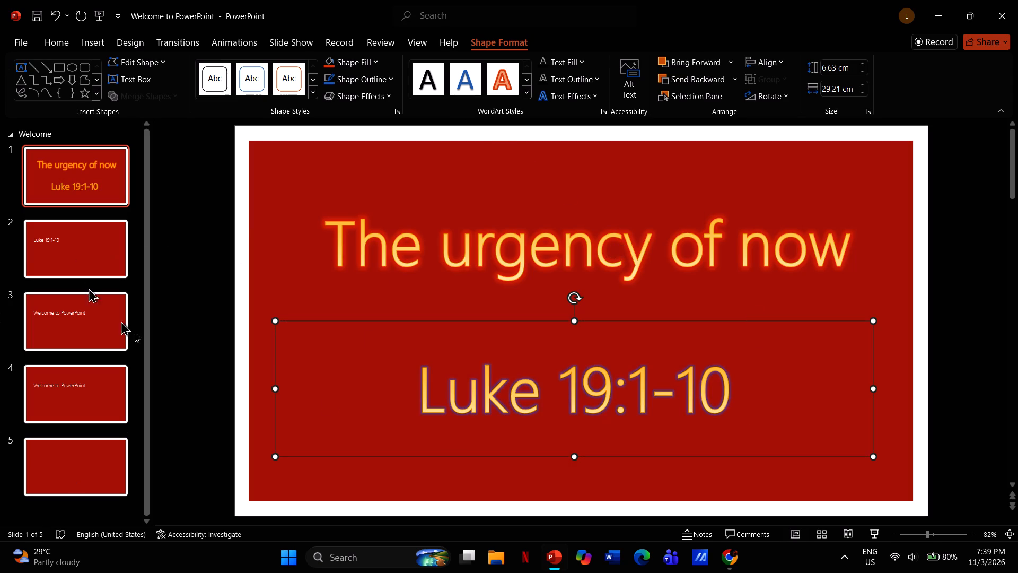
Delete the "Luke 19:1-10" title box from slide 2.
{"action": "left_click", "coordinate": [82, 253]}
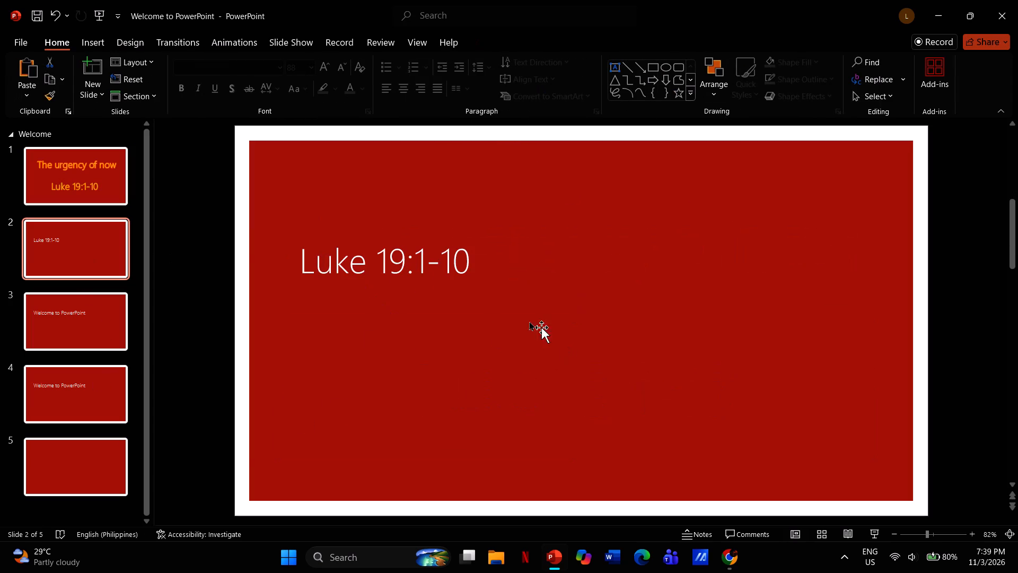
{"action": "left_click", "coordinate": [380, 266]}
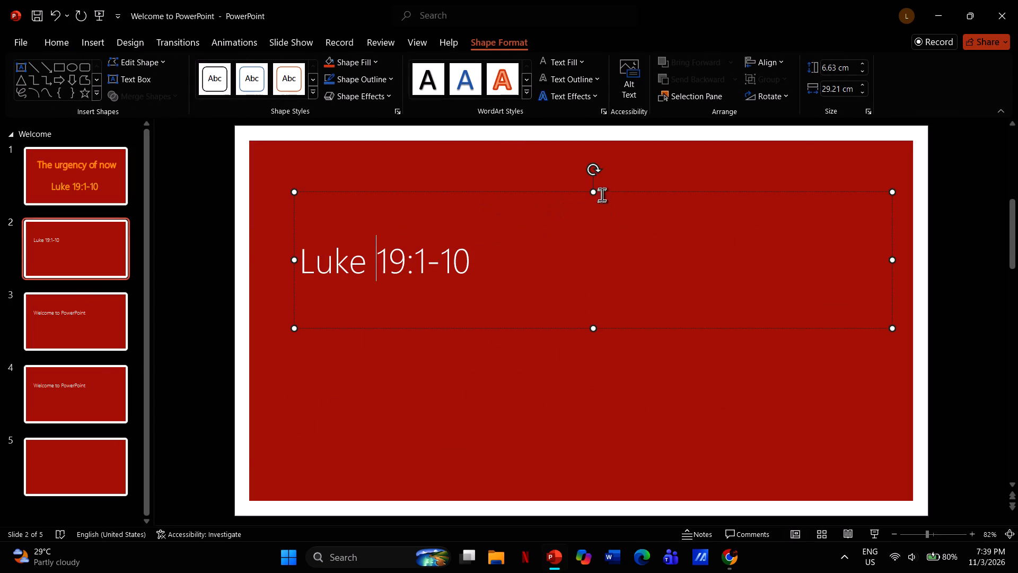
{"action": "left_click", "coordinate": [605, 190]}
{"action": "key", "text": "Delete"}
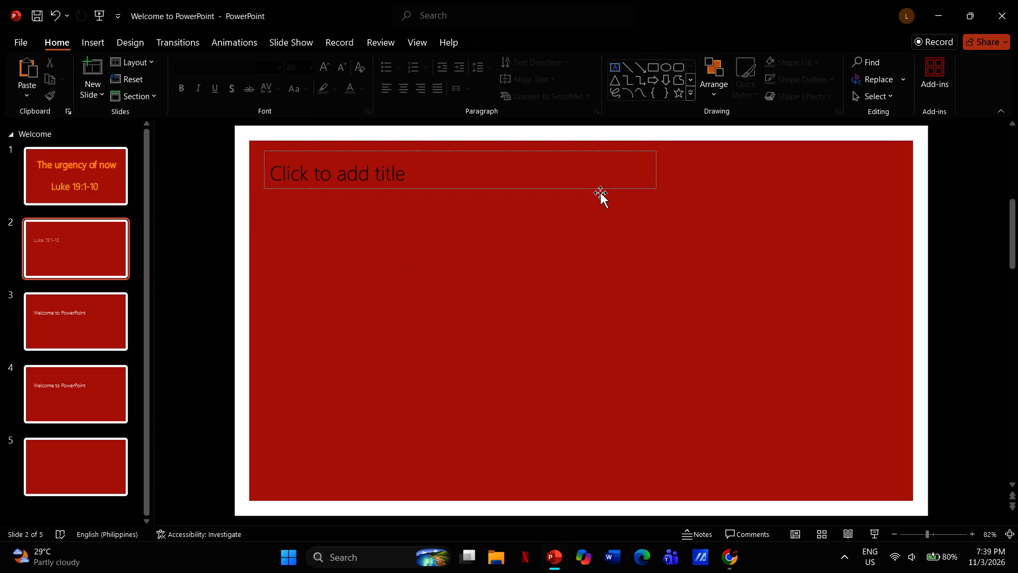
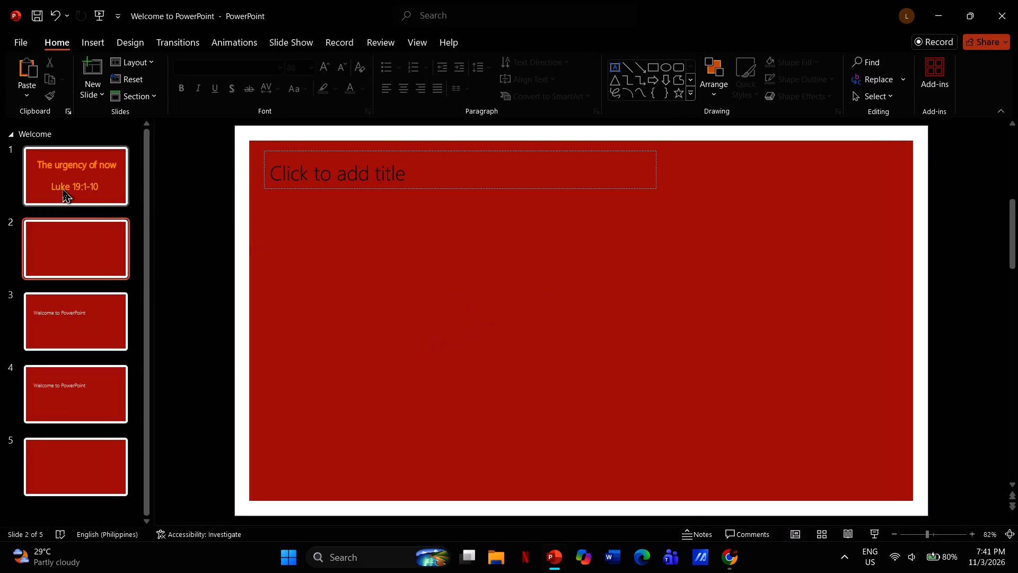
Move the "Luke 19:1-10" text box on slide 1 slightly up and to the left, closer to the title.
{"action": "left_click", "coordinate": [76, 177]}
{"action": "left_click", "coordinate": [690, 389]}
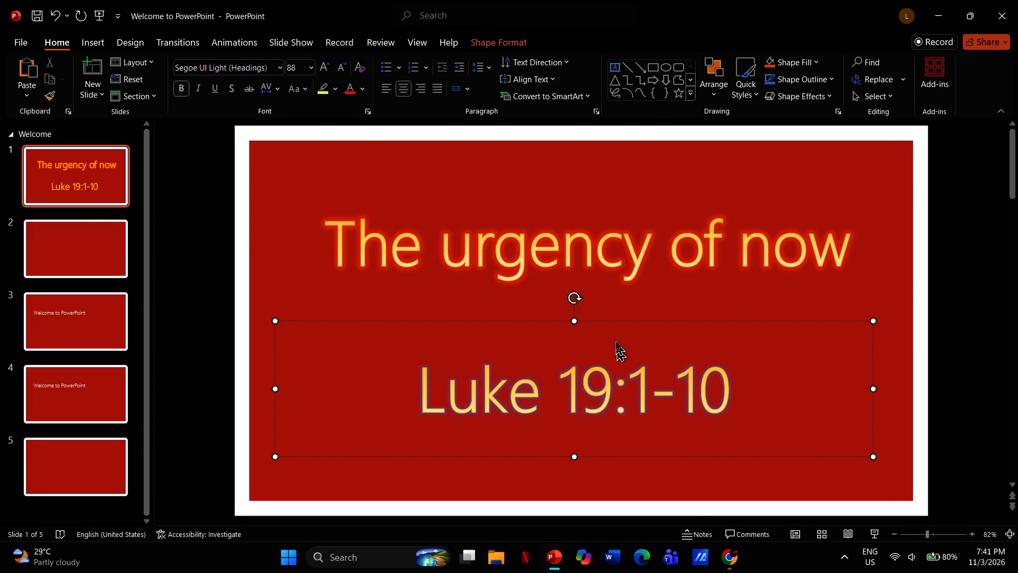
{"action": "left_click_drag", "start_coordinate": [618, 318], "coordinate": [601, 306]}
{"action": "left_click", "coordinate": [765, 461]}
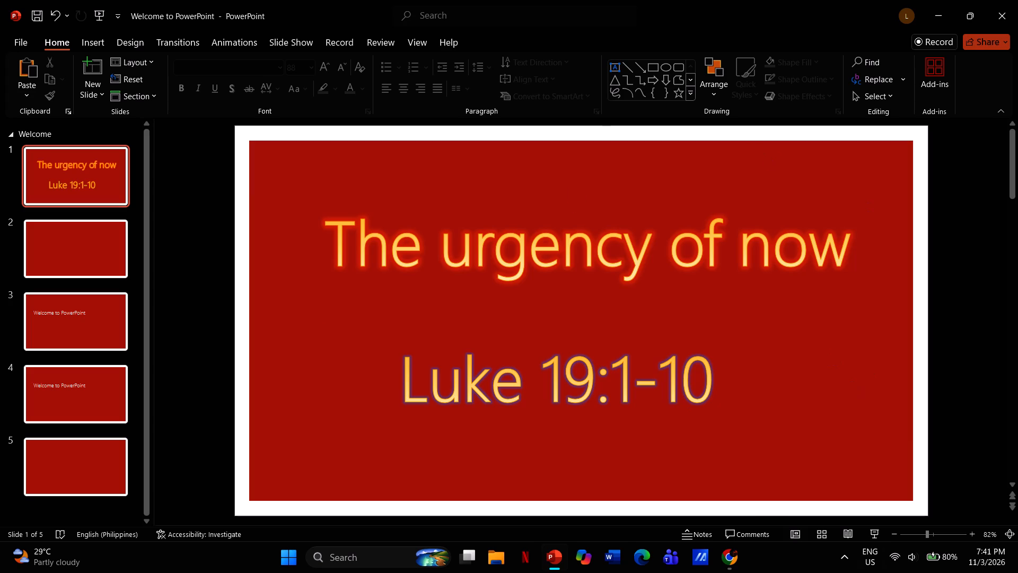
Ready slide 2's empty title placeholder for text, and in Chrome search for Luke 19 and open the Bible Gateway NIV result.
{"action": "left_click", "coordinate": [98, 252]}
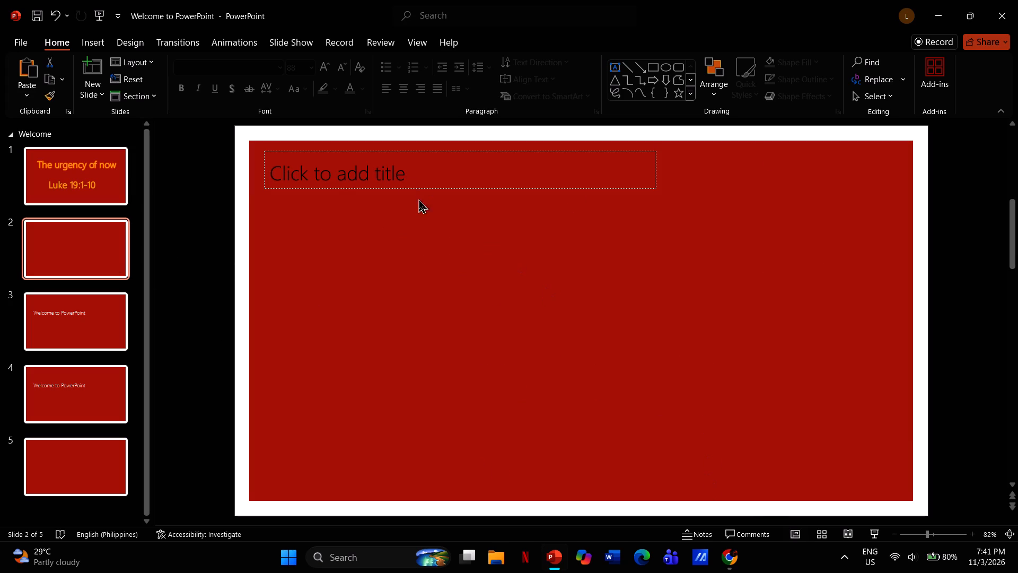
{"action": "left_click", "coordinate": [432, 177]}
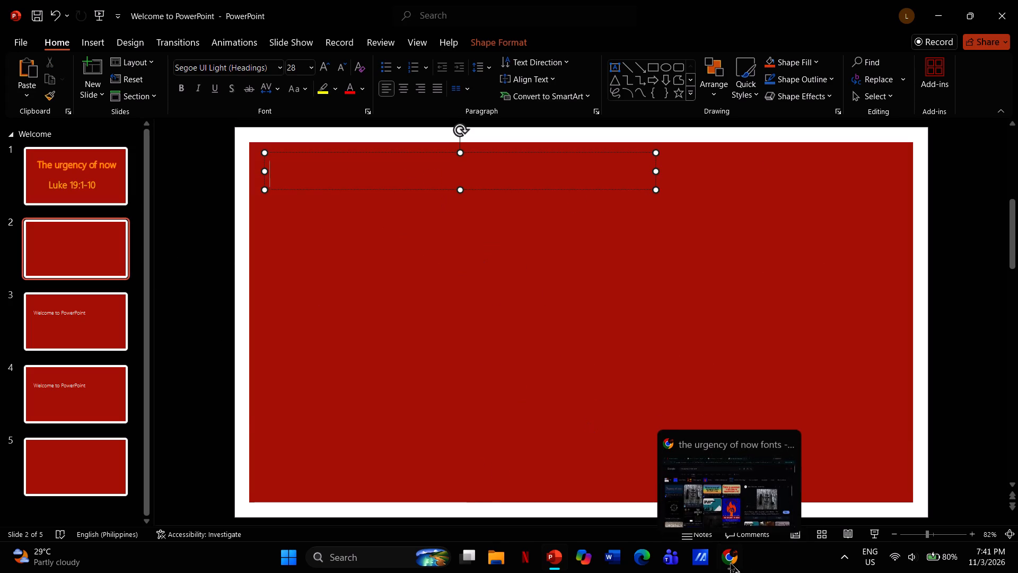
{"action": "left_click", "coordinate": [730, 562]}
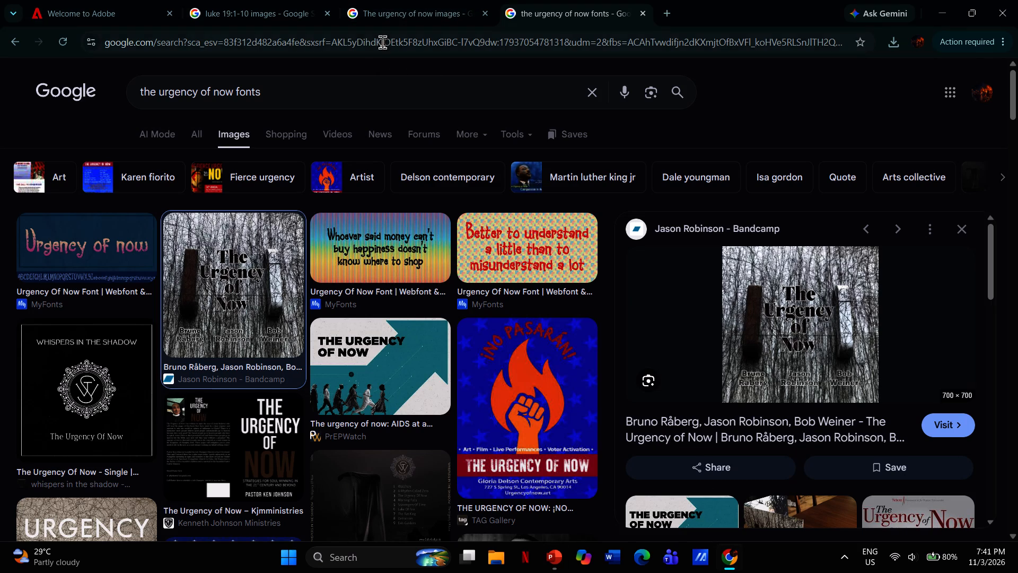
{"action": "left_click", "coordinate": [382, 42]}
{"action": "type", "text": "lluke 19"}
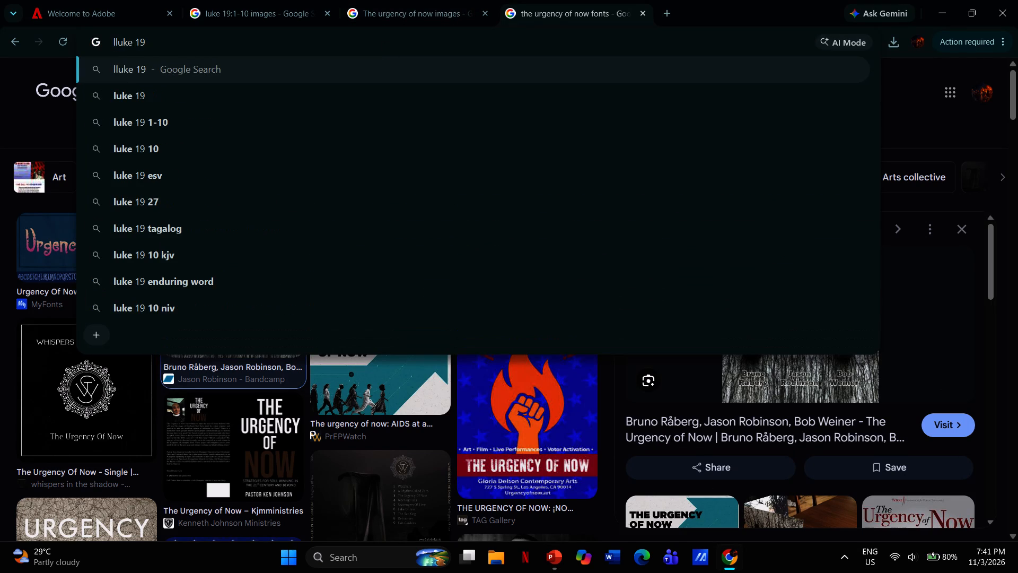
{"action": "key", "text": "Return"}
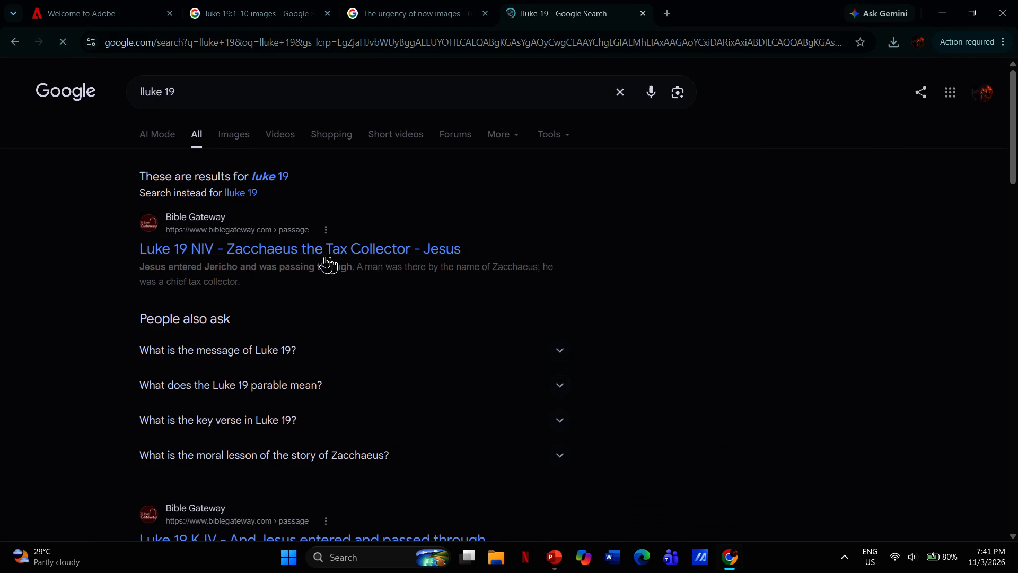
{"action": "left_click", "coordinate": [320, 250]}
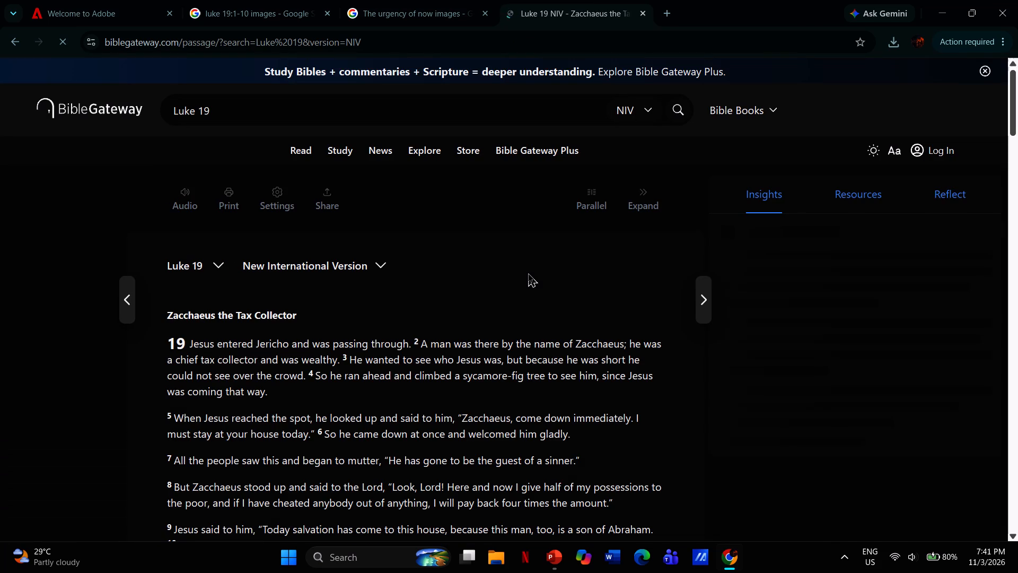
Change the Luke 19 passage's translation to New King James Version (NKJV).
{"action": "left_click", "coordinate": [378, 265]}
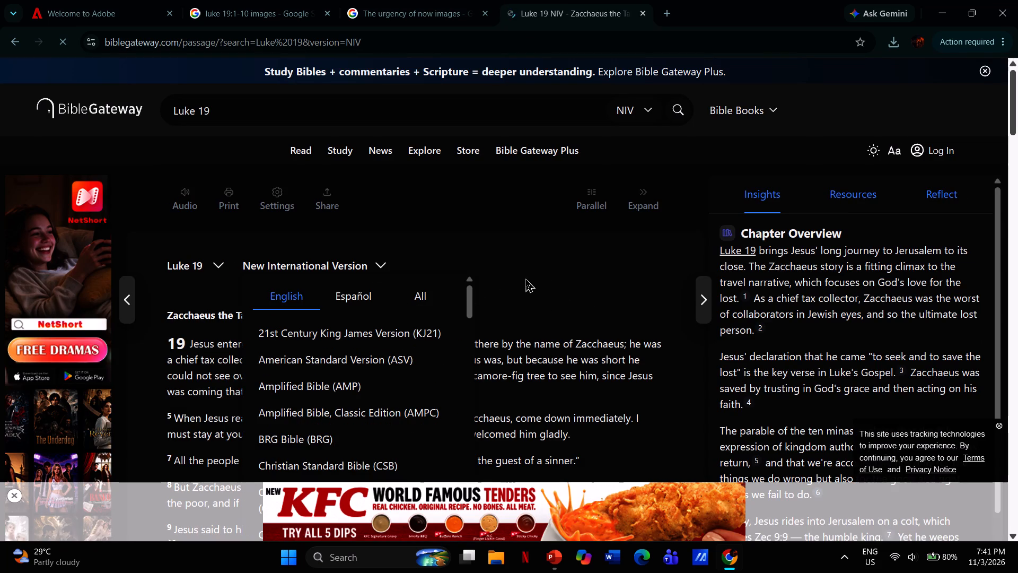
{"action": "left_click_drag", "start_coordinate": [1013, 128], "coordinate": [1013, 137]}
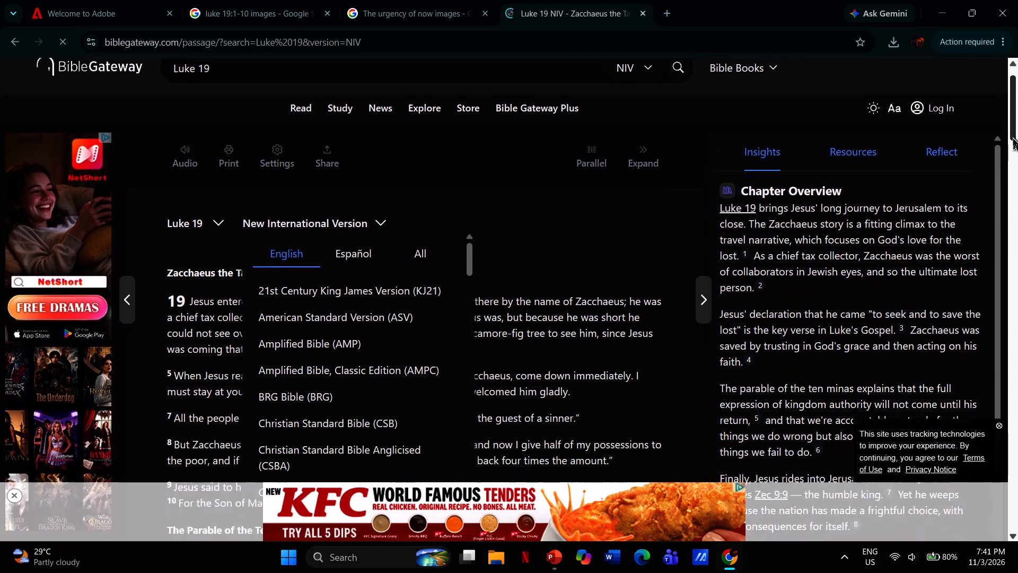
{"action": "left_click_drag", "start_coordinate": [1013, 137], "coordinate": [1016, 161]}
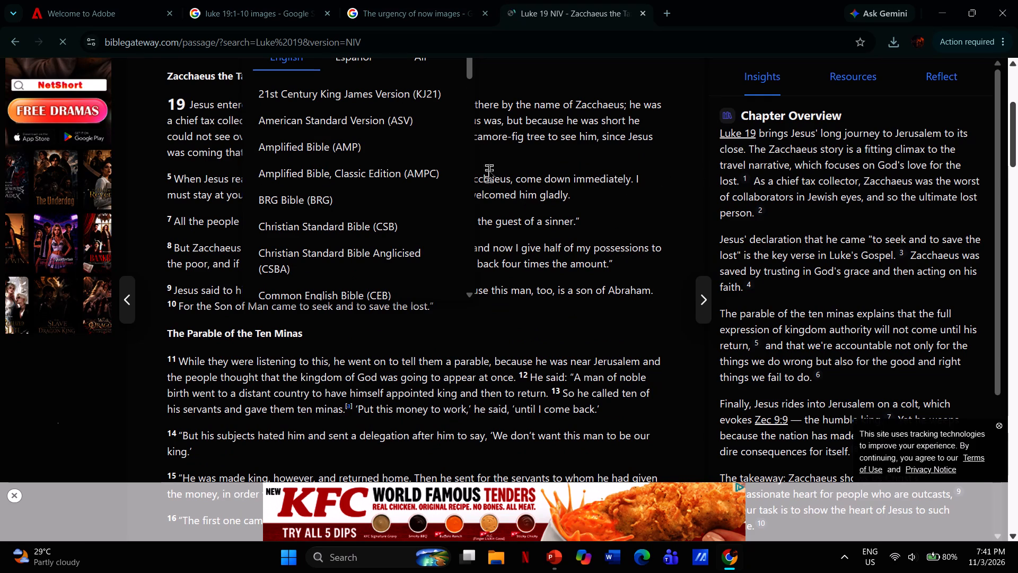
{"action": "left_click_drag", "start_coordinate": [468, 73], "coordinate": [466, 114]}
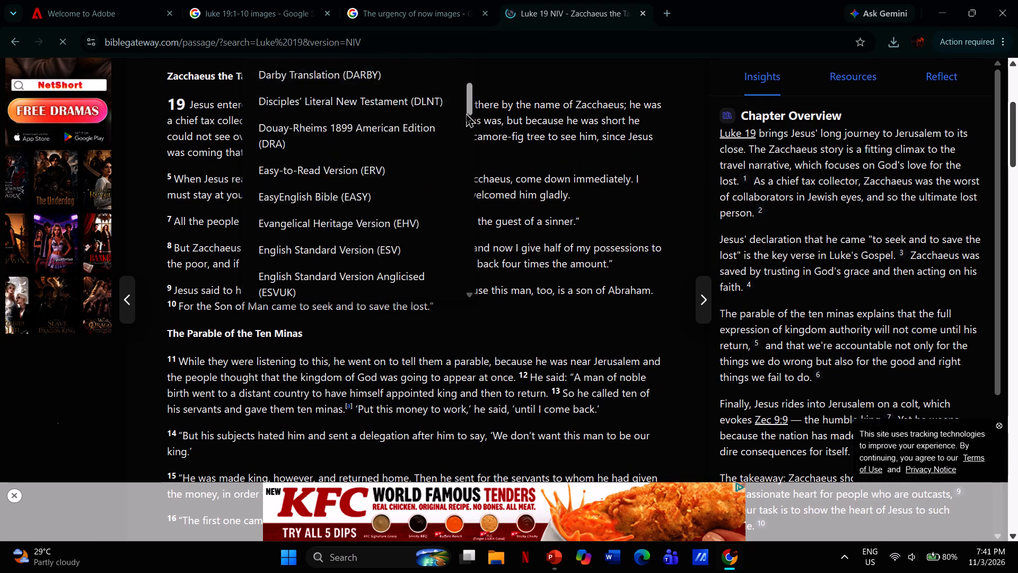
{"action": "left_click_drag", "start_coordinate": [466, 114], "coordinate": [473, 149]}
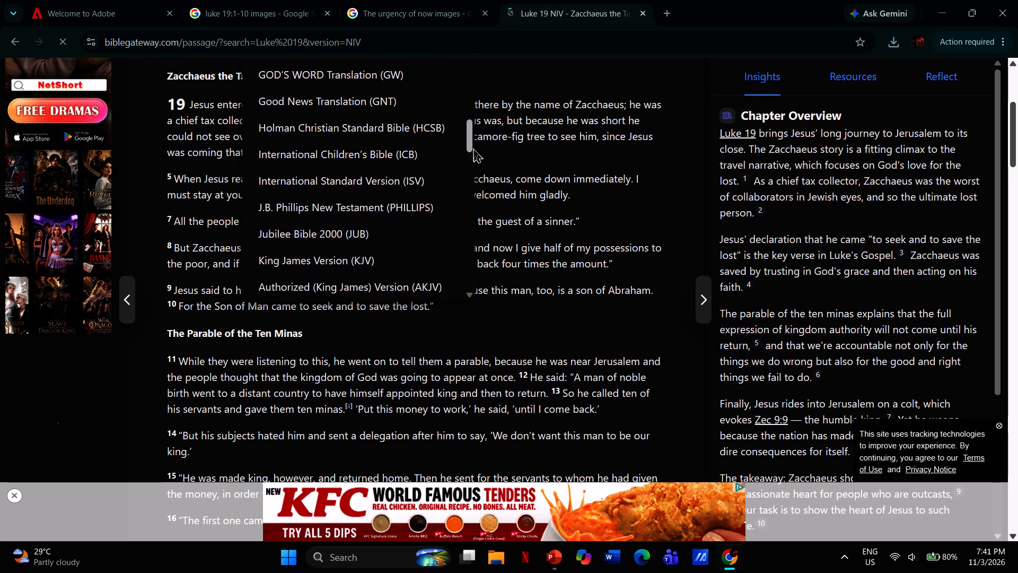
{"action": "left_click_drag", "start_coordinate": [473, 149], "coordinate": [475, 160]}
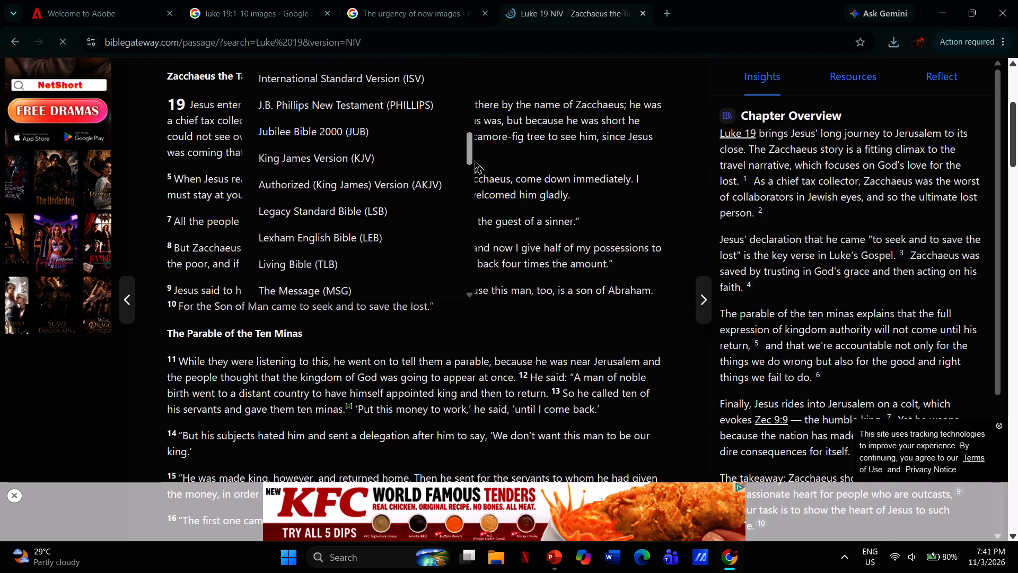
{"action": "left_click_drag", "start_coordinate": [475, 160], "coordinate": [475, 168]}
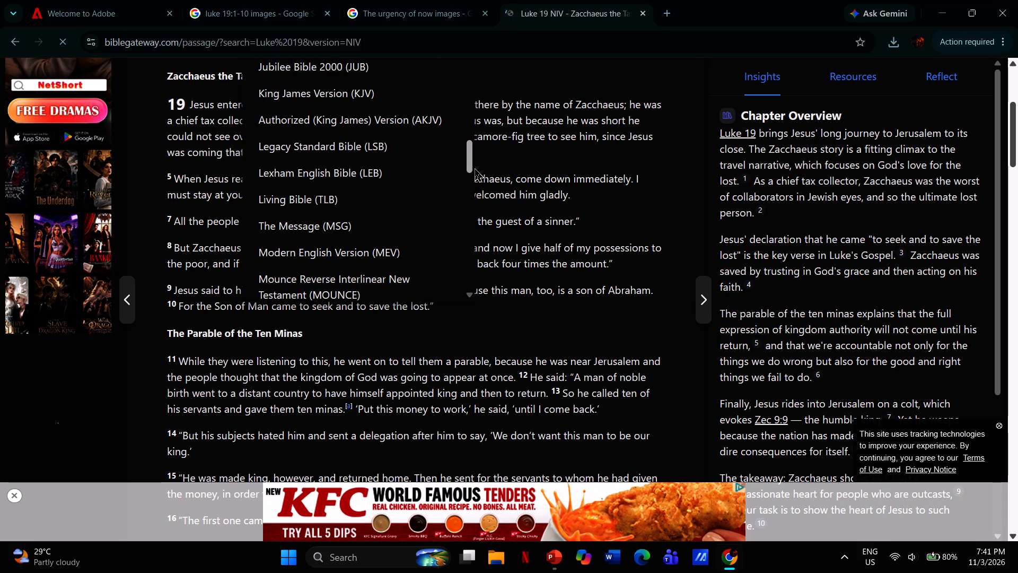
{"action": "left_click_drag", "start_coordinate": [475, 168], "coordinate": [475, 169]}
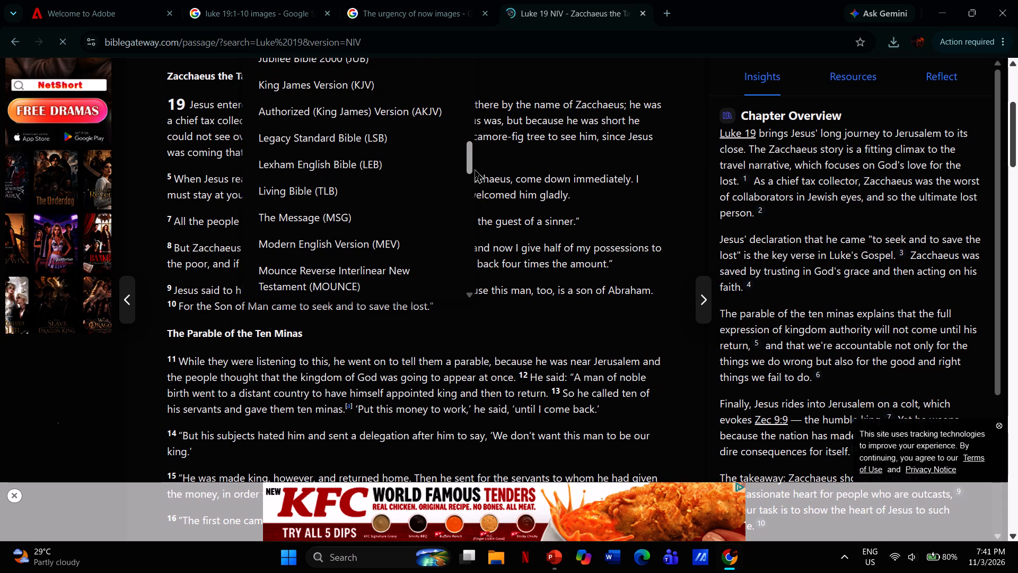
{"action": "left_click_drag", "start_coordinate": [475, 169], "coordinate": [478, 175]}
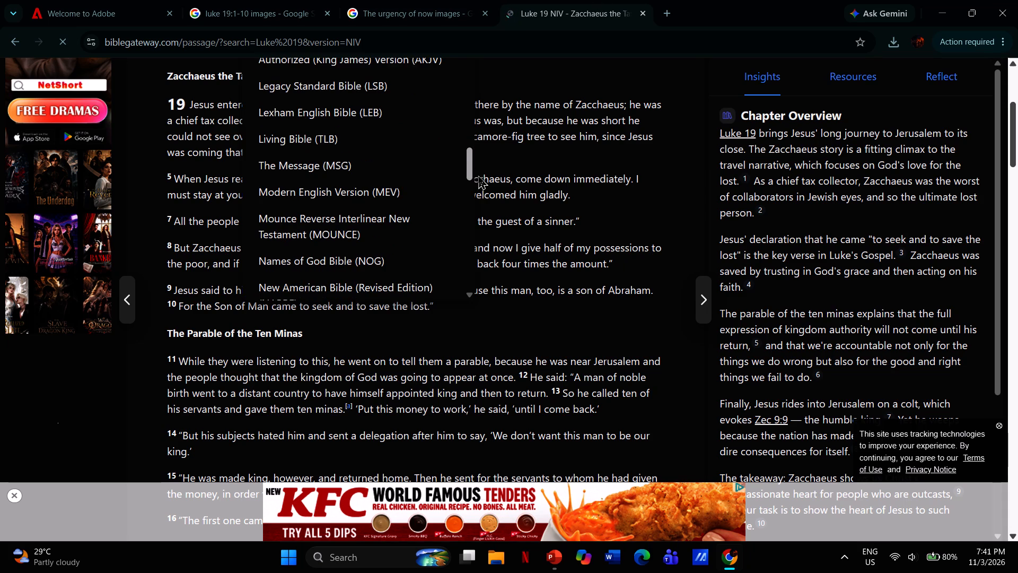
{"action": "left_click_drag", "start_coordinate": [478, 175], "coordinate": [483, 202]}
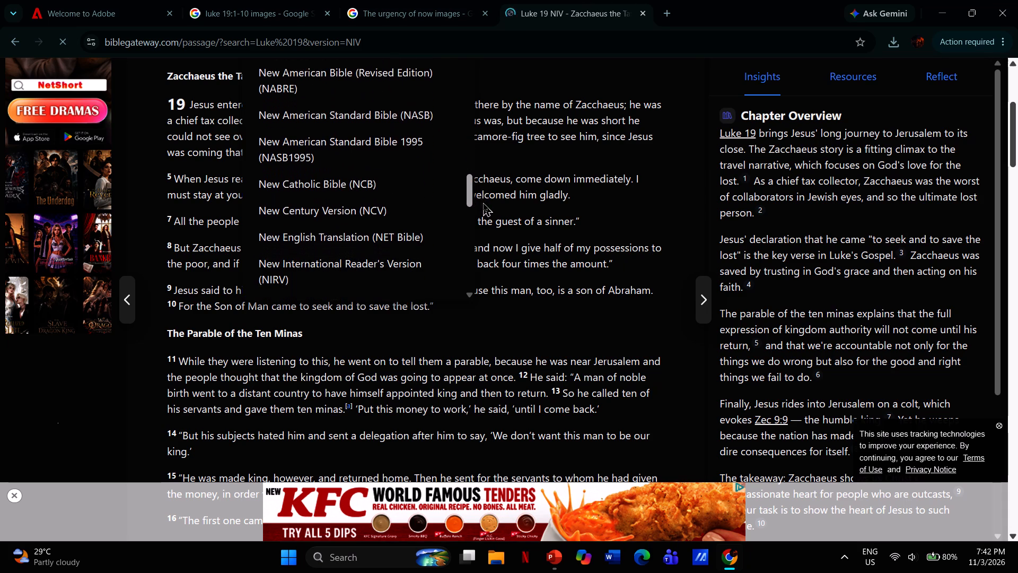
{"action": "left_click_drag", "start_coordinate": [483, 202], "coordinate": [484, 206]}
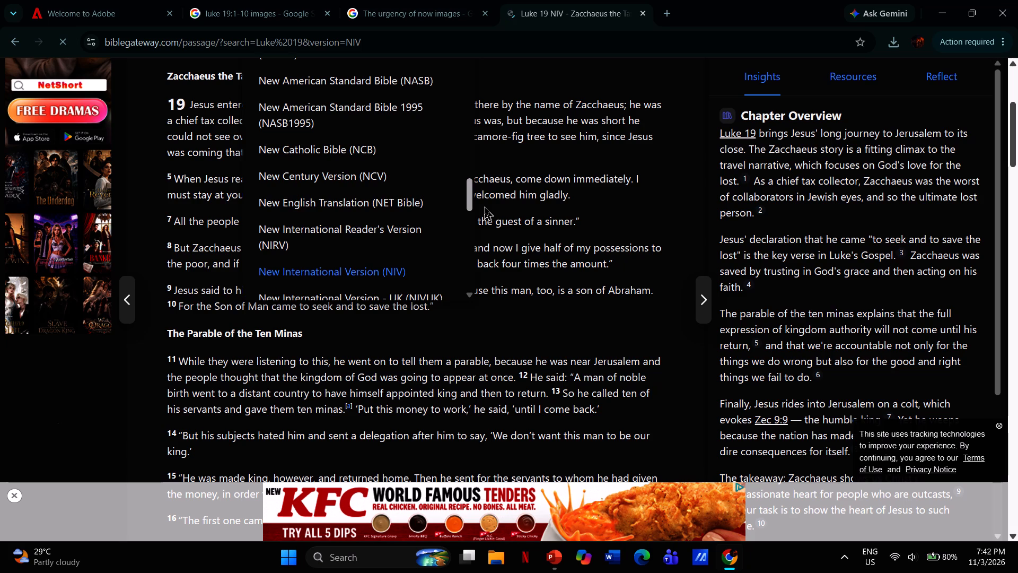
{"action": "left_click_drag", "start_coordinate": [484, 206], "coordinate": [489, 220]}
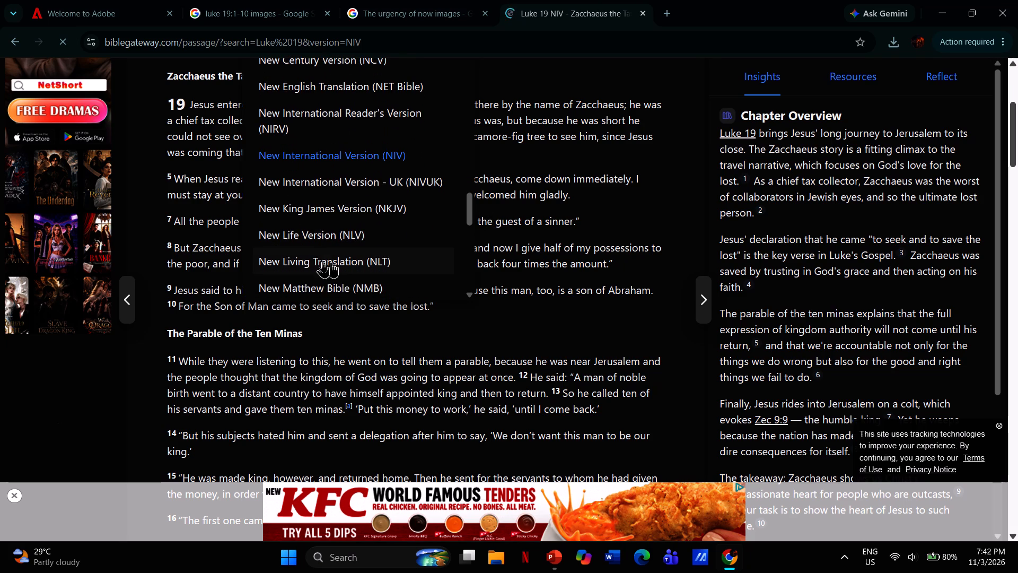
{"action": "left_click", "coordinate": [347, 210]}
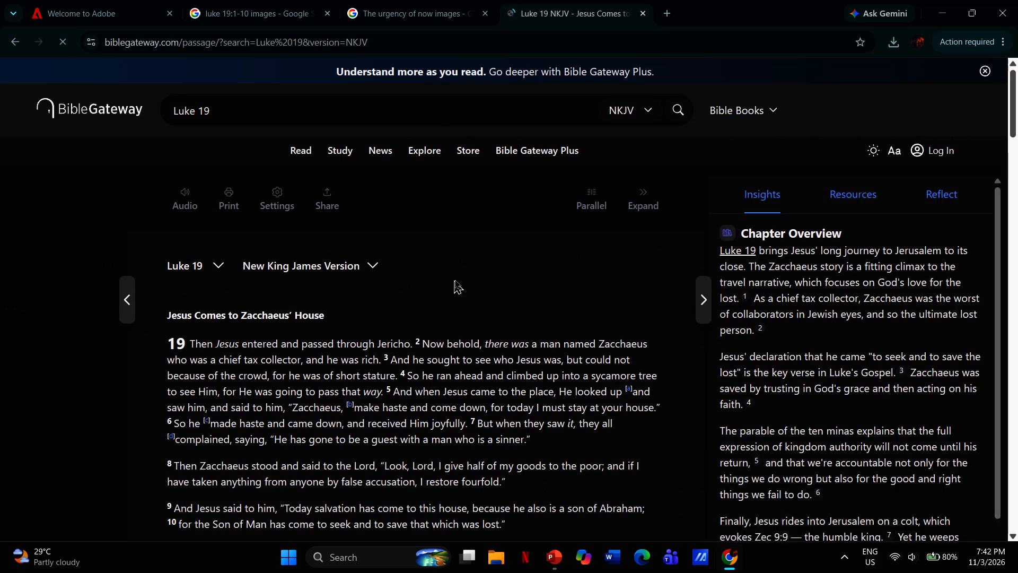
Copy Luke 19 verses 1 to 7, from "Then Jesus entered" through "a man who is a sinner.".
{"action": "scroll", "coordinate": [460, 280], "scroll_direction": "down", "scroll_amount": 3}
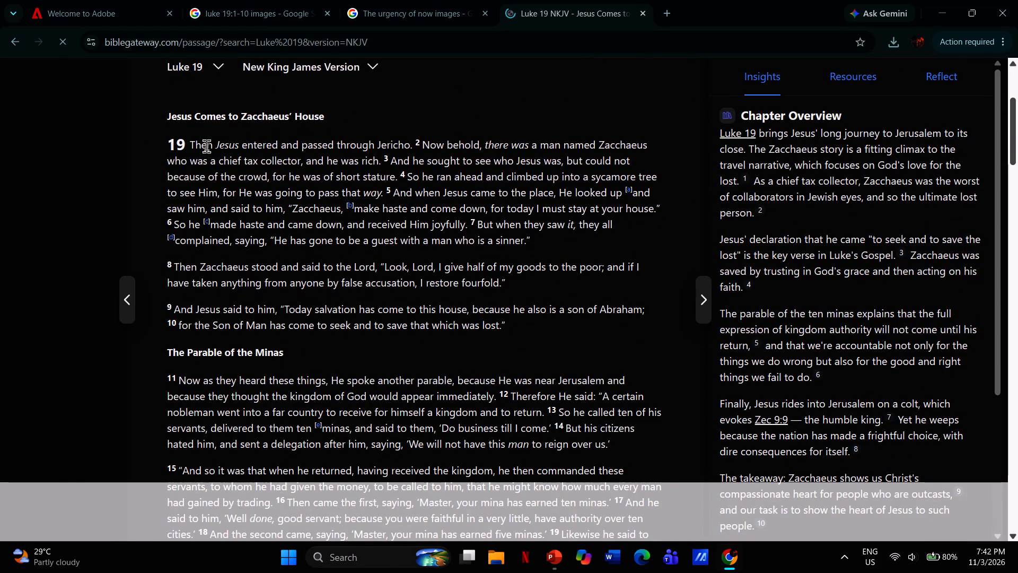
{"action": "left_click_drag", "start_coordinate": [191, 142], "coordinate": [532, 175]}
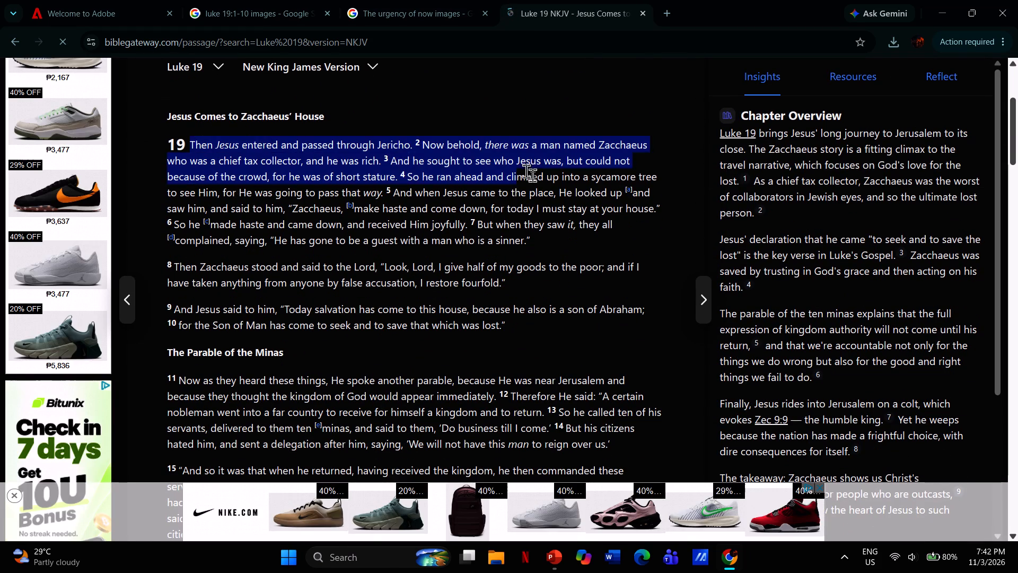
{"action": "left_click_drag", "start_coordinate": [532, 175], "coordinate": [549, 240]}
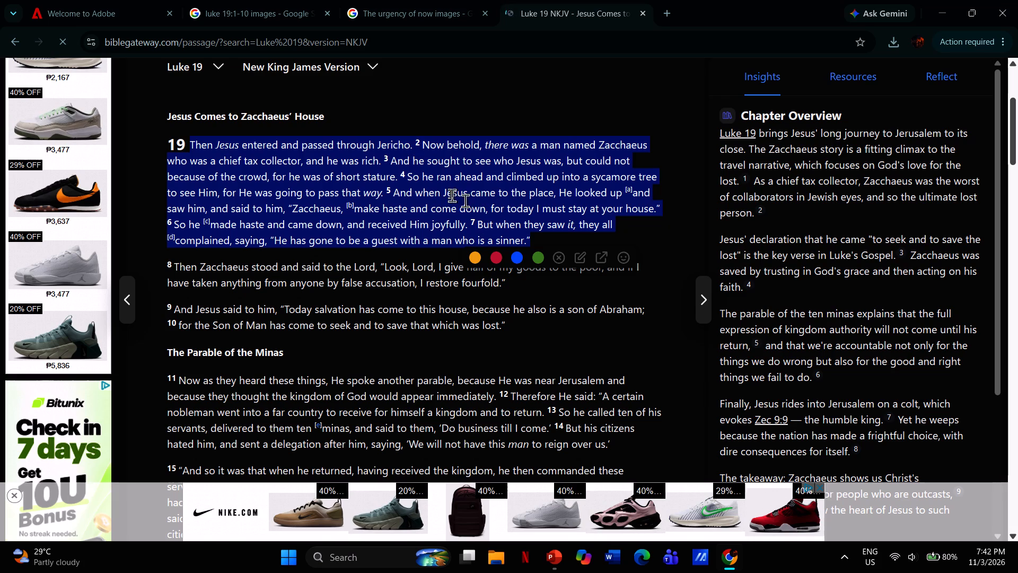
{"action": "right_click", "coordinate": [429, 187]}
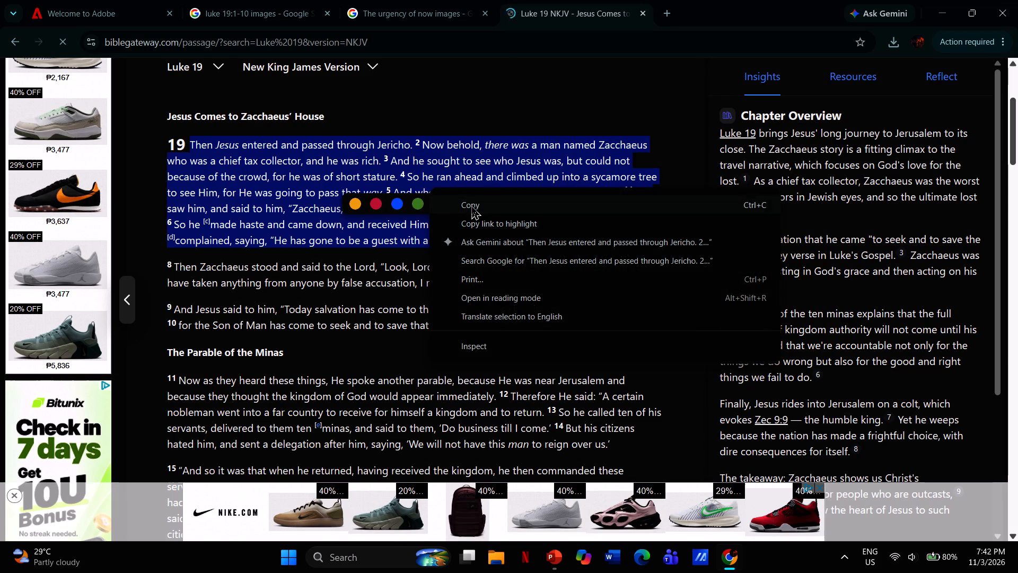
{"action": "left_click", "coordinate": [471, 205]}
Switch to PowerPoint and paste the copied verses into slide 2's title placeholder using the destination theme.
{"action": "left_click", "coordinate": [555, 561]}
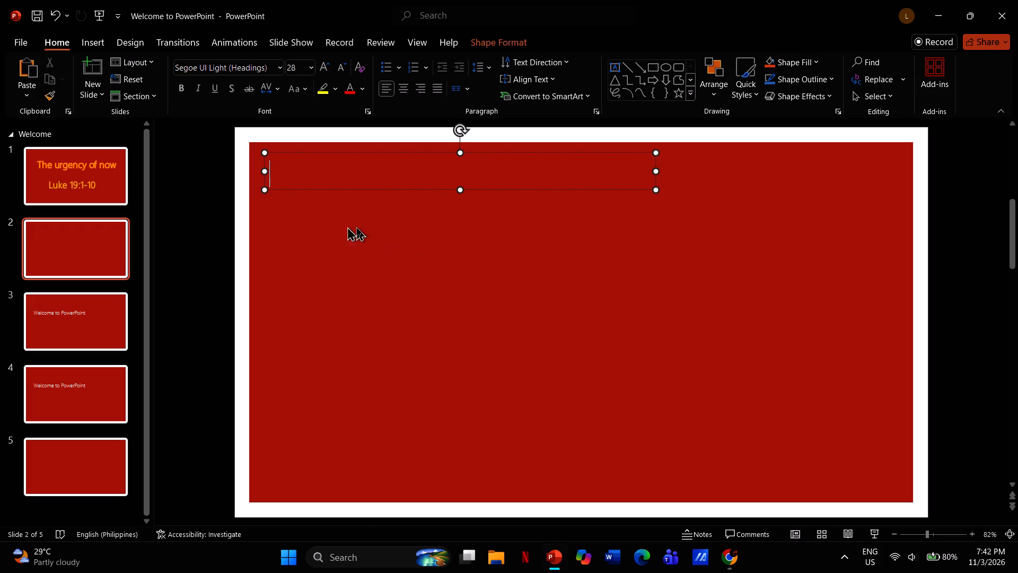
{"action": "right_click", "coordinate": [363, 170]}
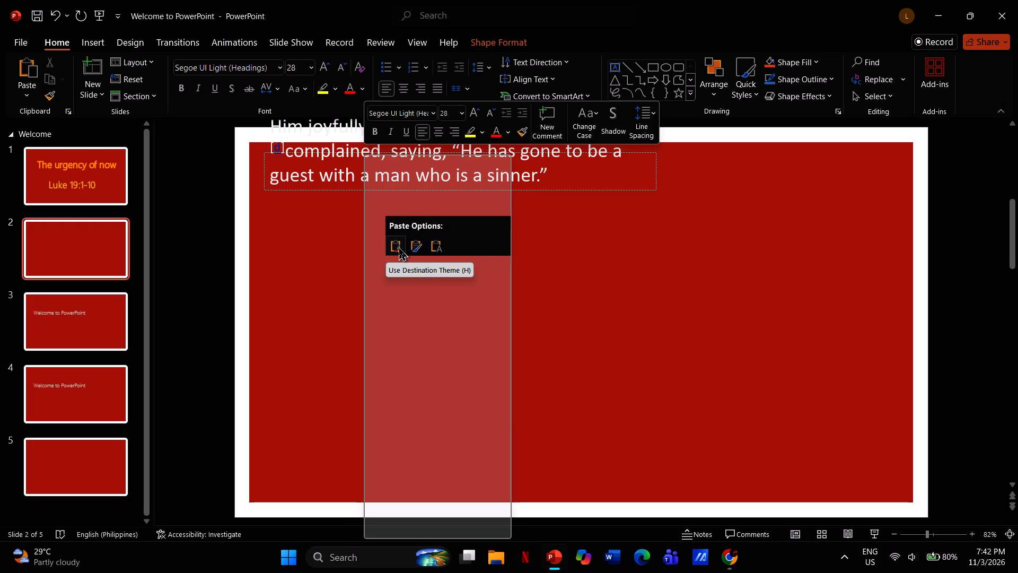
{"action": "left_click", "coordinate": [399, 247]}
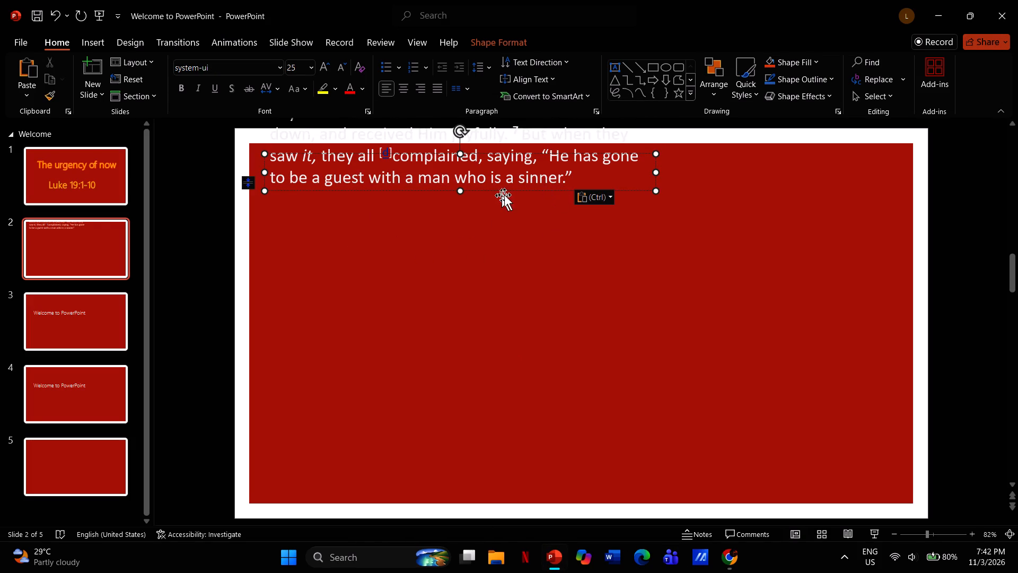
Widen slide 2's verse text box to nearly the slide's full width and position it so the passage starts near the slide's top edge.
{"action": "left_click_drag", "start_coordinate": [510, 189], "coordinate": [602, 476]}
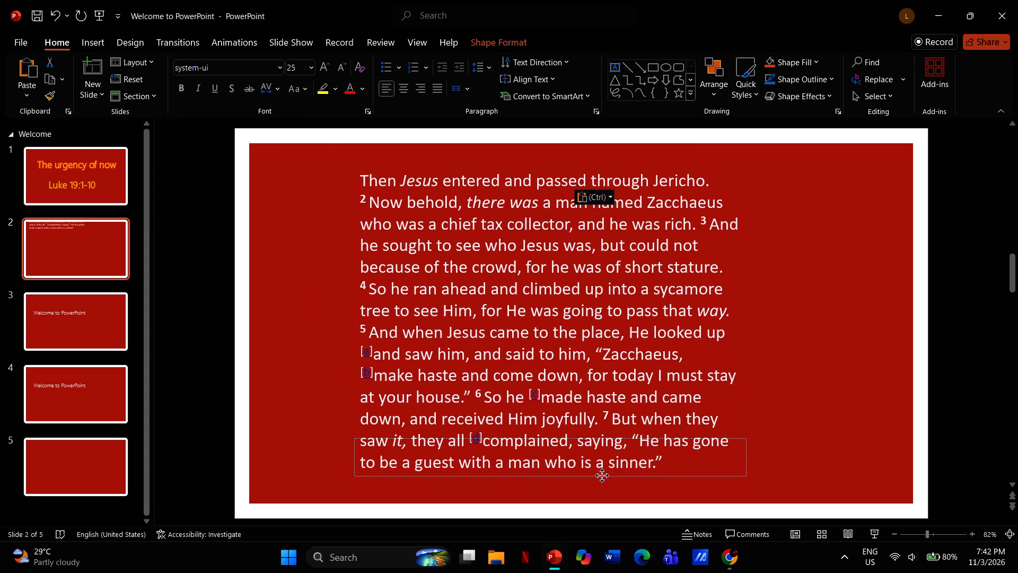
{"action": "left_click_drag", "start_coordinate": [602, 476], "coordinate": [604, 477]}
{"action": "left_click", "coordinate": [393, 308]}
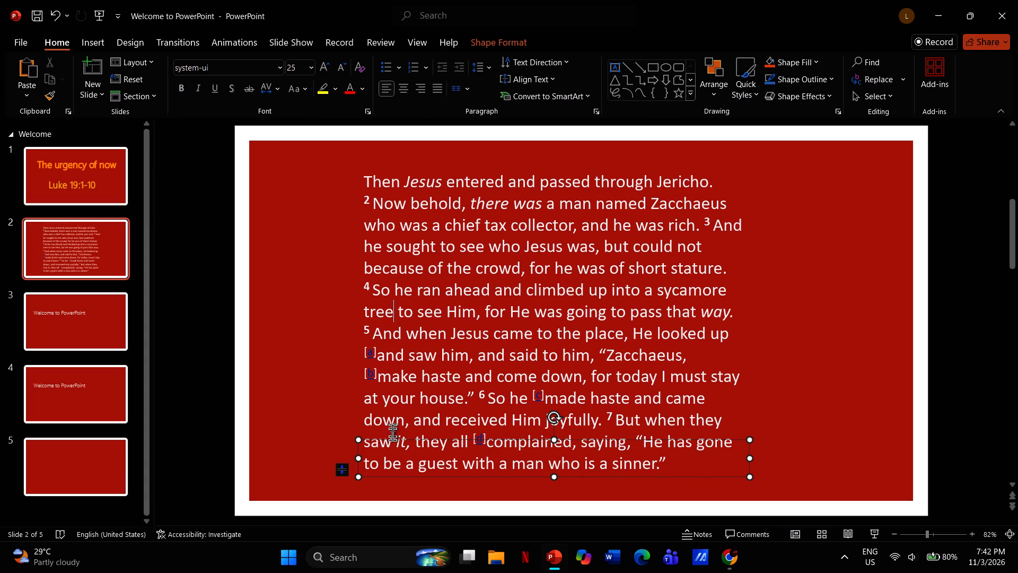
{"action": "left_click_drag", "start_coordinate": [358, 459], "coordinate": [285, 430]}
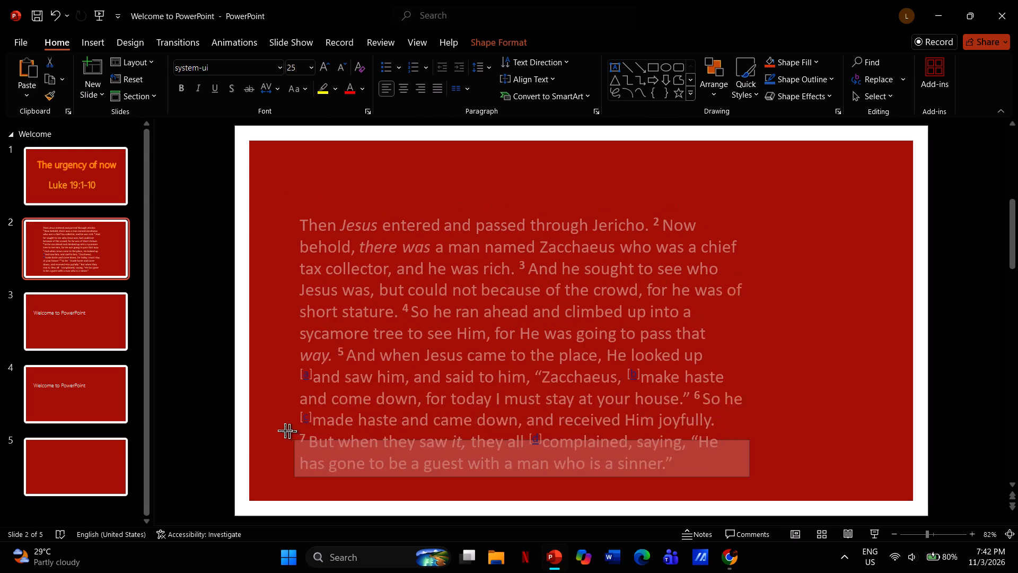
{"action": "left_click_drag", "start_coordinate": [285, 430], "coordinate": [280, 430]}
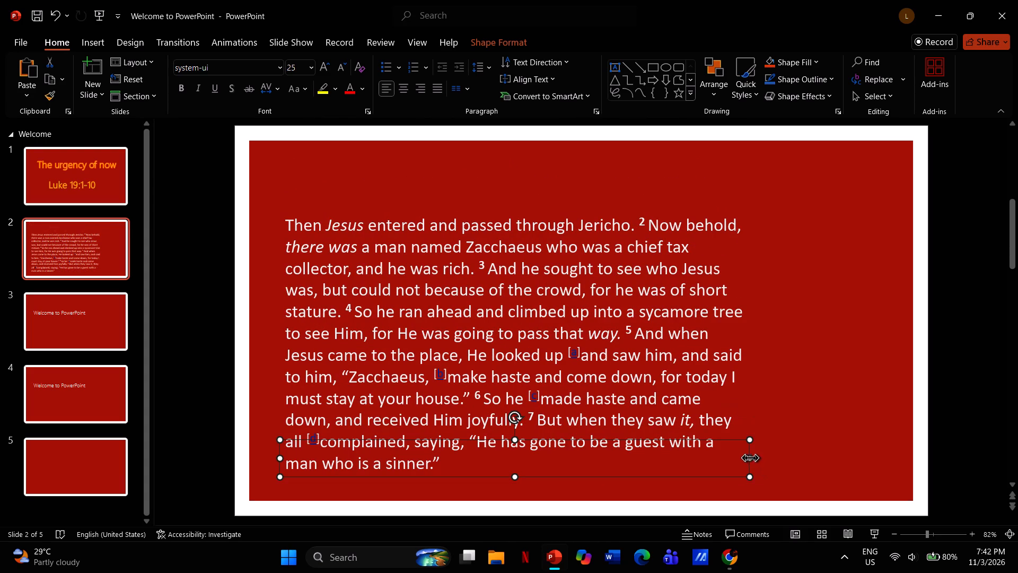
{"action": "left_click_drag", "start_coordinate": [750, 457], "coordinate": [885, 460]}
{"action": "left_click", "coordinate": [659, 289]}
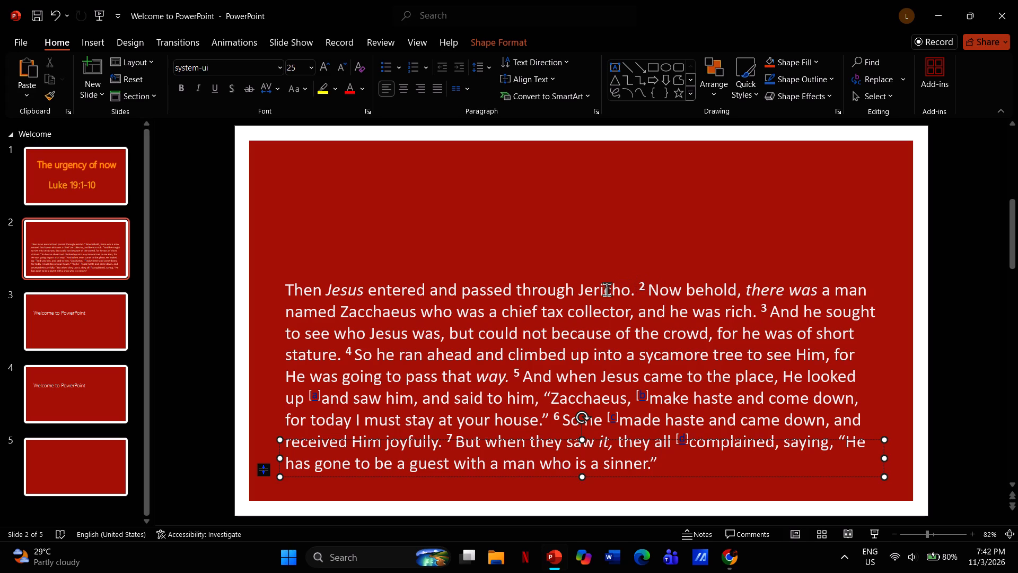
{"action": "left_click", "coordinate": [609, 322]}
{"action": "left_click_drag", "start_coordinate": [591, 439], "coordinate": [584, 312]}
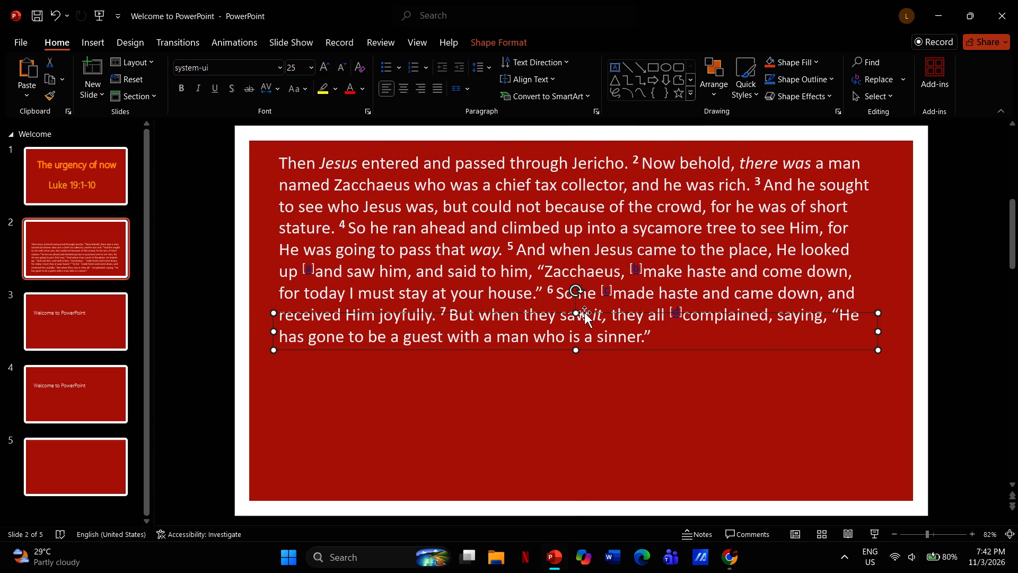
Recolour slide 2's entire pasted passage white, including its footnote links.
{"action": "left_click_drag", "start_coordinate": [281, 167], "coordinate": [557, 255]}
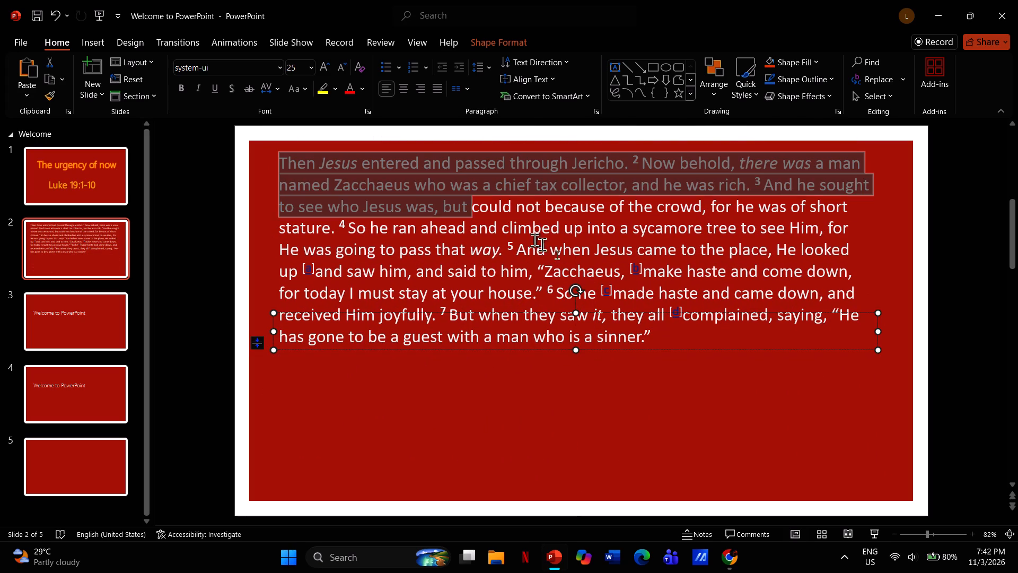
{"action": "left_click_drag", "start_coordinate": [557, 255], "coordinate": [645, 356]}
{"action": "left_click", "coordinate": [363, 91]}
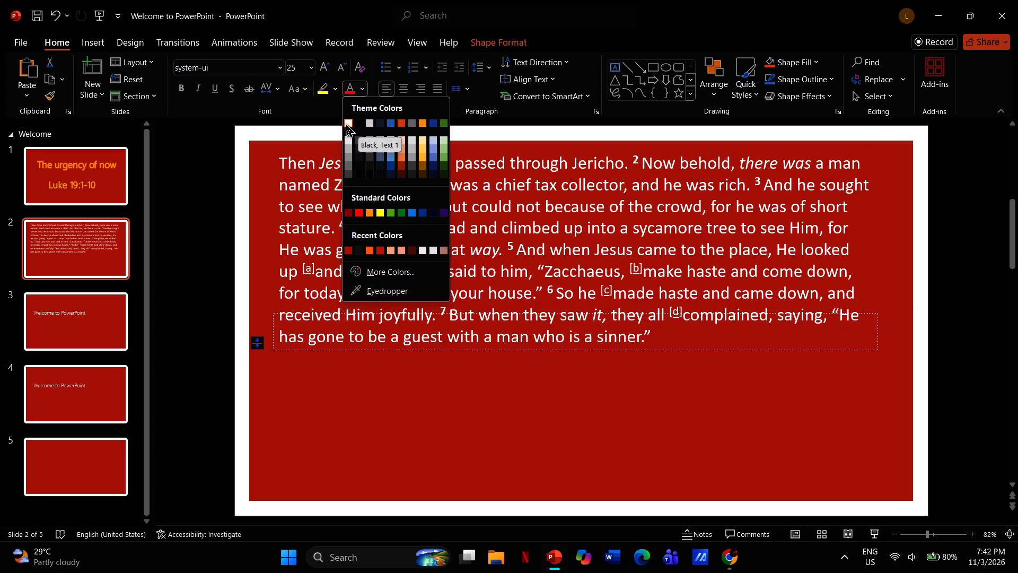
{"action": "left_click", "coordinate": [349, 120]}
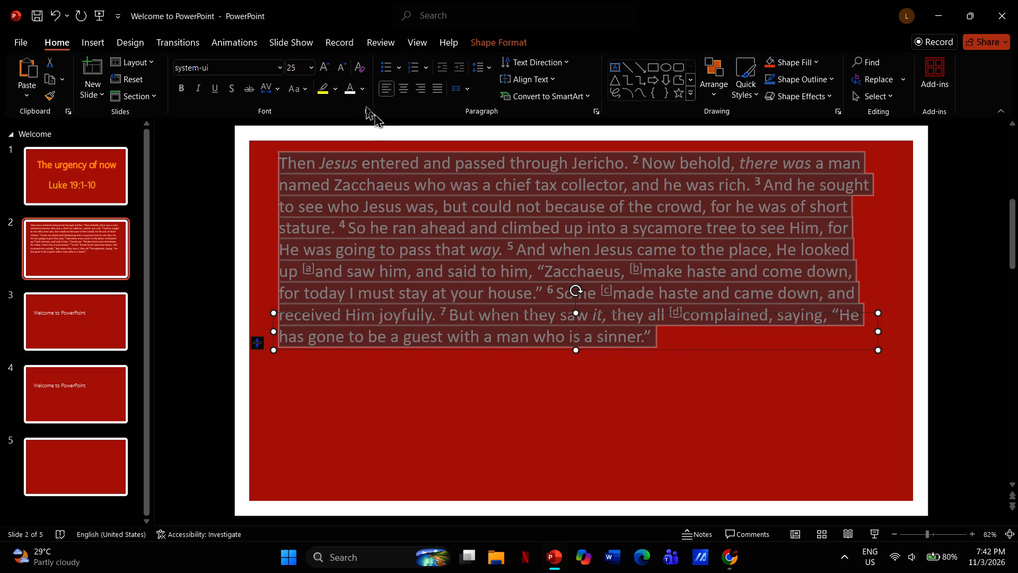
Enlarge slide 2's passage to 32 pt and move its text box down so all the verses fit on the slide.
{"action": "left_click", "coordinate": [322, 64]}
{"action": "left_click", "coordinate": [322, 64]}
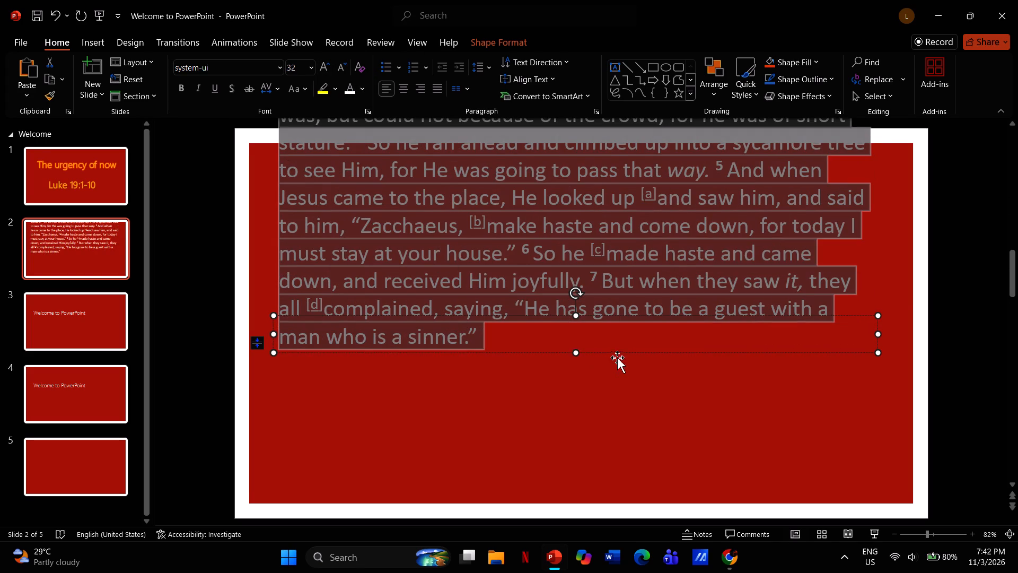
{"action": "left_click_drag", "start_coordinate": [602, 357], "coordinate": [604, 491]}
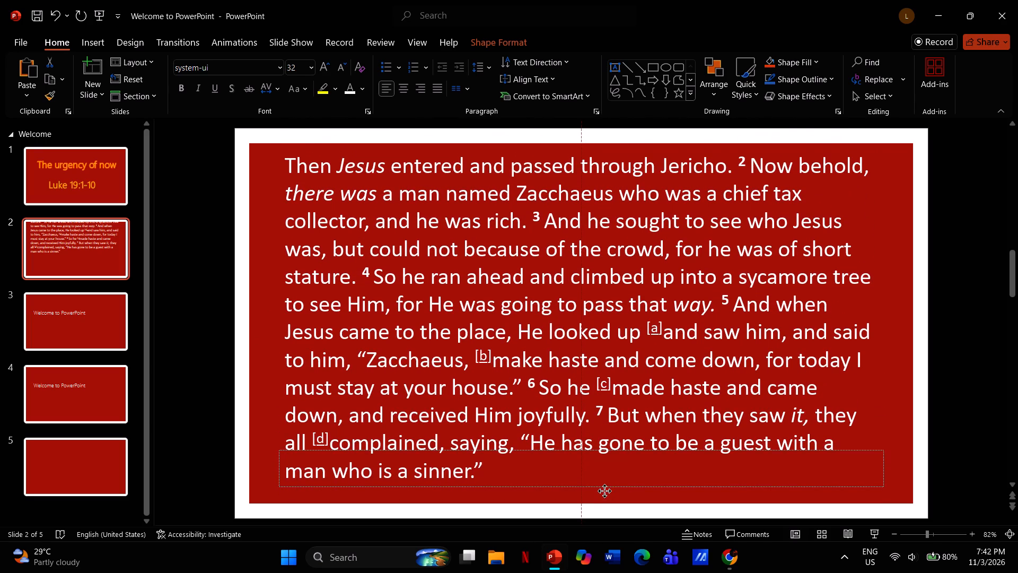
{"action": "left_click_drag", "start_coordinate": [604, 491], "coordinate": [603, 490]}
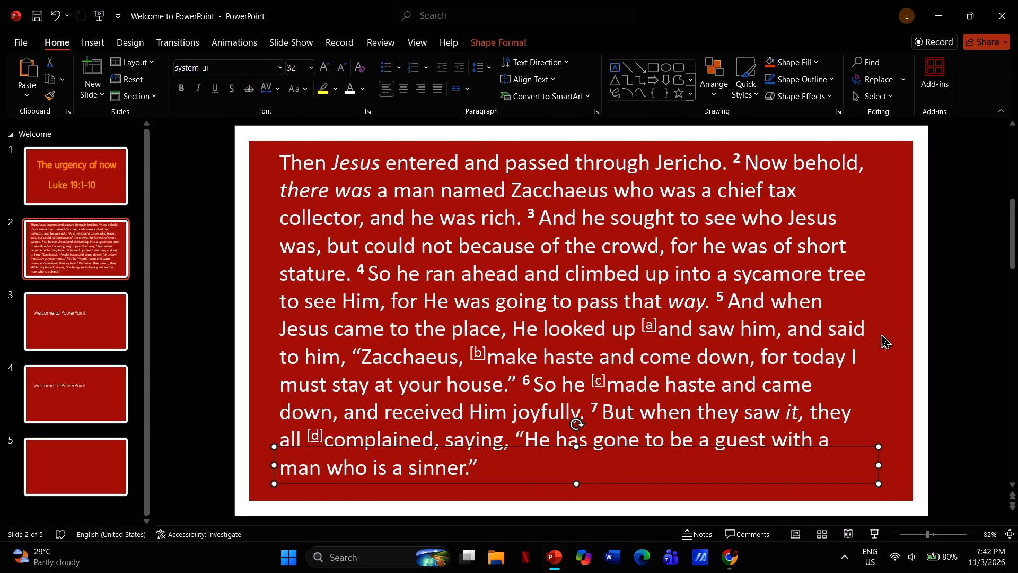
{"action": "left_click", "coordinate": [883, 334]}
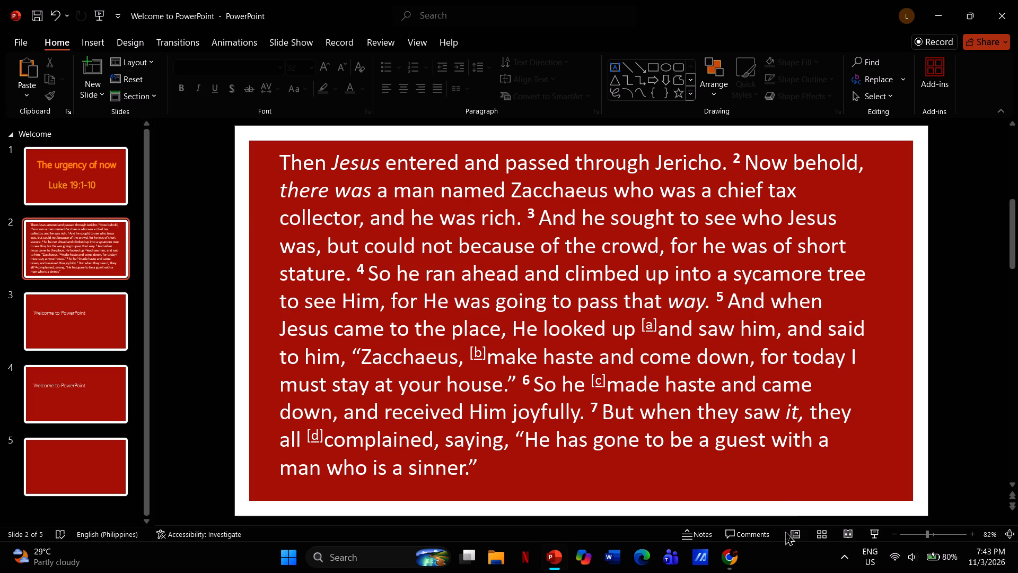
Colour the superscript verse numbers 2 and 3 in slide 2's passage black.
{"action": "left_click_drag", "start_coordinate": [735, 158], "coordinate": [741, 160]}
{"action": "left_click", "coordinate": [362, 91]}
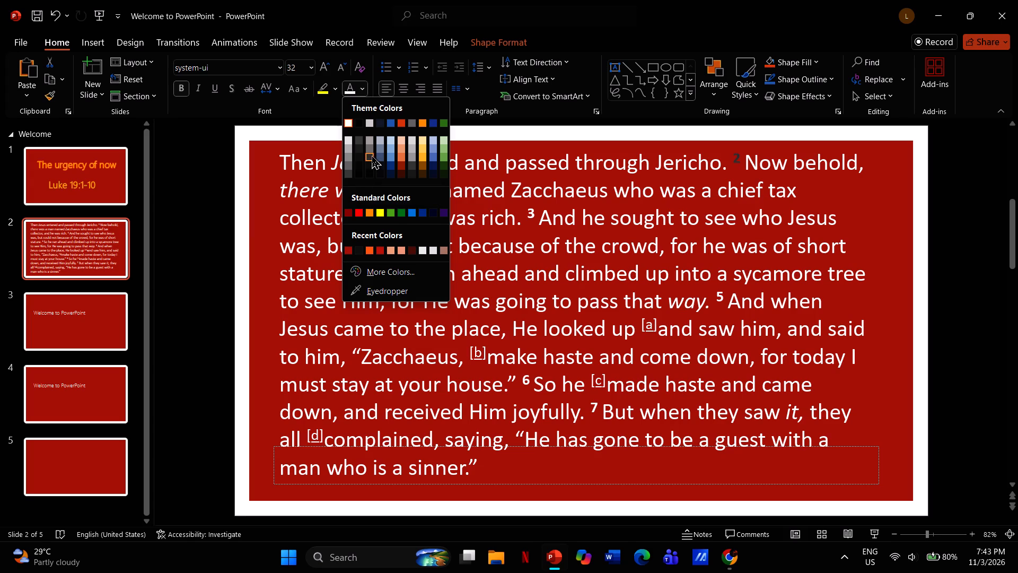
{"action": "double_click", "coordinate": [361, 174]}
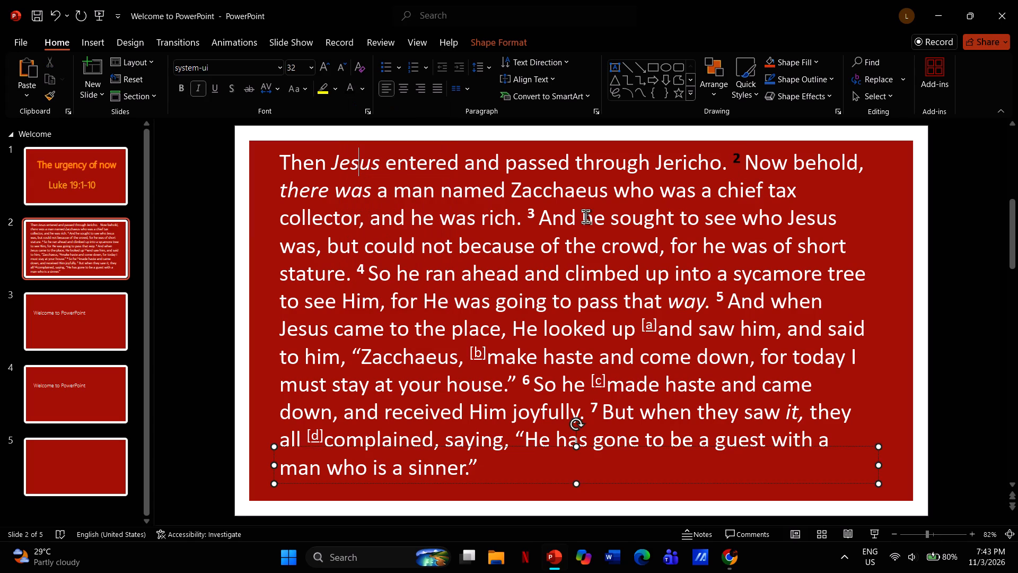
{"action": "left_click_drag", "start_coordinate": [526, 211], "coordinate": [531, 213]}
{"action": "left_click_drag", "start_coordinate": [531, 213], "coordinate": [533, 214]}
{"action": "left_click", "coordinate": [352, 88]}
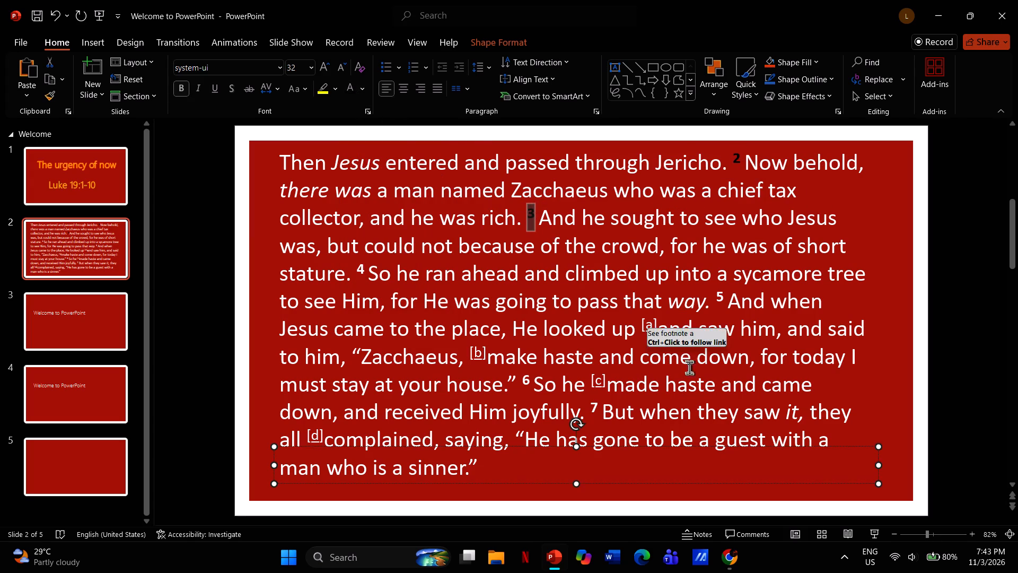
Colour the superscript verse numbers 5 and 4 in slide 2's passage black.
{"action": "left_click_drag", "start_coordinate": [718, 294], "coordinate": [723, 296]}
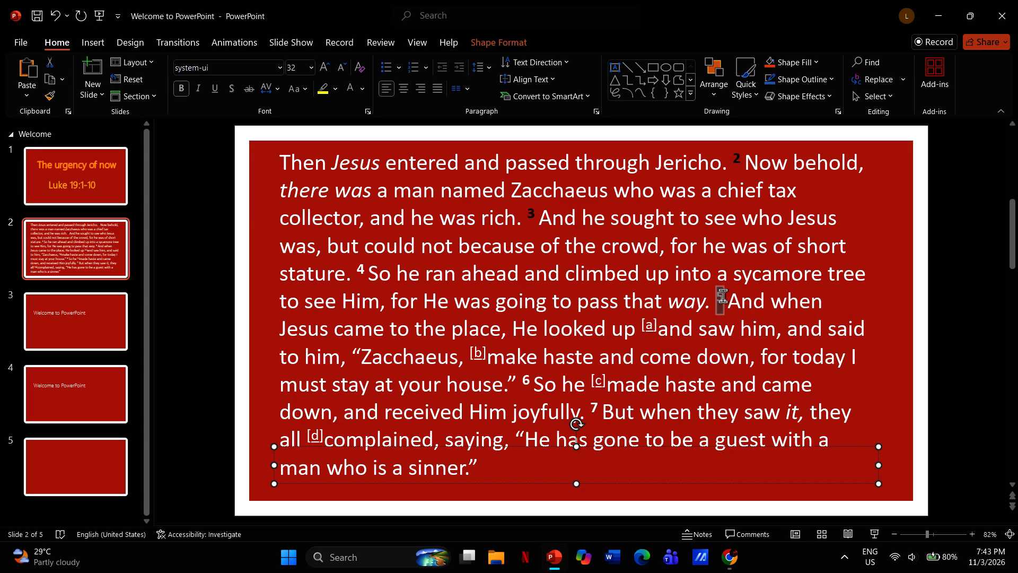
{"action": "left_click_drag", "start_coordinate": [723, 296], "coordinate": [723, 296]}
{"action": "left_click", "coordinate": [347, 90]}
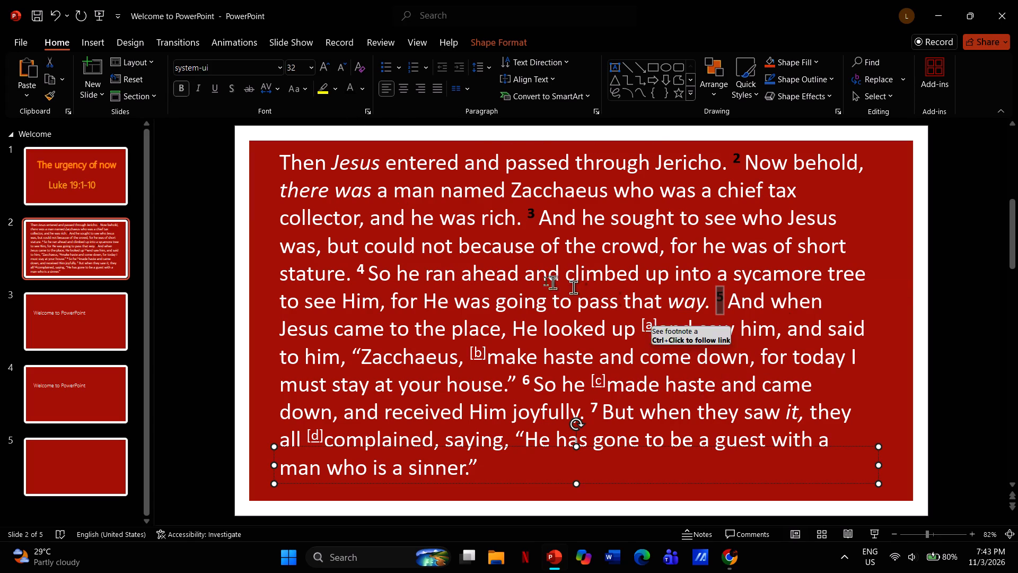
{"action": "left_click_drag", "start_coordinate": [358, 269], "coordinate": [366, 272]}
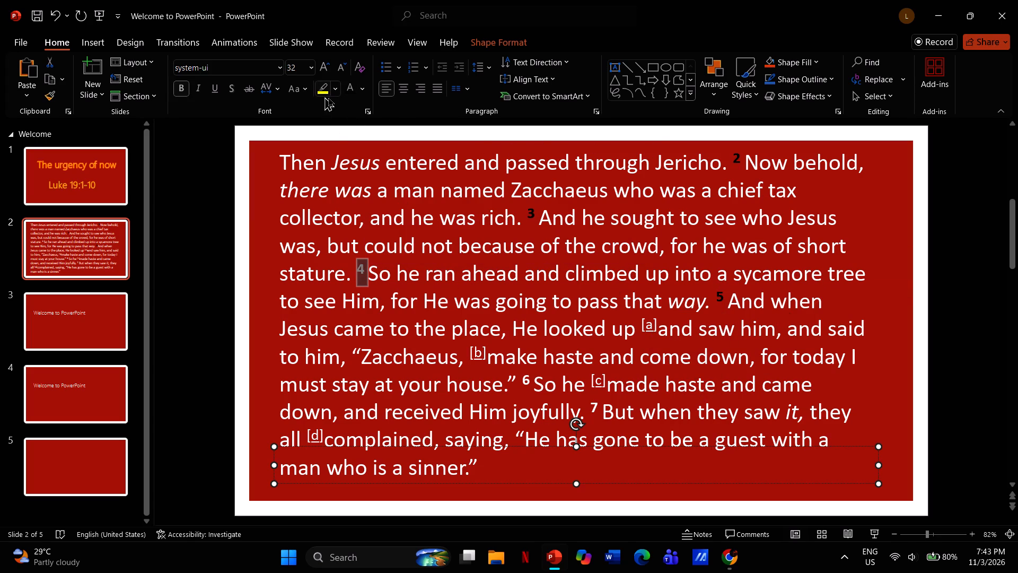
{"action": "left_click", "coordinate": [348, 89]}
{"action": "left_click", "coordinate": [655, 472]}
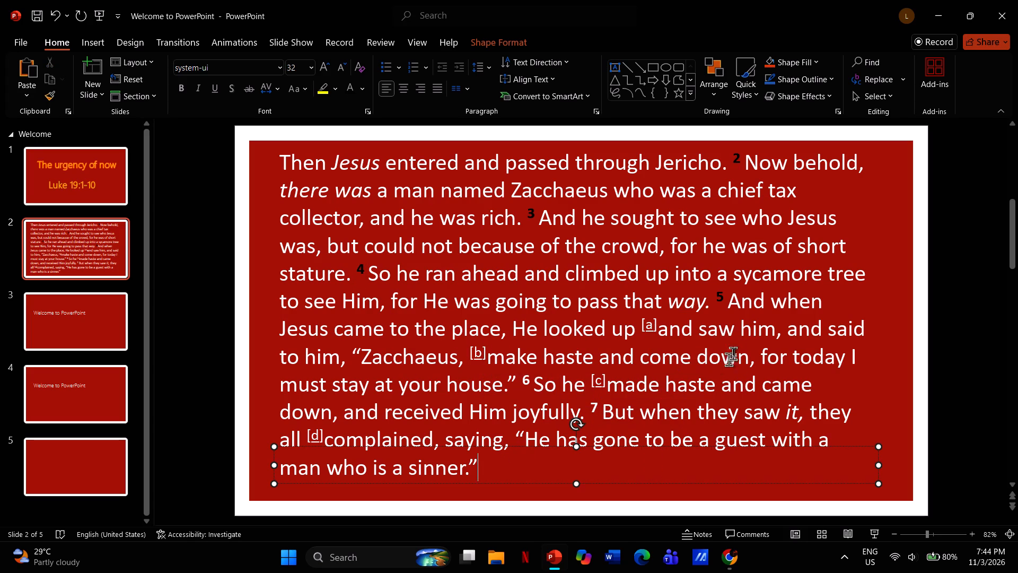
Colour the superscript verse numbers 6 and 7 in slide 2's passage black.
{"action": "left_click", "coordinate": [524, 378]}
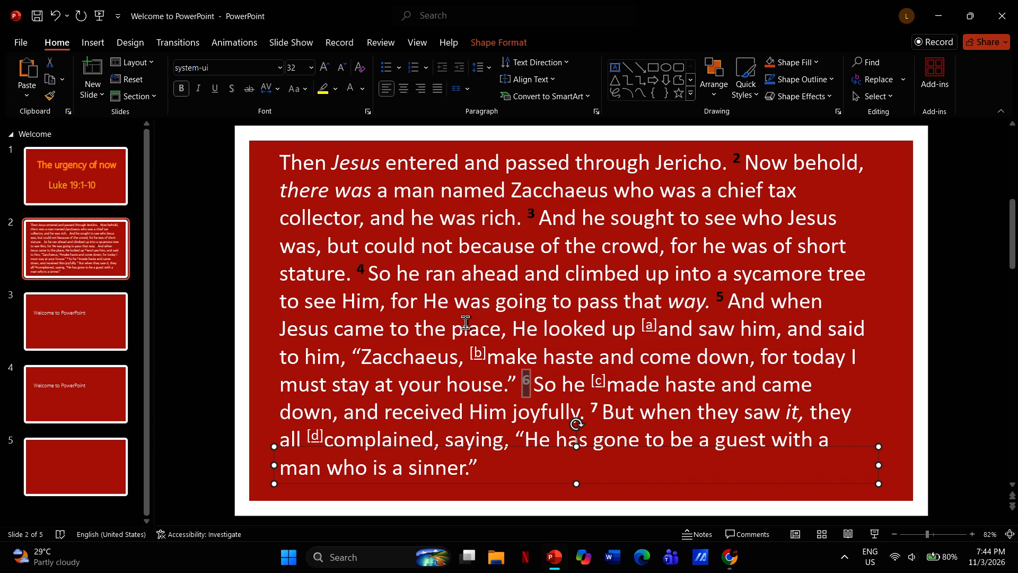
{"action": "left_click", "coordinate": [347, 88]}
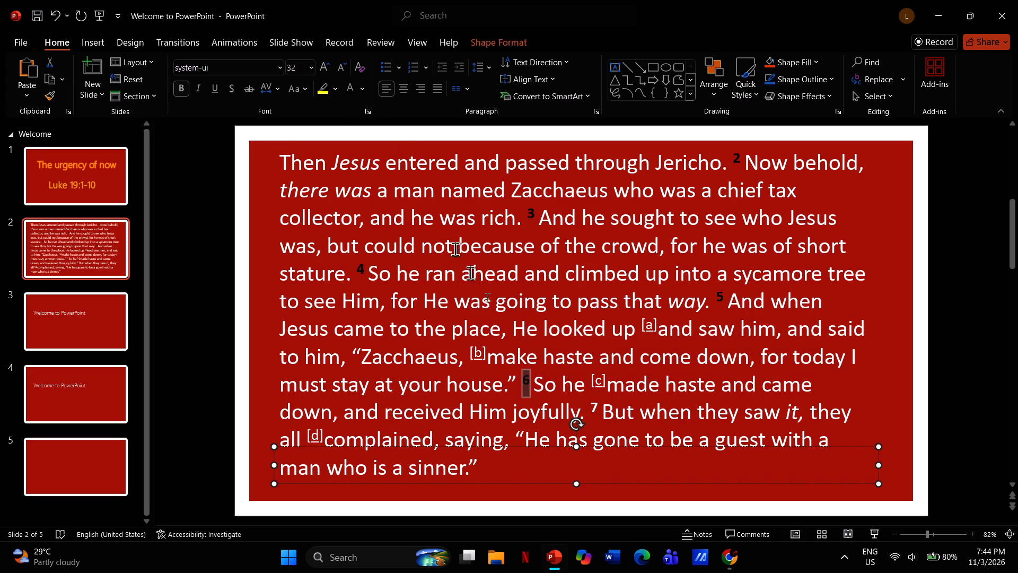
{"action": "left_click_drag", "start_coordinate": [592, 409], "coordinate": [599, 410]}
{"action": "left_click", "coordinate": [352, 91]}
{"action": "left_click", "coordinate": [622, 461]}
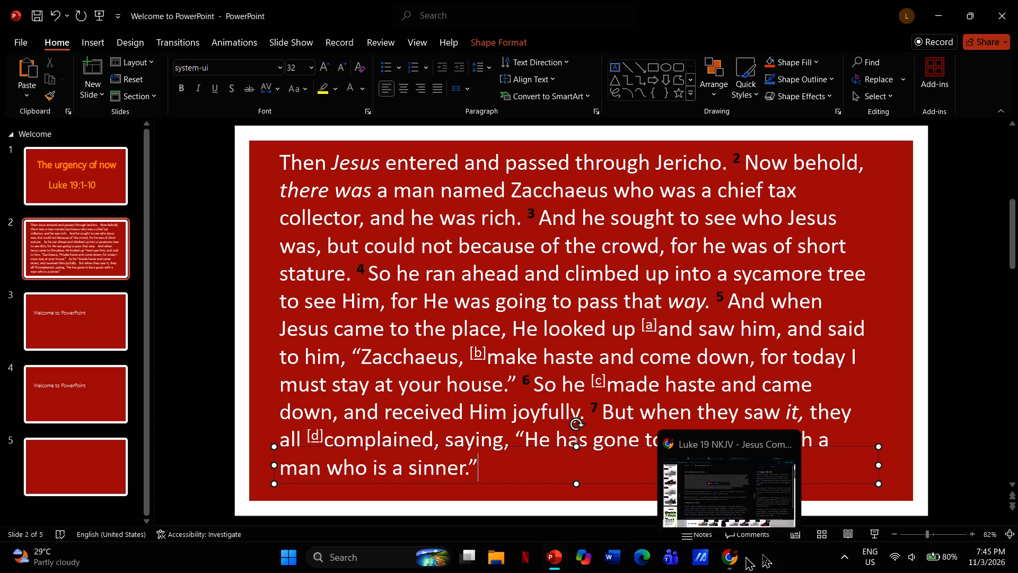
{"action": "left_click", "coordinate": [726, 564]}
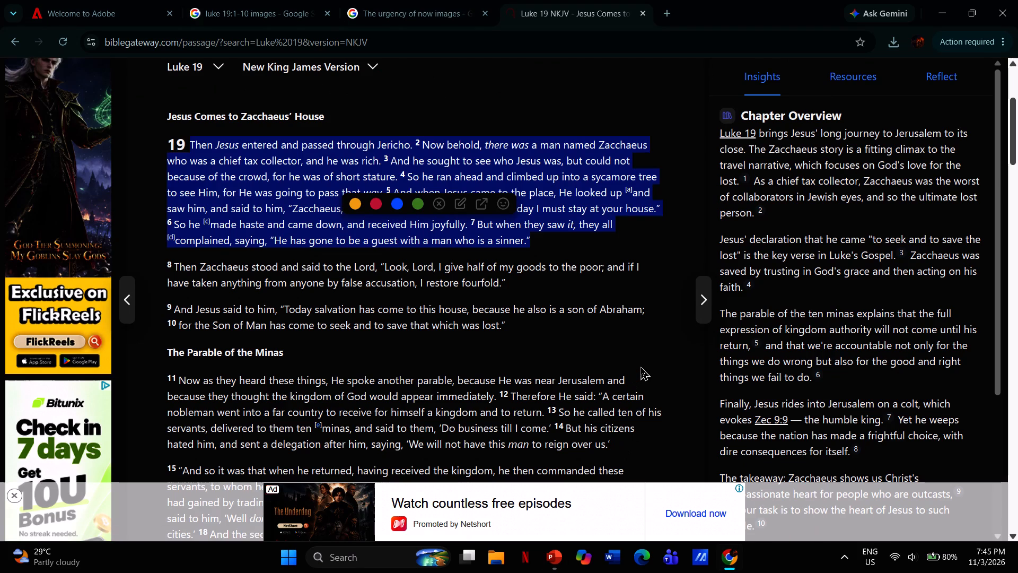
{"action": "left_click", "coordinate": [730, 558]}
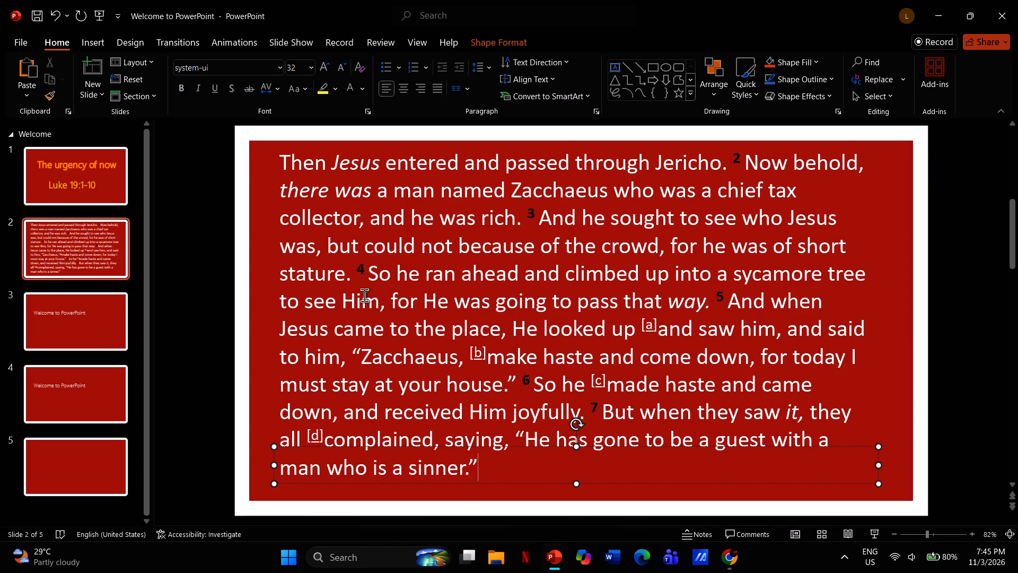
Start inserting a picture from this device on slide 3 and browse the "four fruits" folder for a matching image.
{"action": "left_click", "coordinate": [69, 325]}
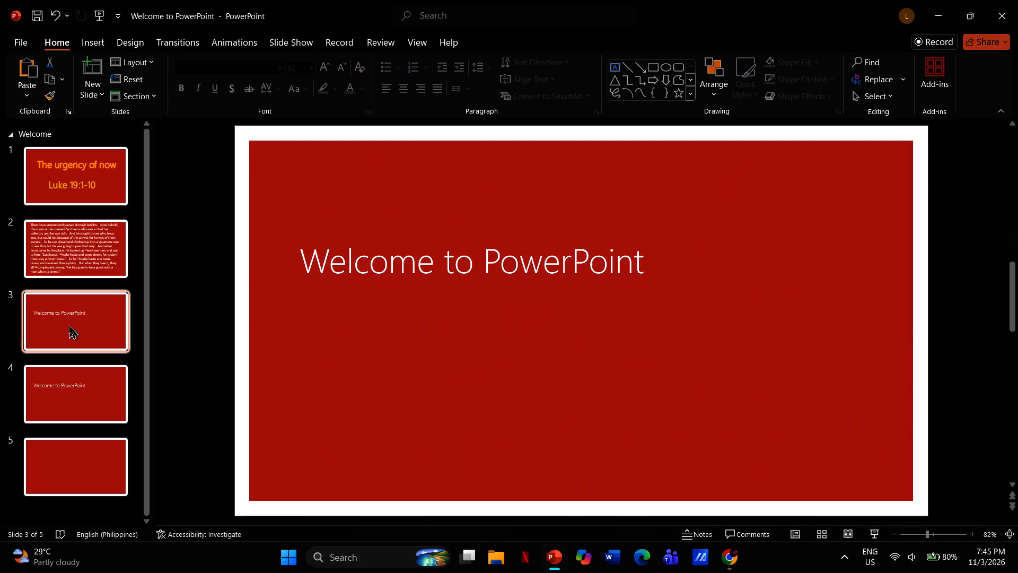
{"action": "left_click", "coordinate": [92, 44]}
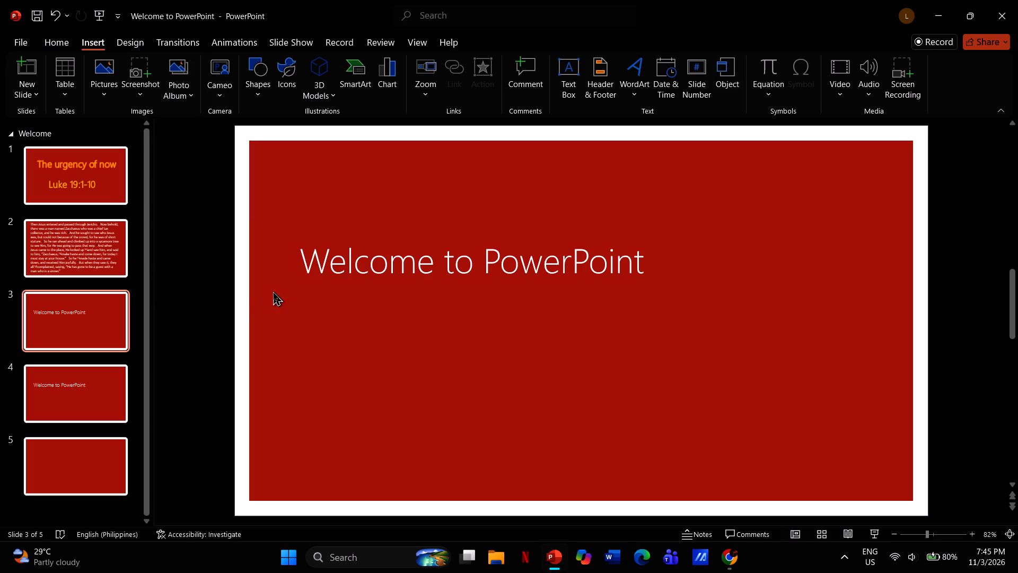
{"action": "left_click", "coordinate": [110, 87]}
{"action": "left_click", "coordinate": [148, 140]}
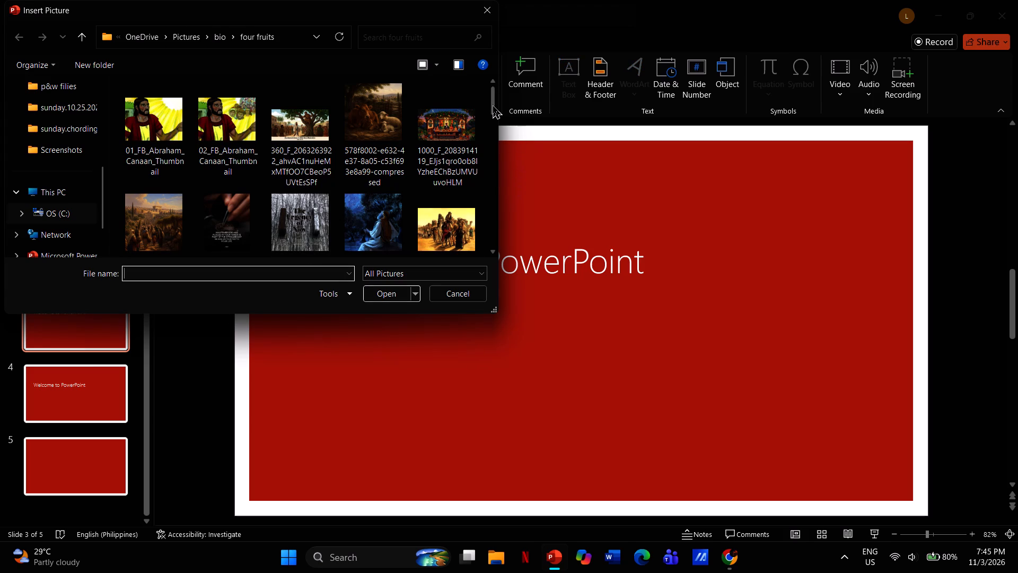
{"action": "left_click_drag", "start_coordinate": [493, 105], "coordinate": [494, 142]}
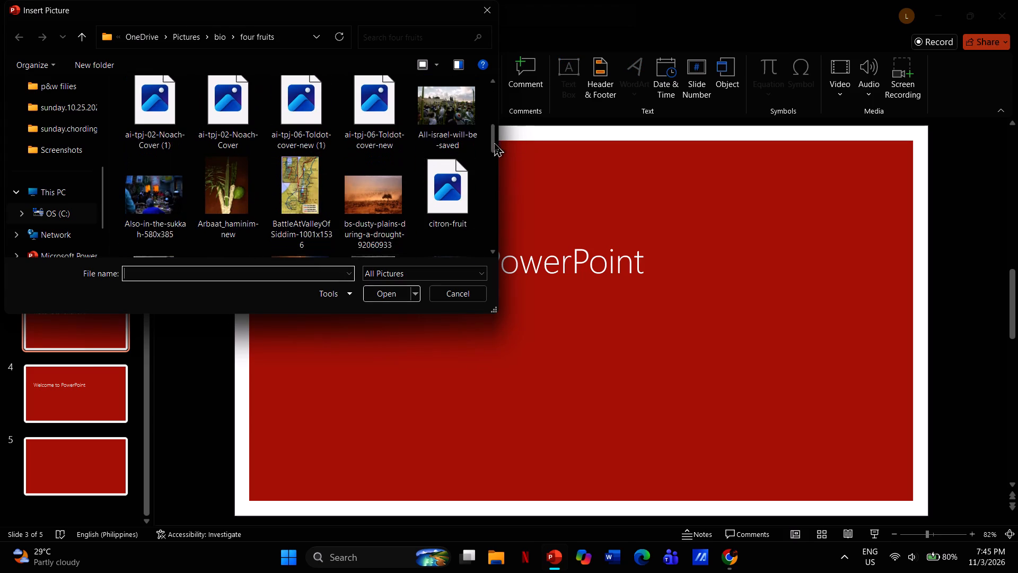
{"action": "left_click_drag", "start_coordinate": [494, 142], "coordinate": [485, 222]}
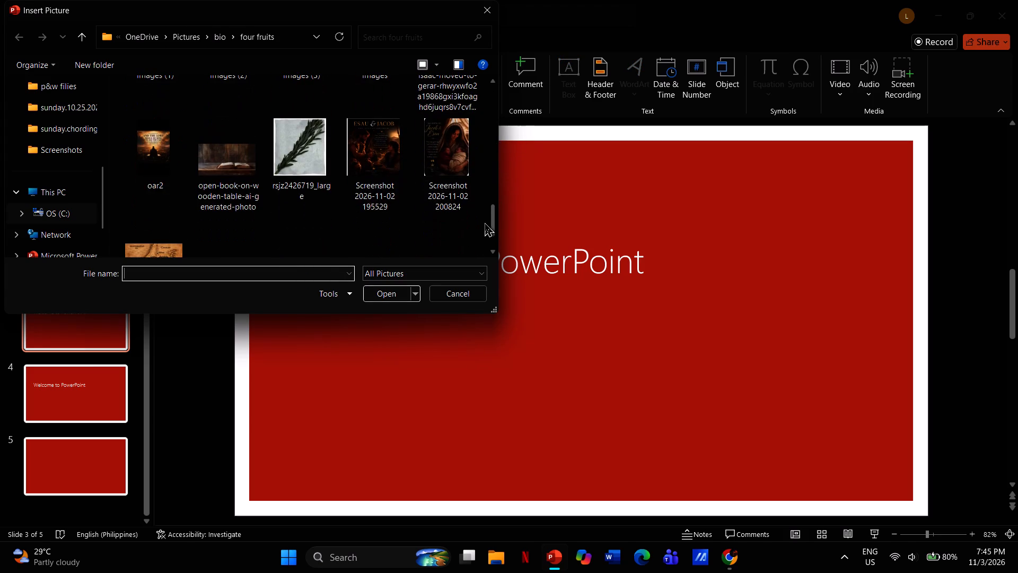
{"action": "left_click_drag", "start_coordinate": [485, 222], "coordinate": [481, 205]}
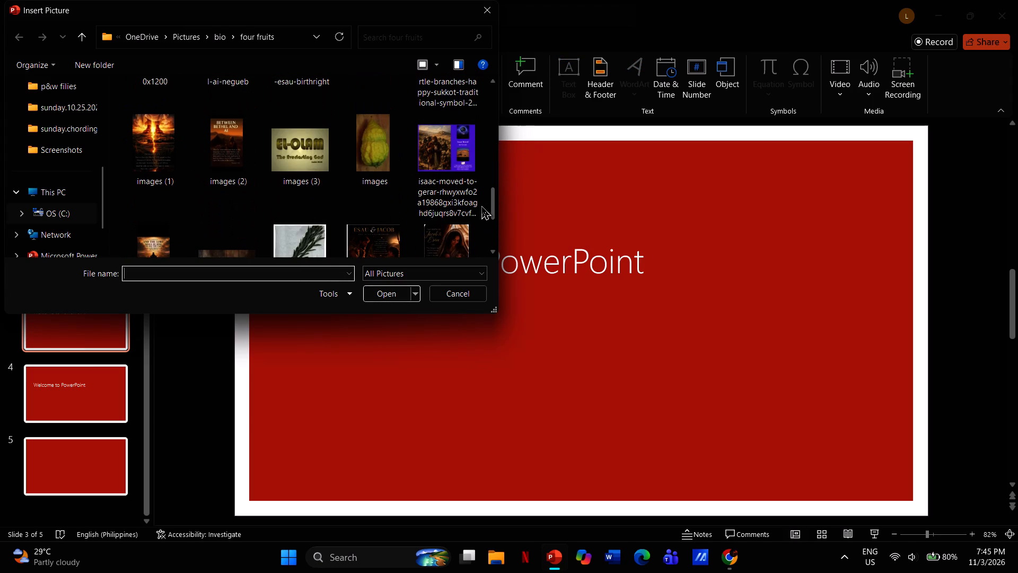
{"action": "left_click_drag", "start_coordinate": [481, 205], "coordinate": [486, 149]}
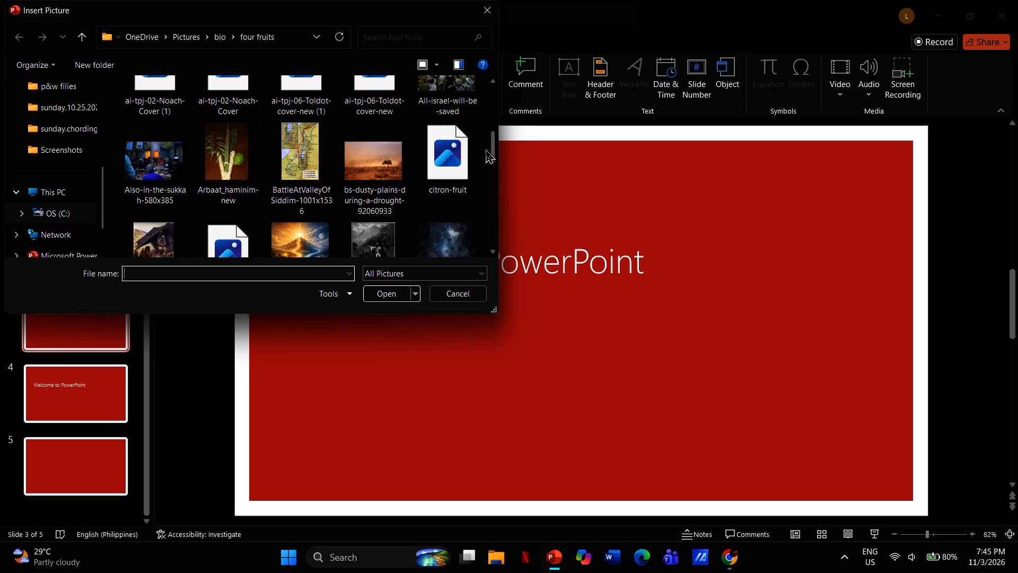
{"action": "left_click_drag", "start_coordinate": [486, 149], "coordinate": [488, 115]}
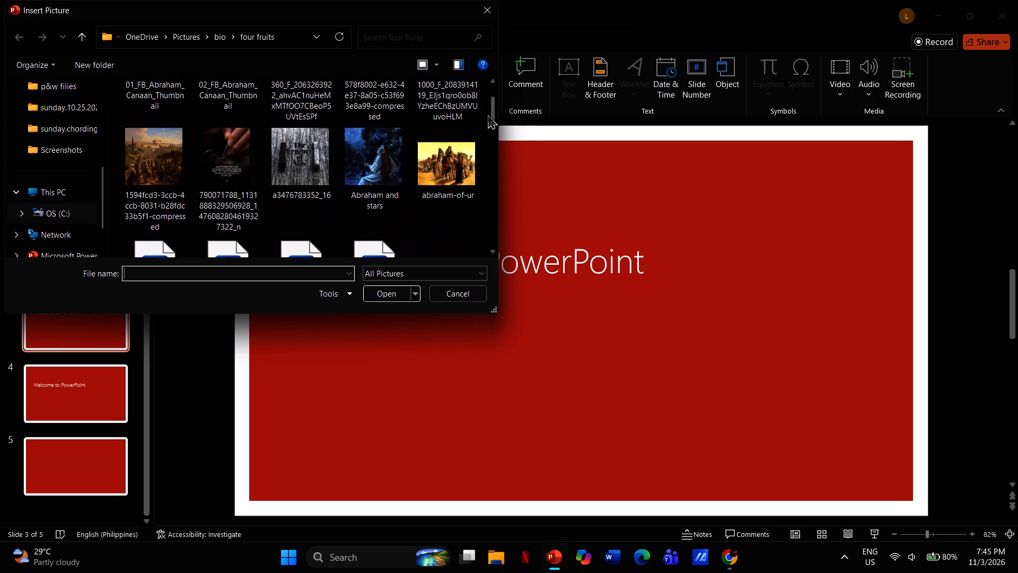
{"action": "left_click_drag", "start_coordinate": [488, 115], "coordinate": [486, 91]}
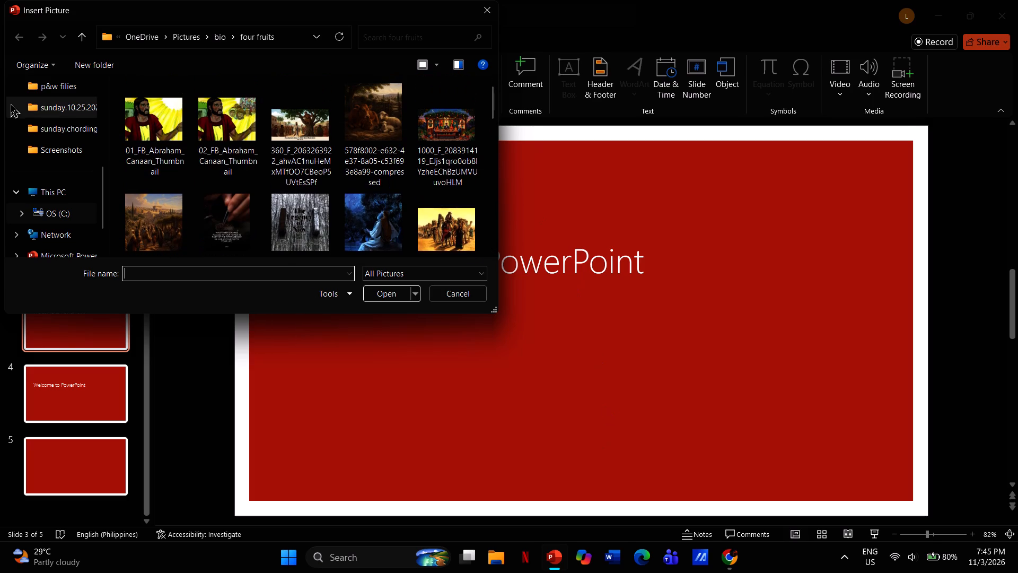
Look through the "four fruits" and "bio" picture folders for an image suited to slide 3.
{"action": "left_click_drag", "start_coordinate": [99, 198], "coordinate": [100, 198]}
{"action": "left_click_drag", "start_coordinate": [100, 198], "coordinate": [102, 143]}
{"action": "left_click", "coordinate": [56, 127]}
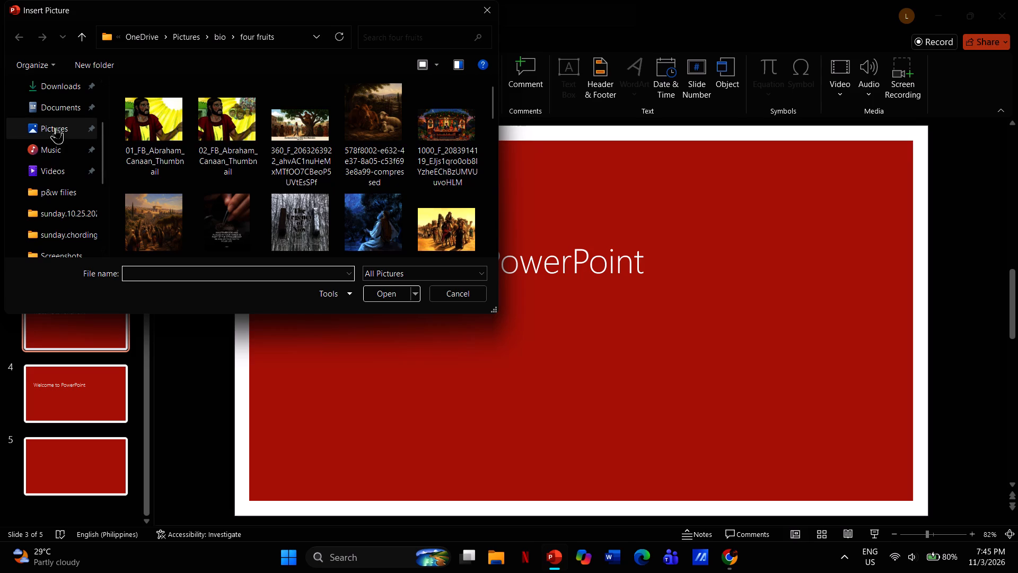
{"action": "double_click", "coordinate": [143, 110]}
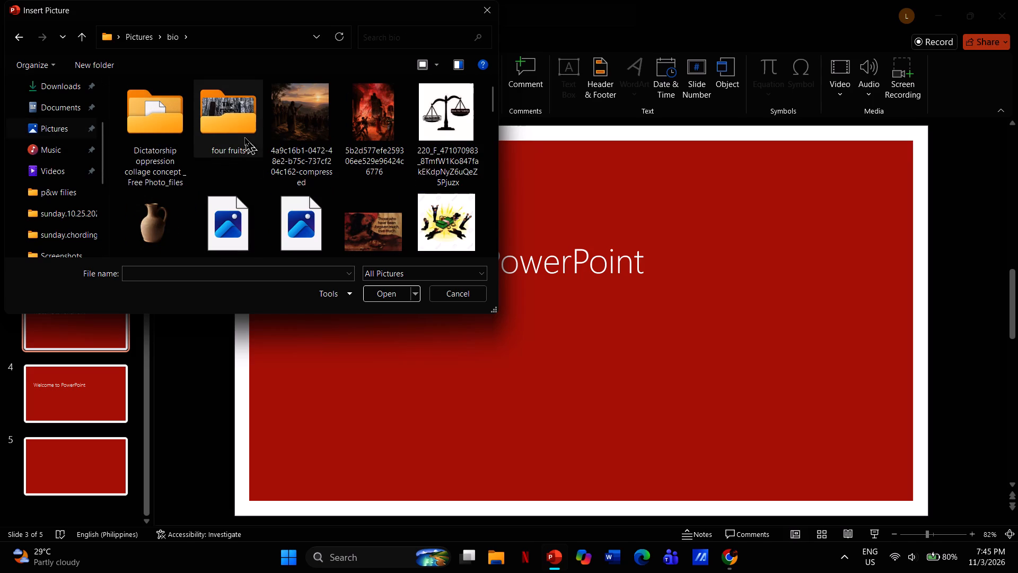
{"action": "double_click", "coordinate": [235, 129]}
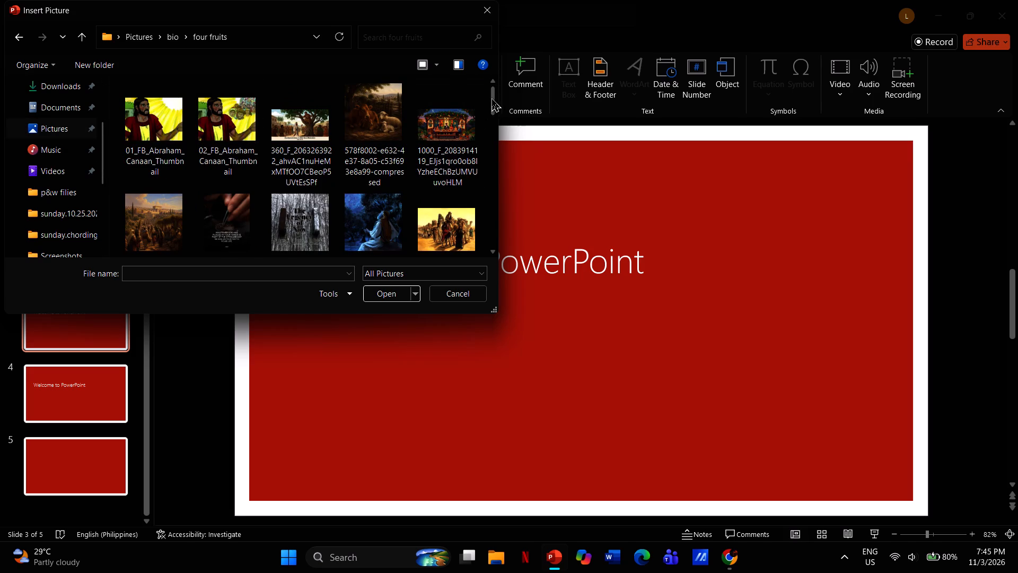
{"action": "left_click_drag", "start_coordinate": [492, 101], "coordinate": [492, 131]}
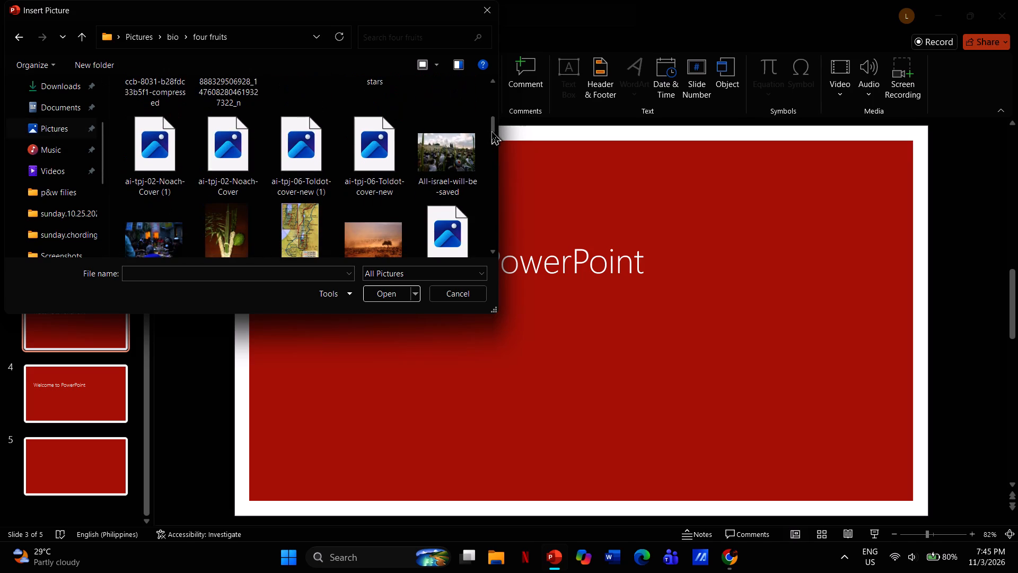
{"action": "left_click_drag", "start_coordinate": [492, 131], "coordinate": [484, 171]}
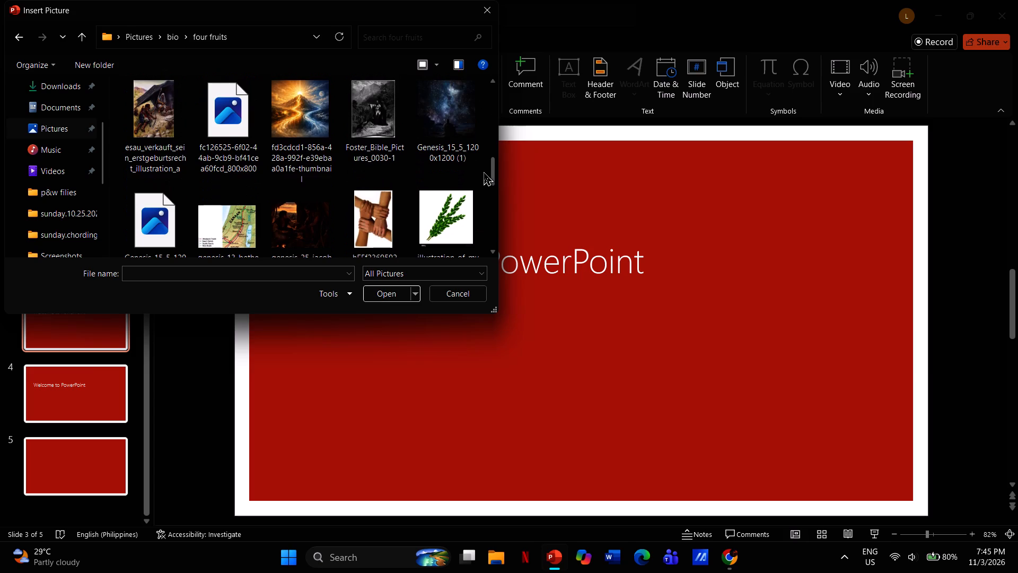
{"action": "left_click_drag", "start_coordinate": [484, 171], "coordinate": [478, 210]}
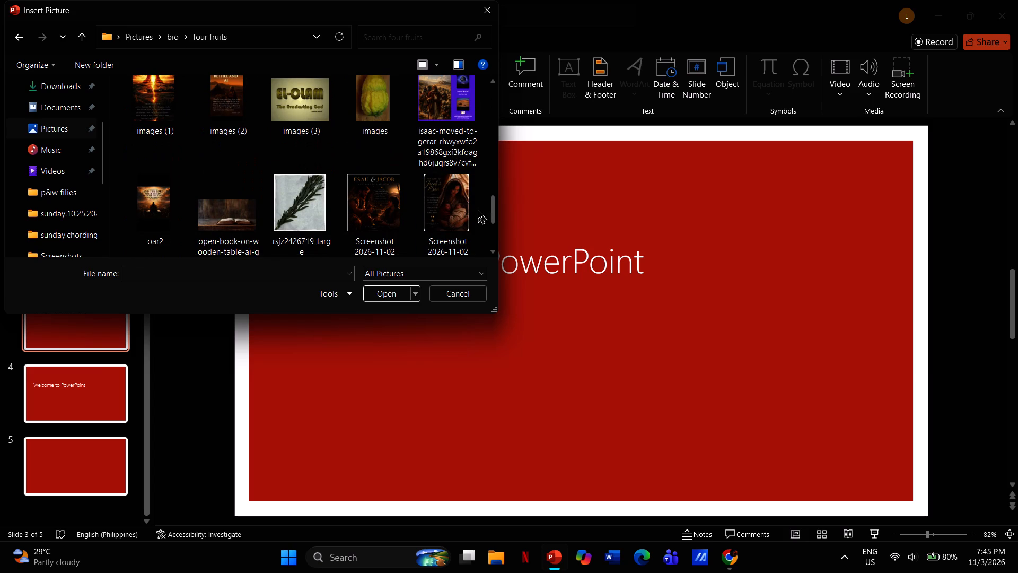
{"action": "left_click_drag", "start_coordinate": [478, 210], "coordinate": [477, 204]}
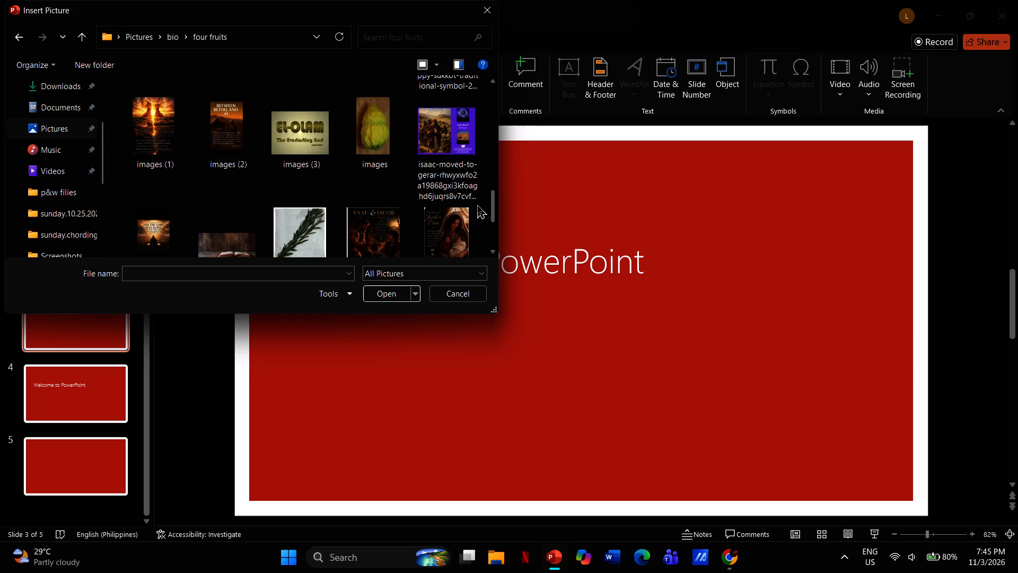
{"action": "left_click_drag", "start_coordinate": [477, 204], "coordinate": [472, 100]}
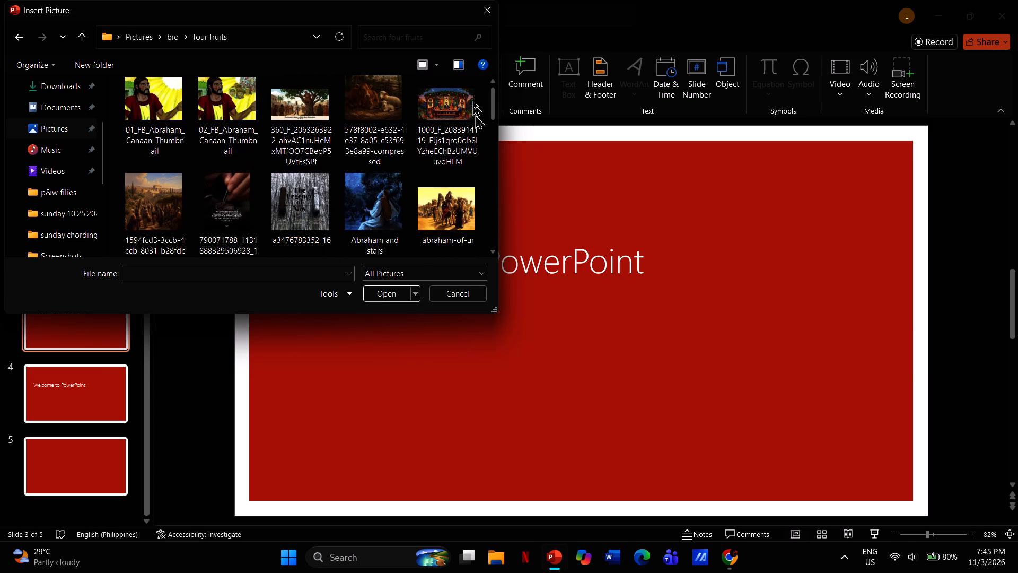
{"action": "left_click_drag", "start_coordinate": [472, 100], "coordinate": [471, 76]}
{"action": "left_click", "coordinate": [21, 37]}
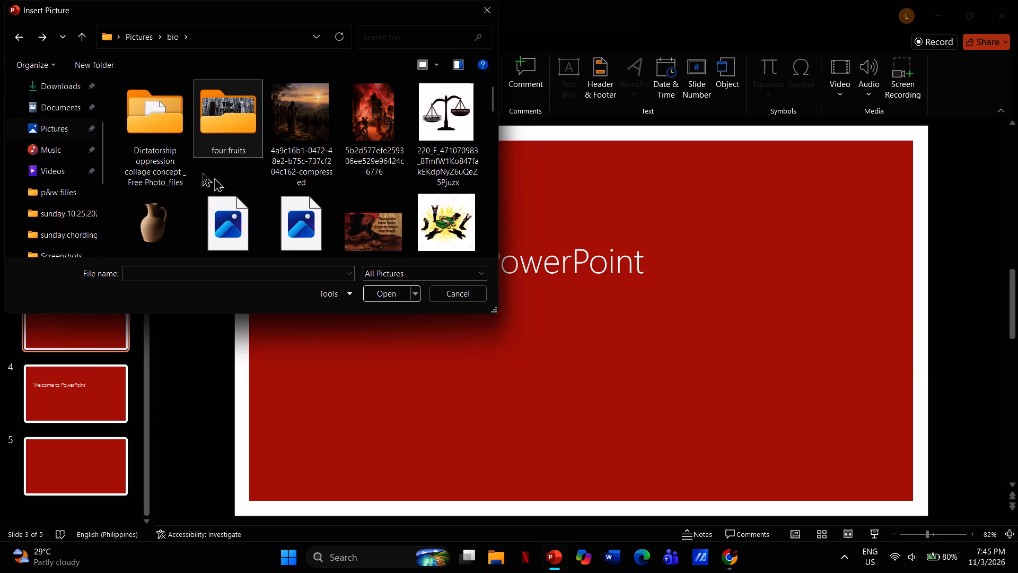
{"action": "left_click_drag", "start_coordinate": [491, 100], "coordinate": [493, 123]}
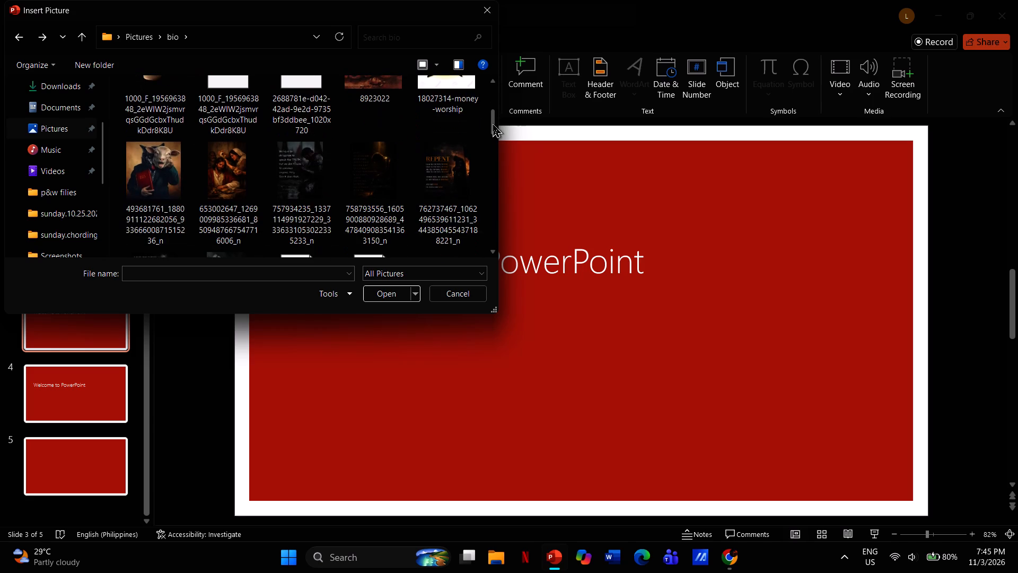
{"action": "left_click_drag", "start_coordinate": [493, 123], "coordinate": [496, 165]}
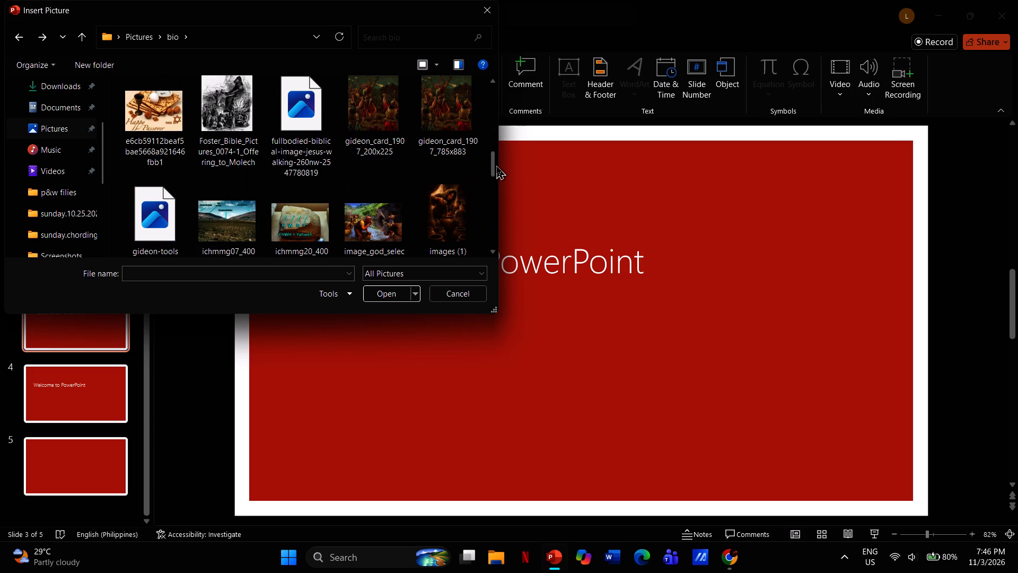
{"action": "left_click_drag", "start_coordinate": [496, 165], "coordinate": [489, 210]}
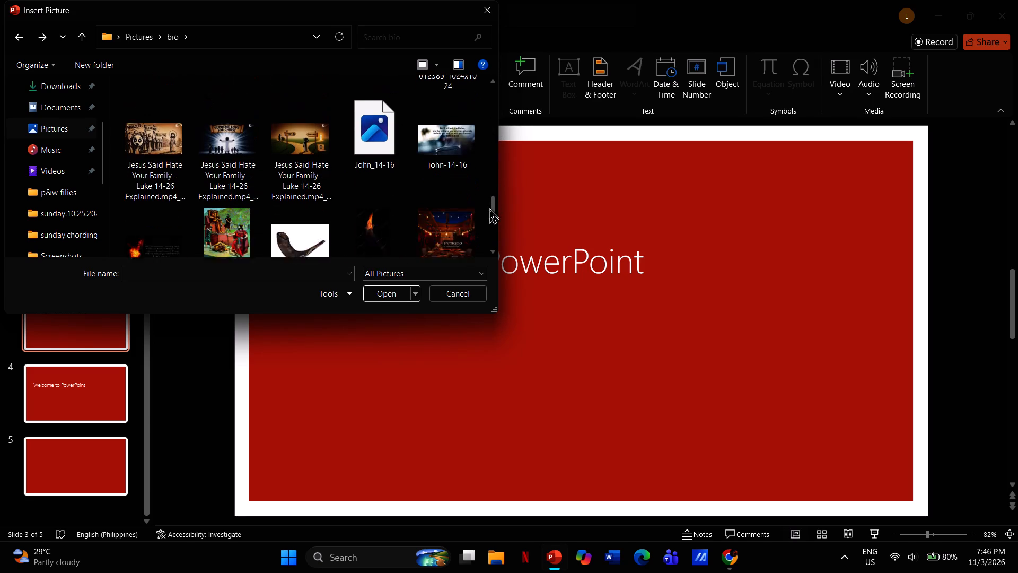
{"action": "left_click_drag", "start_coordinate": [489, 210], "coordinate": [484, 239]}
Switch to Chrome, open the full image results for "luke 19:1-10 images" and preview Medium's painting of Jesus and Zacchaeus.
{"action": "left_click", "coordinate": [726, 570]}
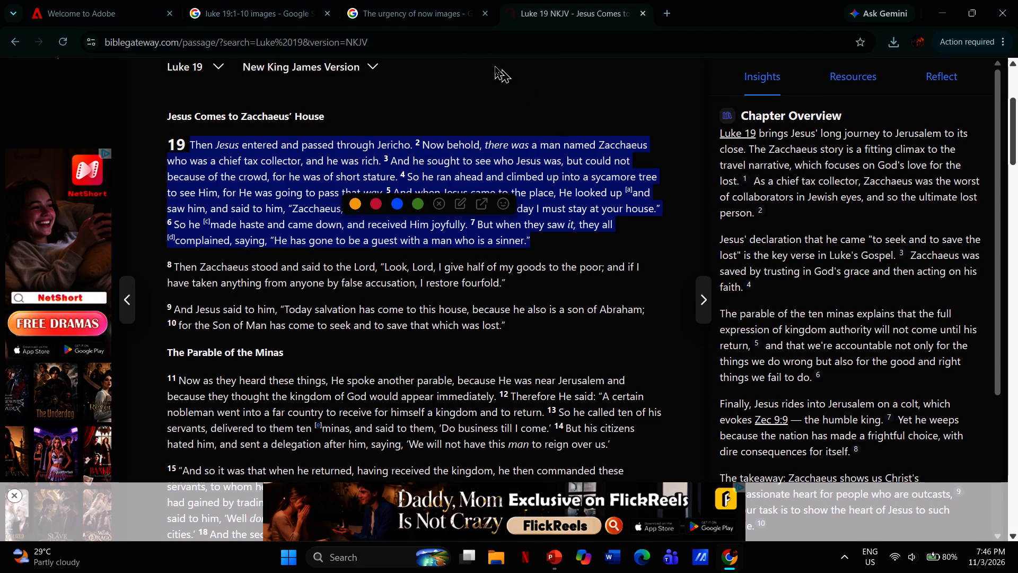
{"action": "left_click", "coordinate": [238, 13]}
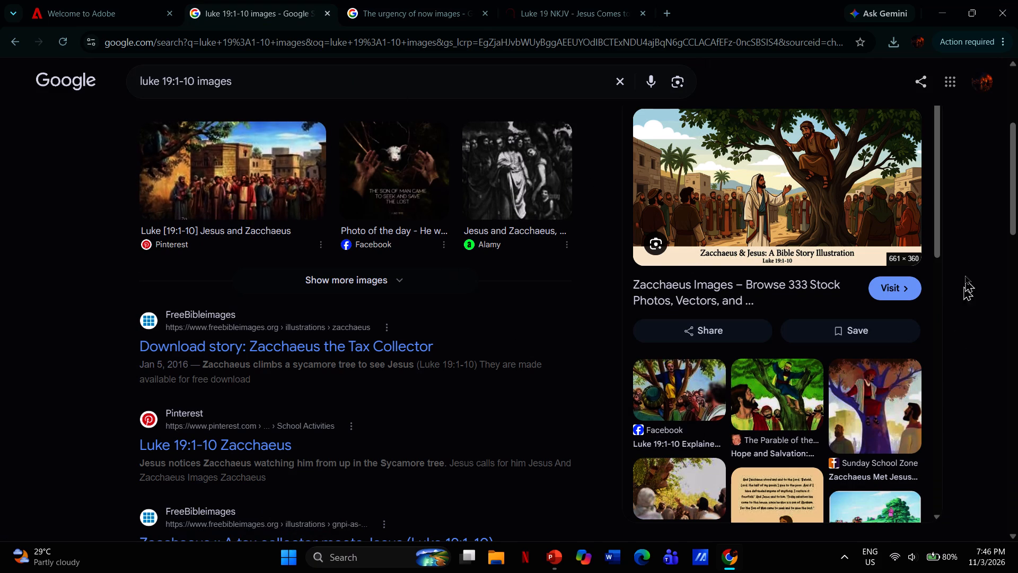
{"action": "left_click_drag", "start_coordinate": [1010, 209], "coordinate": [1014, 254]}
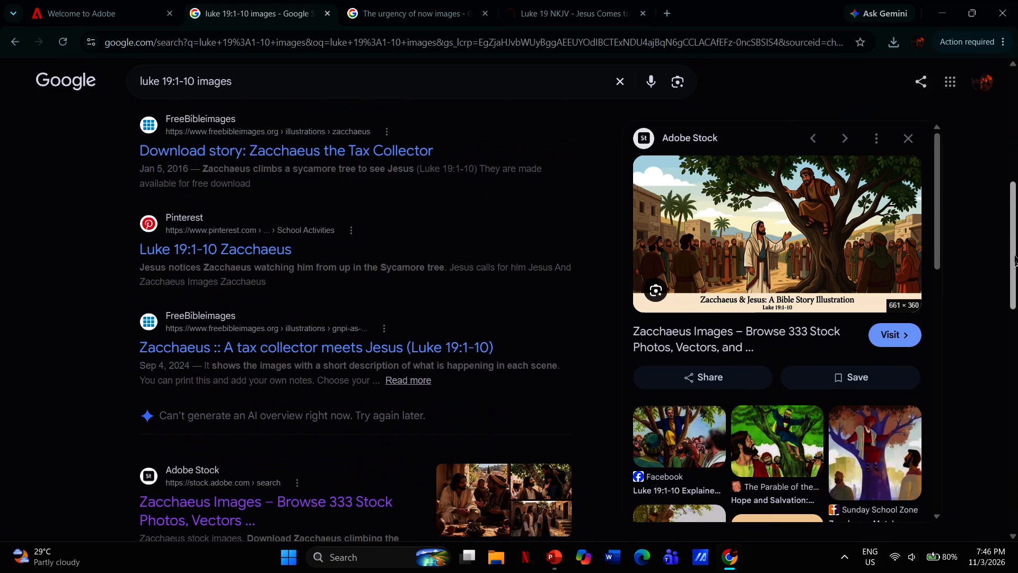
{"action": "left_click_drag", "start_coordinate": [1014, 254], "coordinate": [1012, 159]}
{"action": "left_click", "coordinate": [1012, 152]}
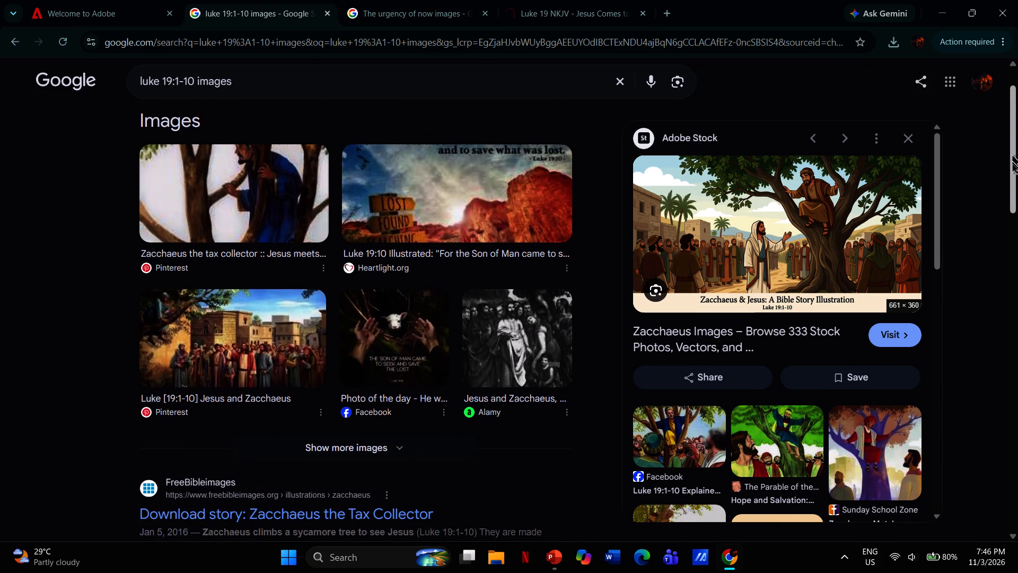
{"action": "left_click_drag", "start_coordinate": [1013, 192], "coordinate": [994, 126]}
{"action": "left_click", "coordinate": [217, 134]}
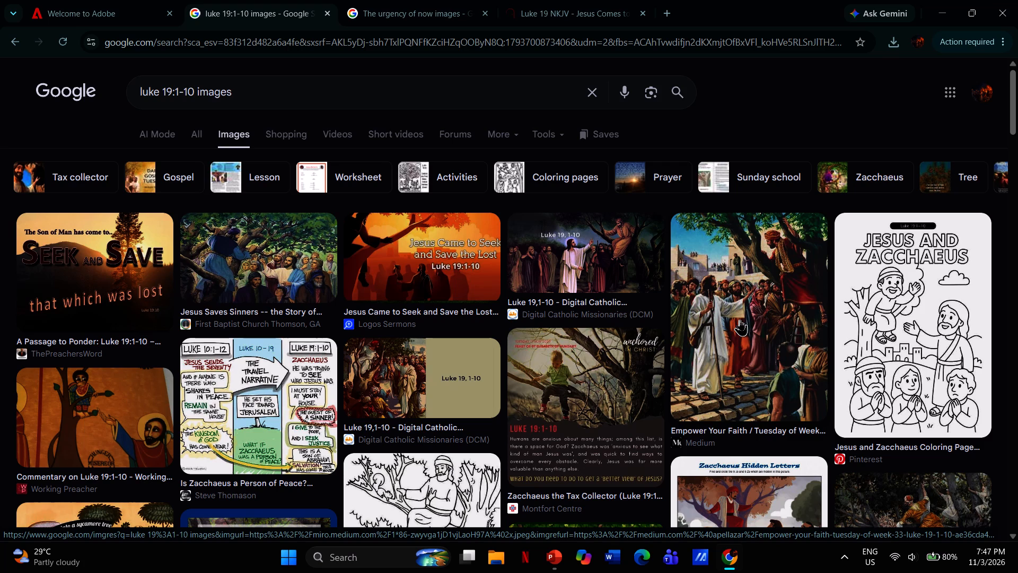
{"action": "left_click", "coordinate": [740, 319]}
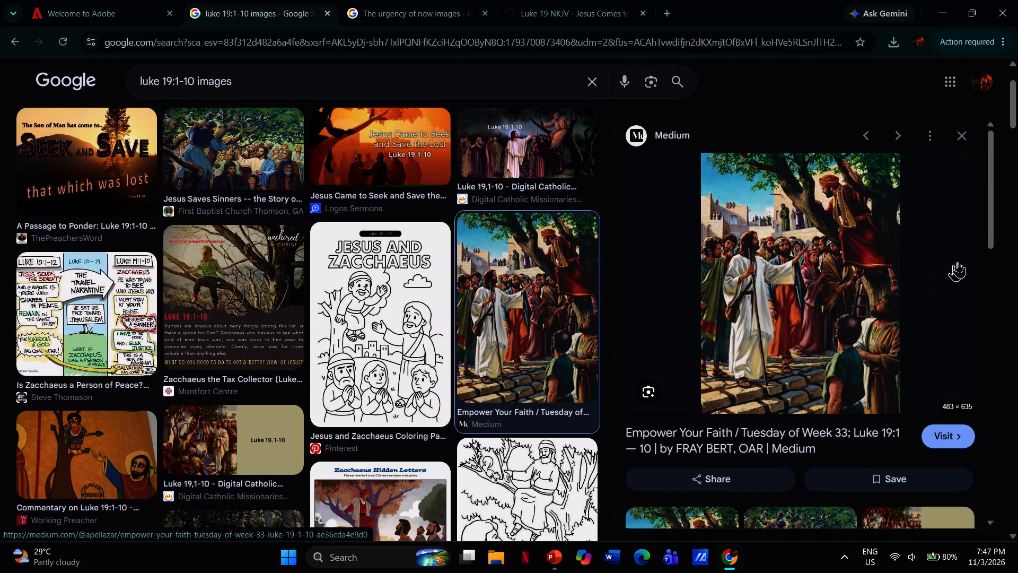
{"action": "left_click_drag", "start_coordinate": [990, 218], "coordinate": [990, 309]}
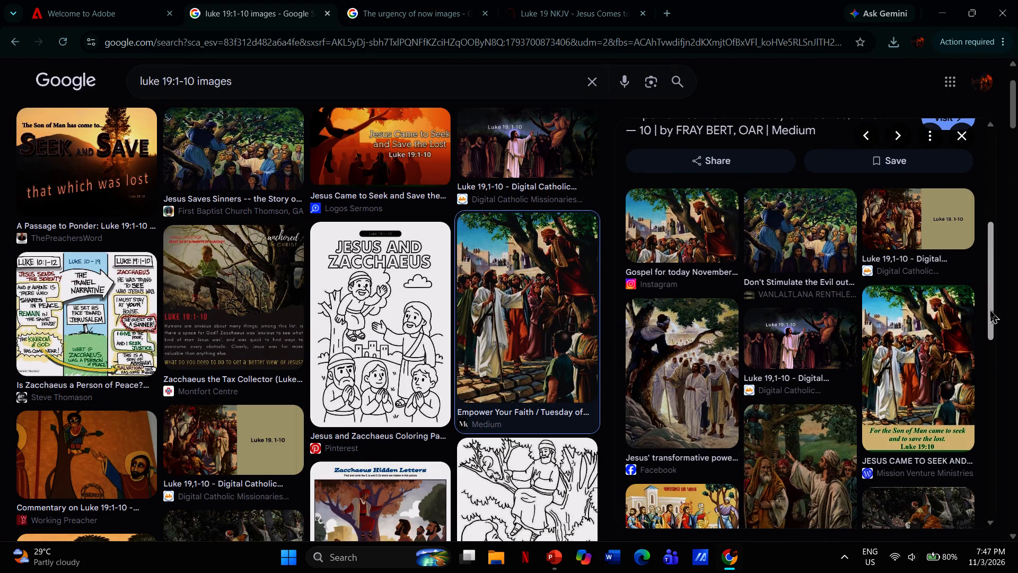
{"action": "left_click_drag", "start_coordinate": [990, 309], "coordinate": [970, 212]}
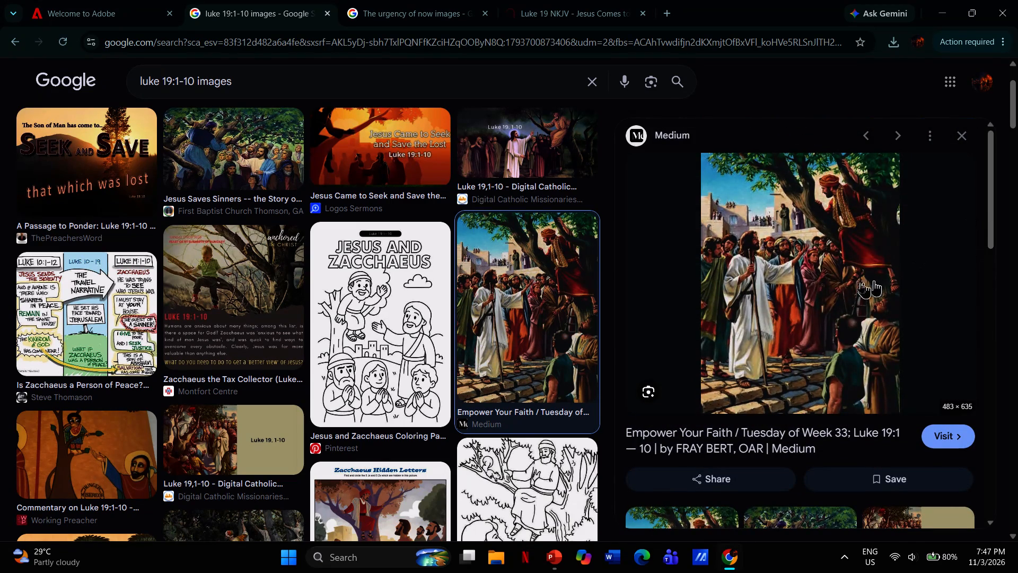
Save the previewed Zacchaeus painting as a JPG in the Pictures > bio > "four fruits" folder, keeping the suggested file name.
{"action": "right_click", "coordinate": [776, 283]}
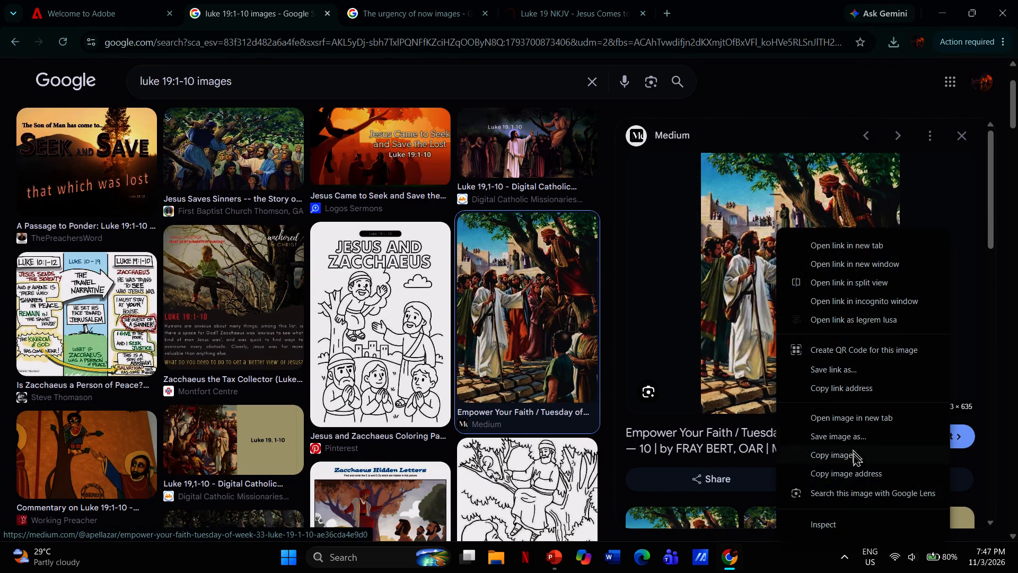
{"action": "left_click", "coordinate": [837, 433]}
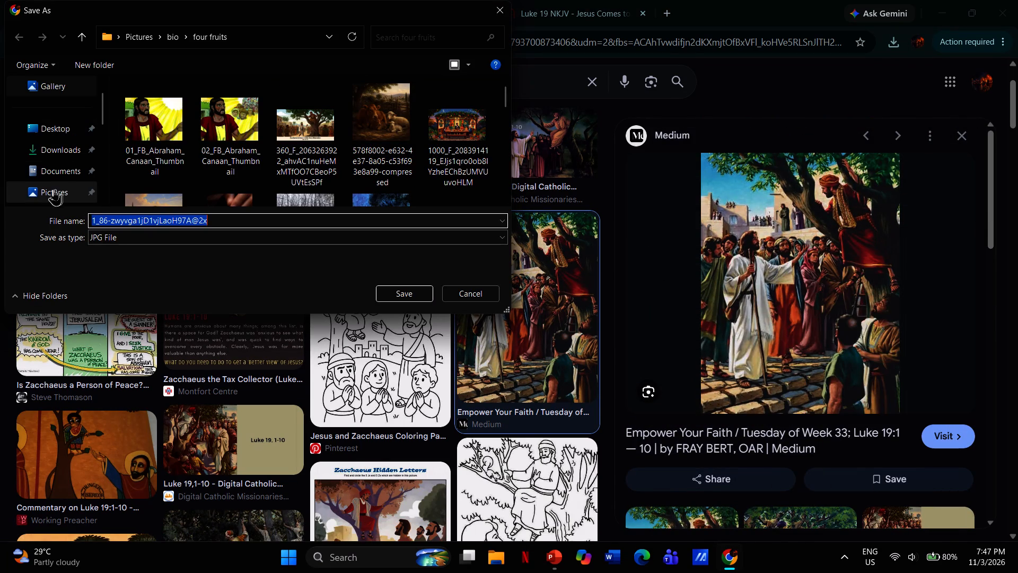
{"action": "left_click", "coordinate": [54, 189]}
{"action": "double_click", "coordinate": [176, 125]}
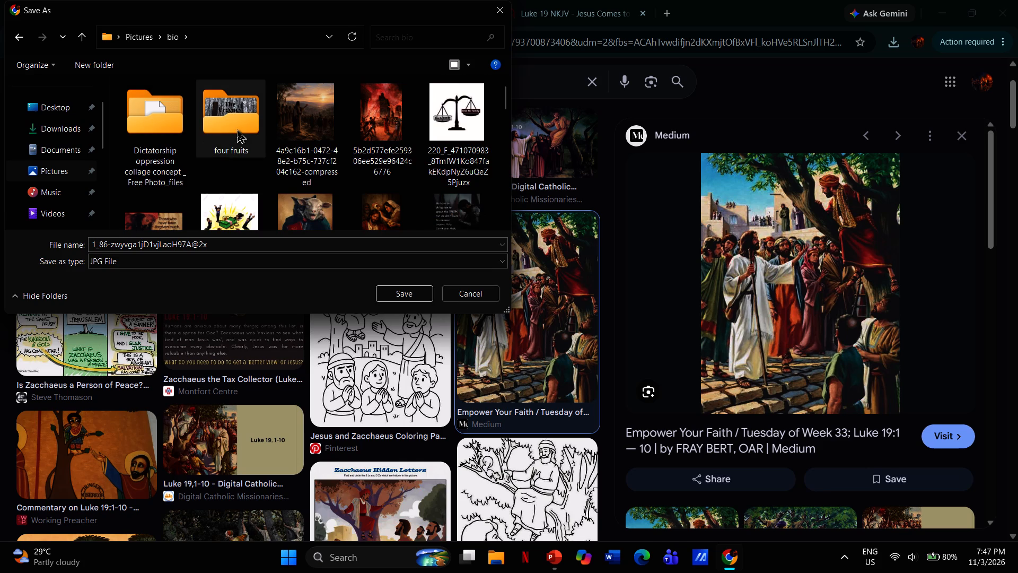
{"action": "double_click", "coordinate": [237, 127]}
{"action": "left_click", "coordinate": [405, 301]}
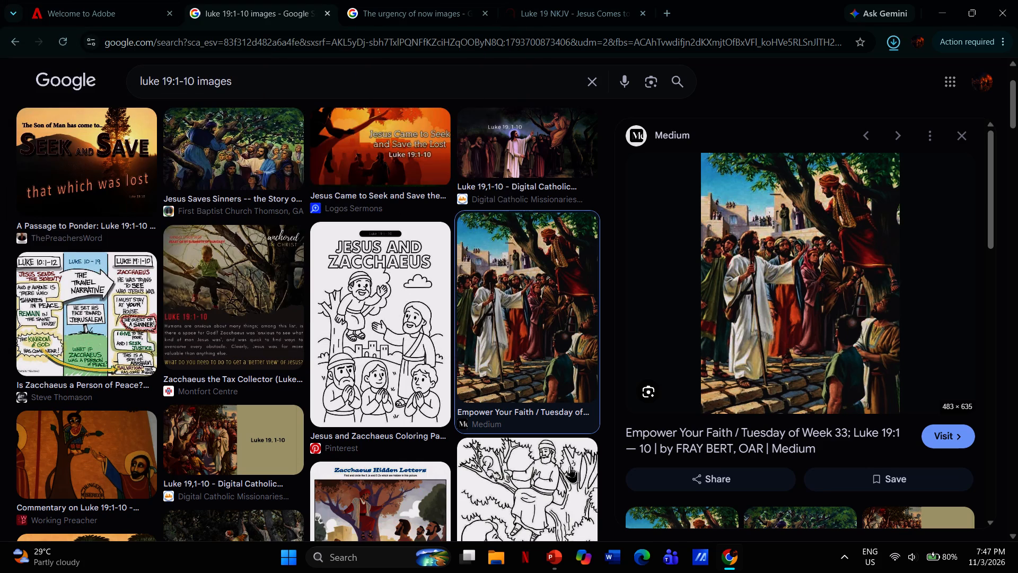
Open the newly saved Zacchaeus painting from the browser's recent download history.
{"action": "left_click", "coordinate": [897, 46]}
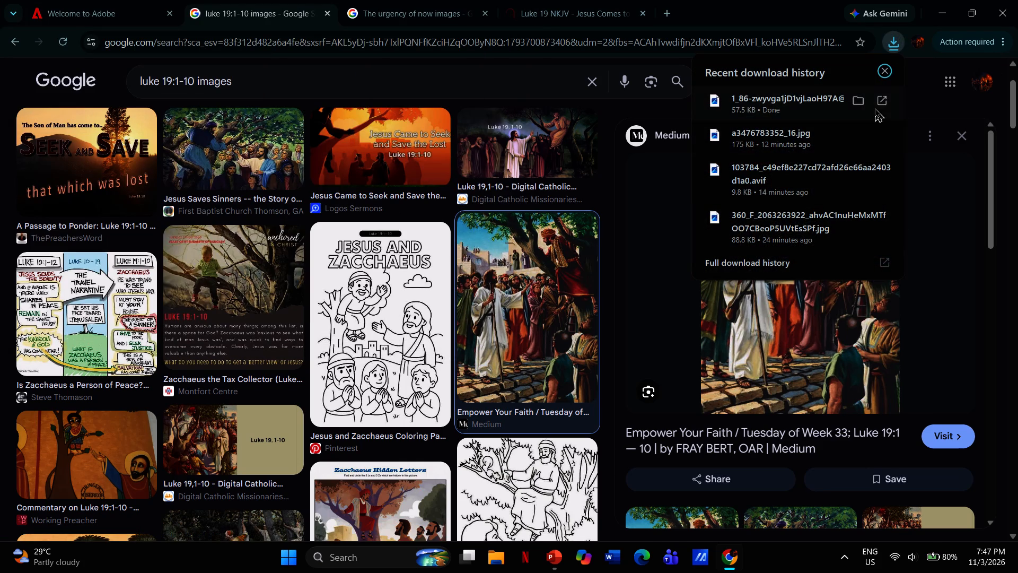
{"action": "left_click", "coordinate": [883, 102]}
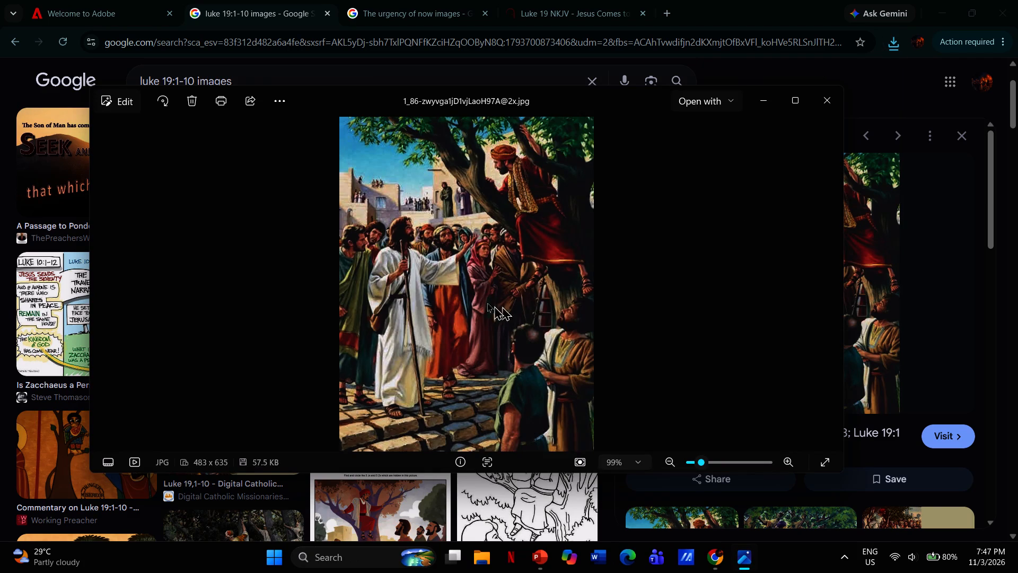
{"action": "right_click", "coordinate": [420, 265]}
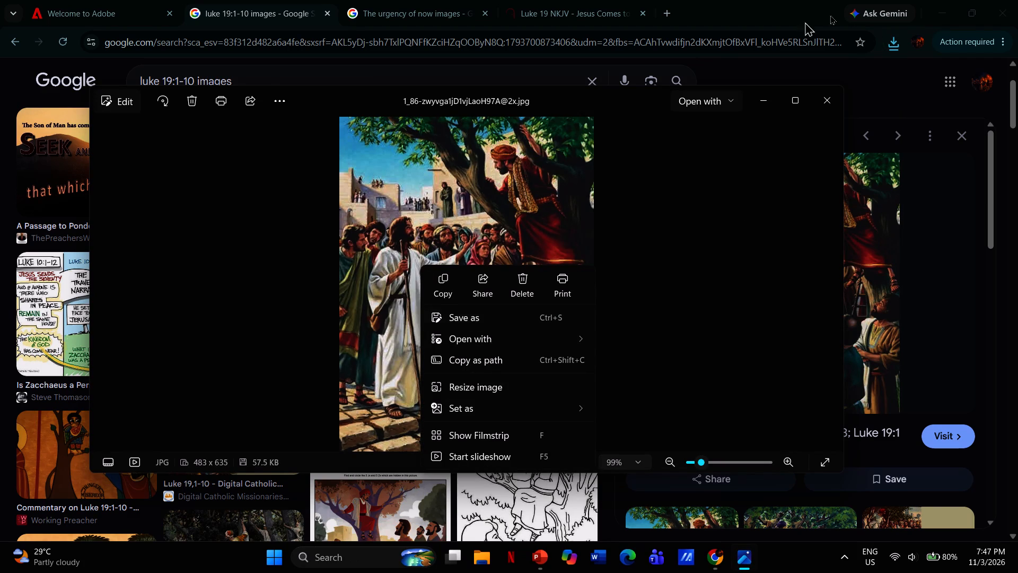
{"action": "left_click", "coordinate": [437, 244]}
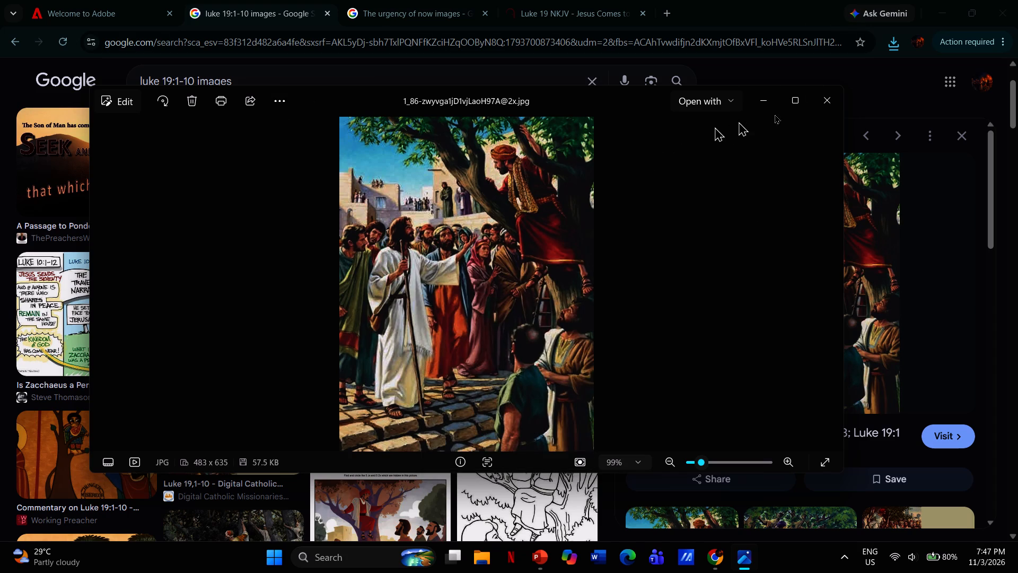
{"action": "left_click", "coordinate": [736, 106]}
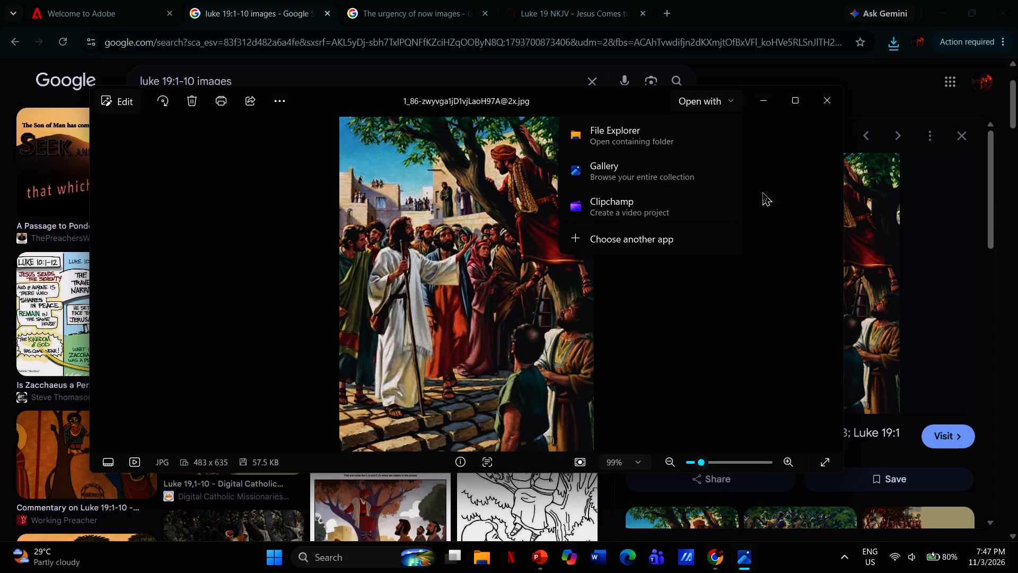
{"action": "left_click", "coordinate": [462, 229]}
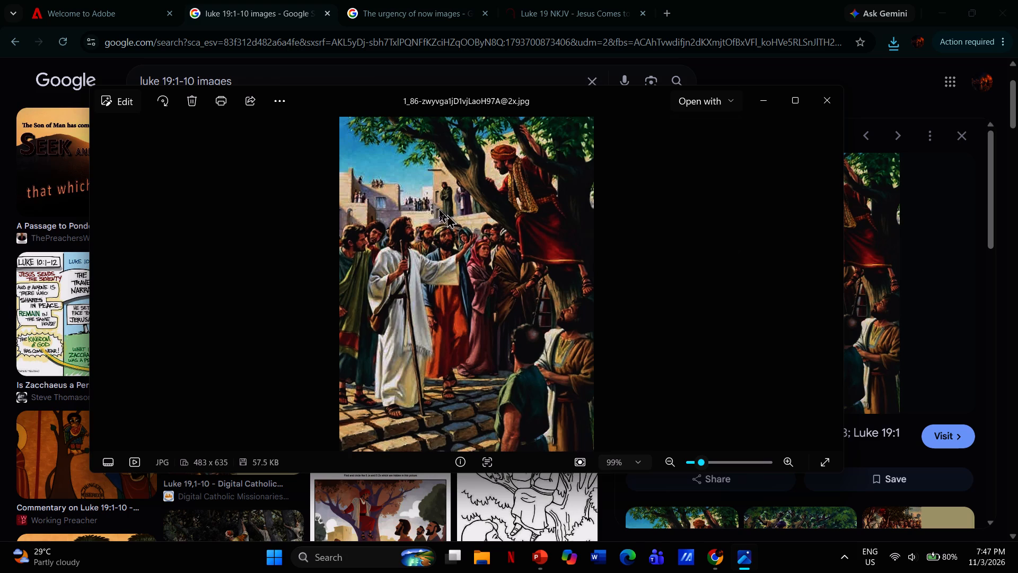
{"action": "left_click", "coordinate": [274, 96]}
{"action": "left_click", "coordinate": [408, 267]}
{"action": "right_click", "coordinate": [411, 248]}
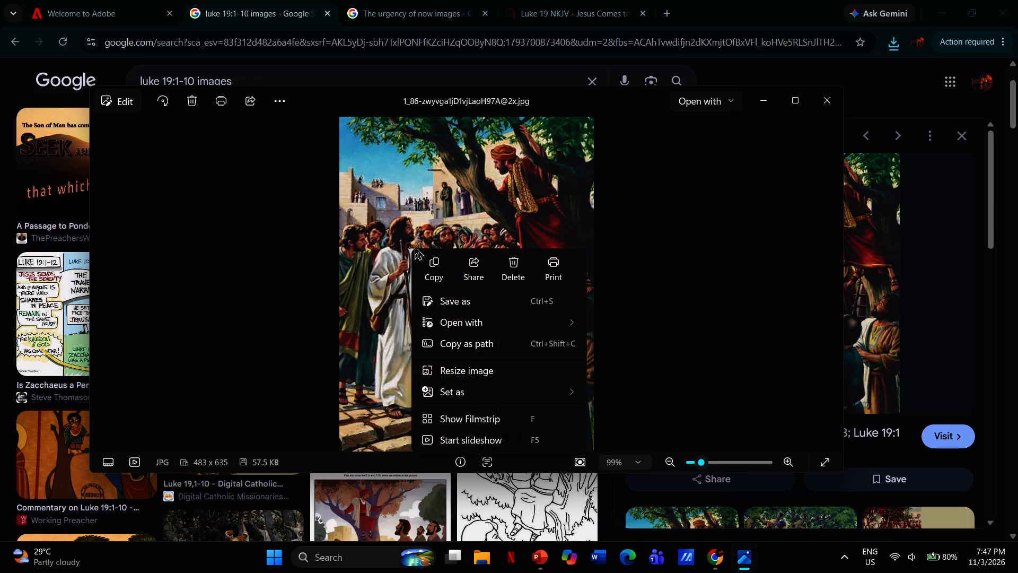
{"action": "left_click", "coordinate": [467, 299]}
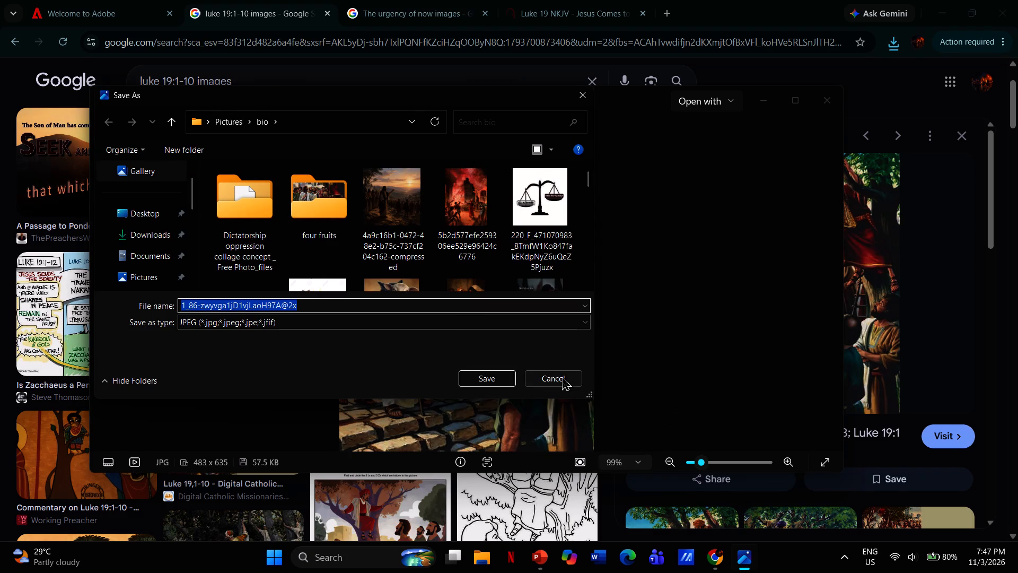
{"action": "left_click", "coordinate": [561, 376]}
Switch to PowerPoint and insert the Zacchaeus painting 1_86-zwyvga1jD1vjLaoH97A@2x from Pictures > bio > "four fruits" onto slide 3.
{"action": "left_click", "coordinate": [540, 566]}
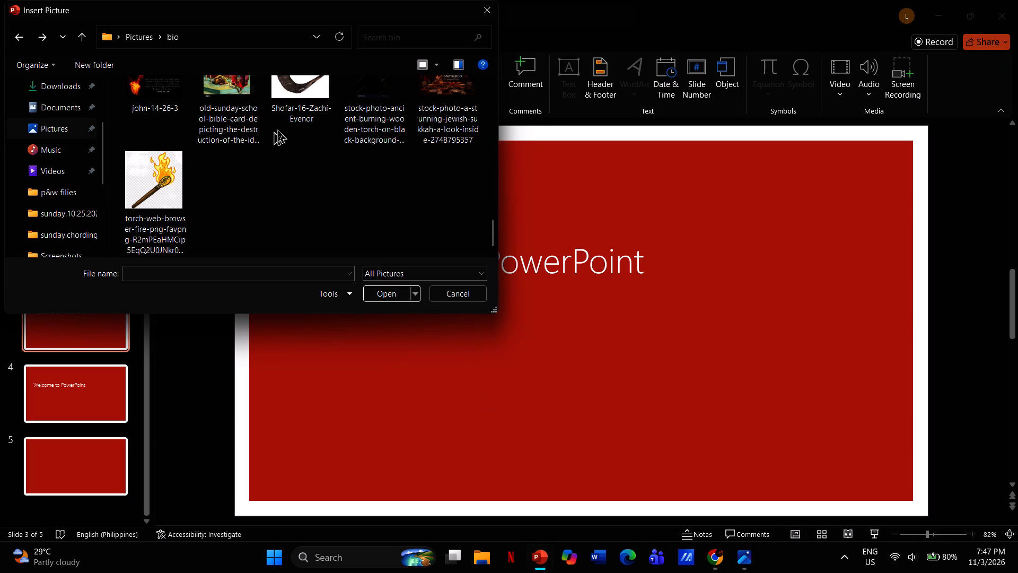
{"action": "left_click", "coordinate": [66, 126]}
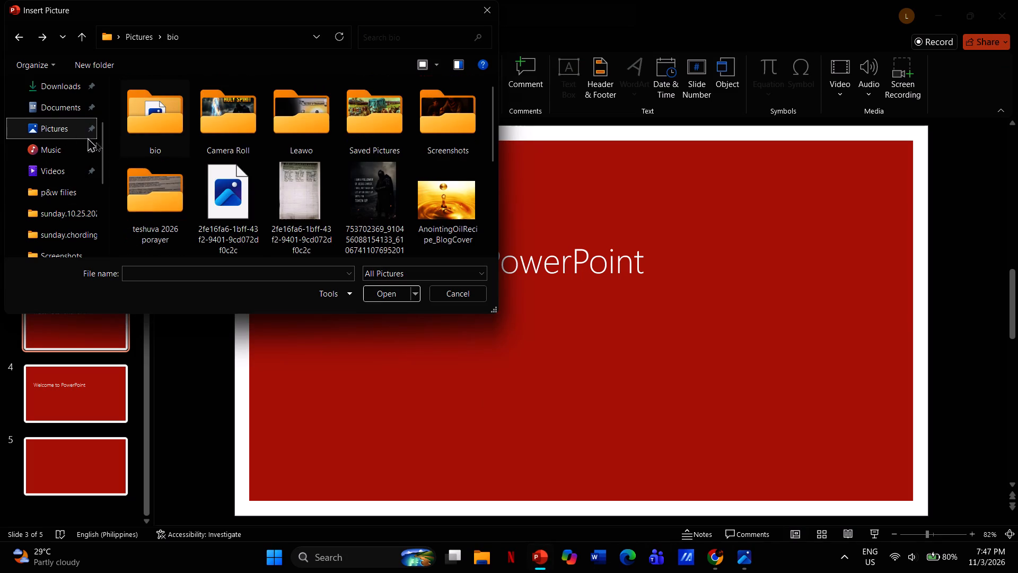
{"action": "double_click", "coordinate": [159, 119]}
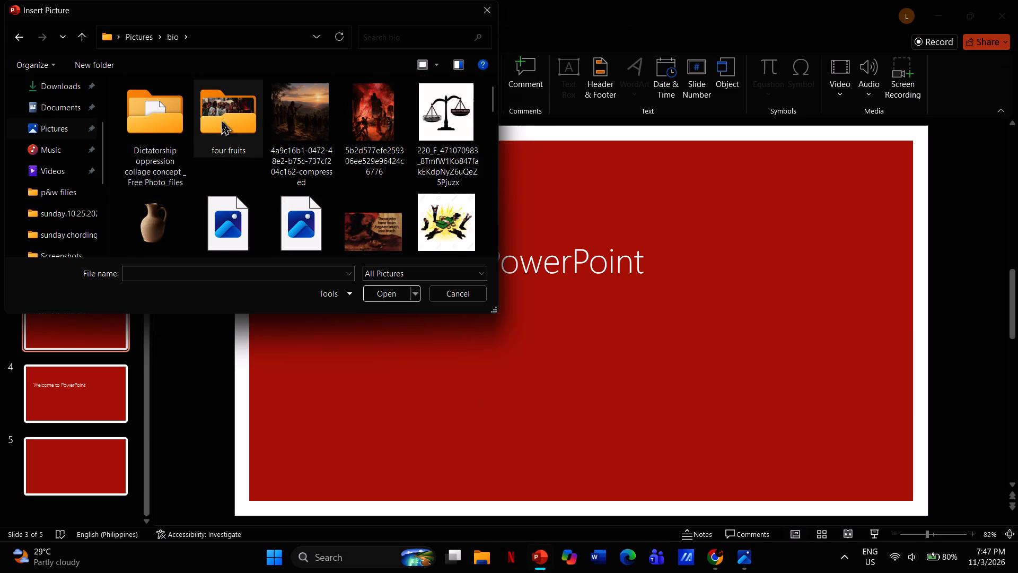
{"action": "double_click", "coordinate": [224, 114]}
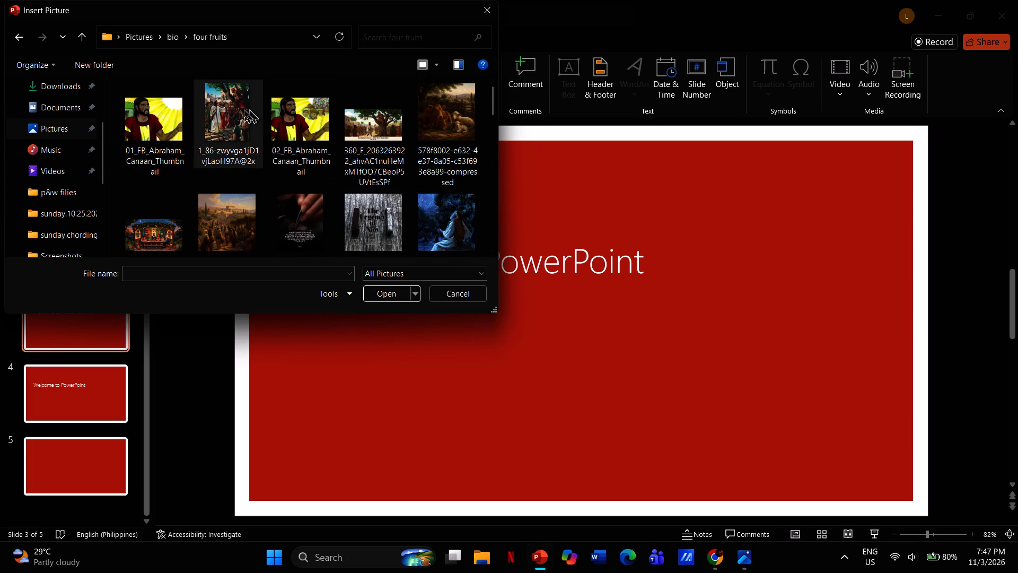
{"action": "double_click", "coordinate": [237, 112]}
Open the "Welcome to PowerPoint" title text on slide 3 for editing.
{"action": "left_click", "coordinate": [363, 259]}
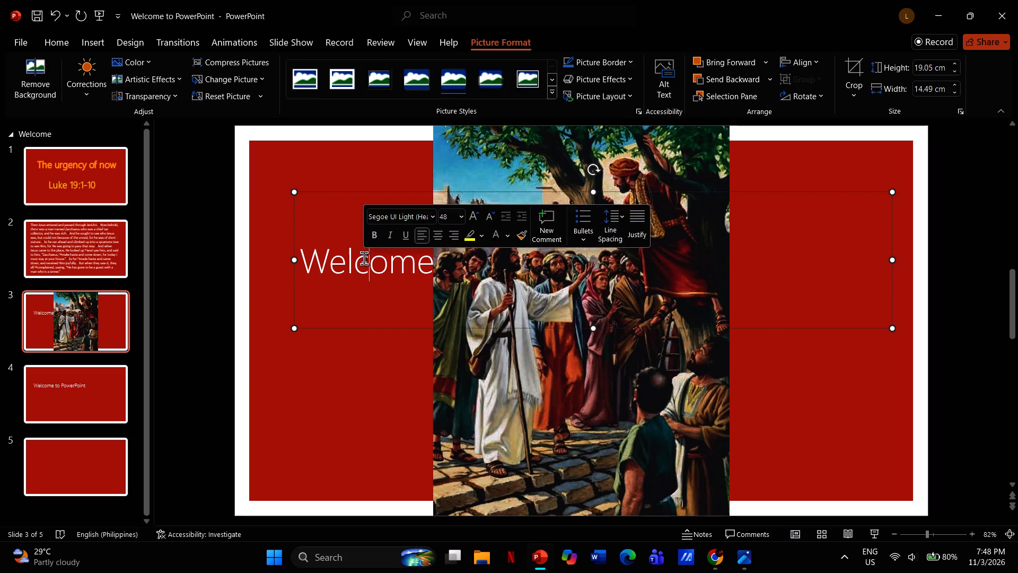
Delete the "Welcome to PowerPoint" title text and its empty title placeholder from slide 3 in PowerPoint.
{"action": "left_click", "coordinate": [354, 192]}
{"action": "key", "text": "Delete"}
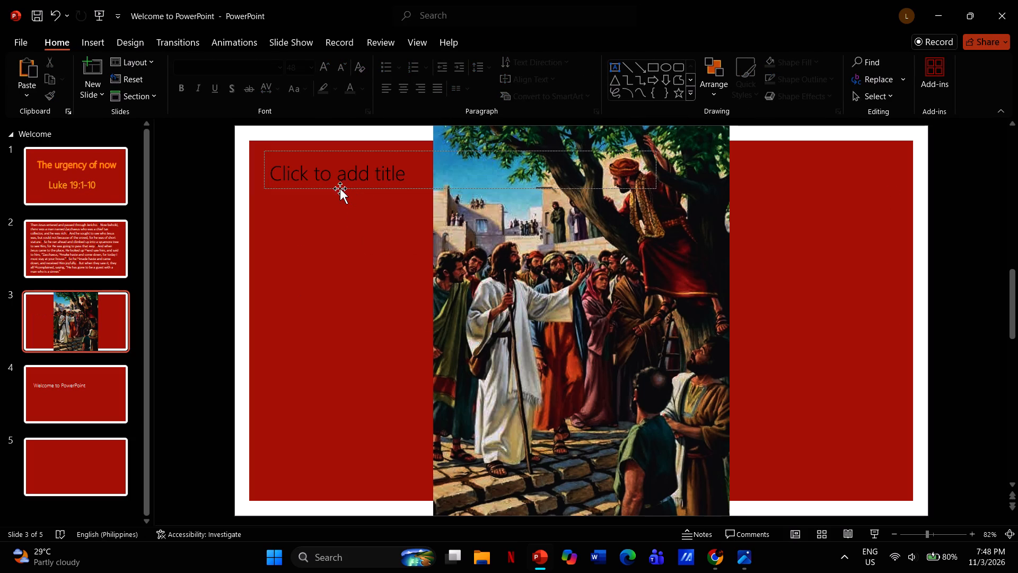
{"action": "left_click", "coordinate": [361, 152]}
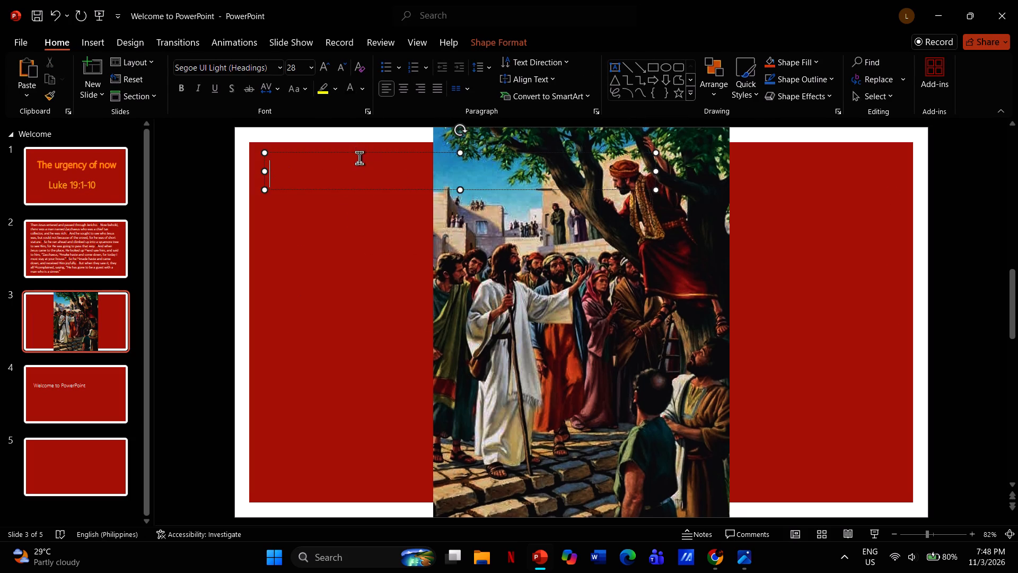
{"action": "left_click", "coordinate": [362, 152]}
{"action": "key", "text": "Delete"}
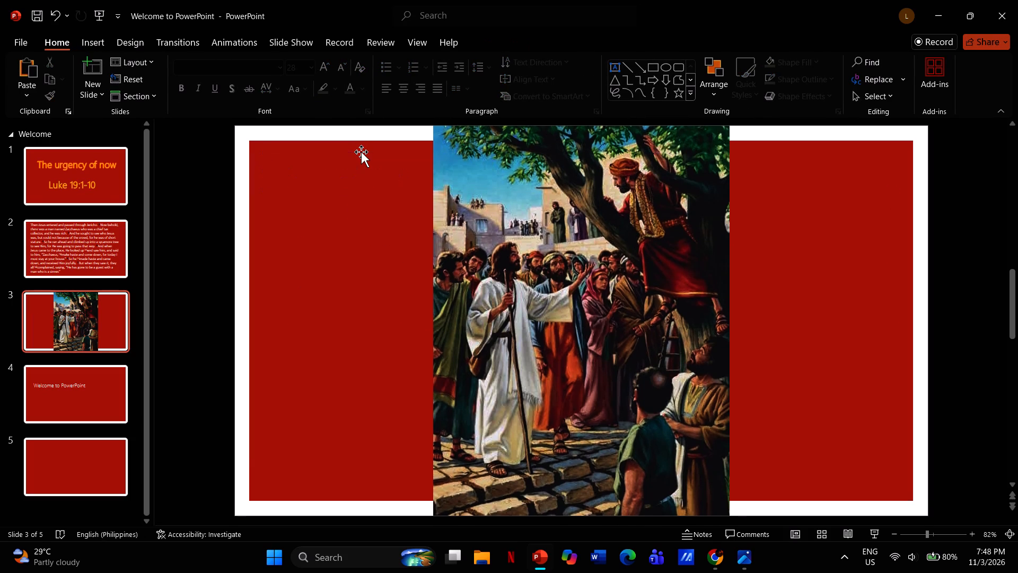
Approve the suggested alt text for the Zacchaeus painting on slide 3.
{"action": "left_click", "coordinate": [599, 320]}
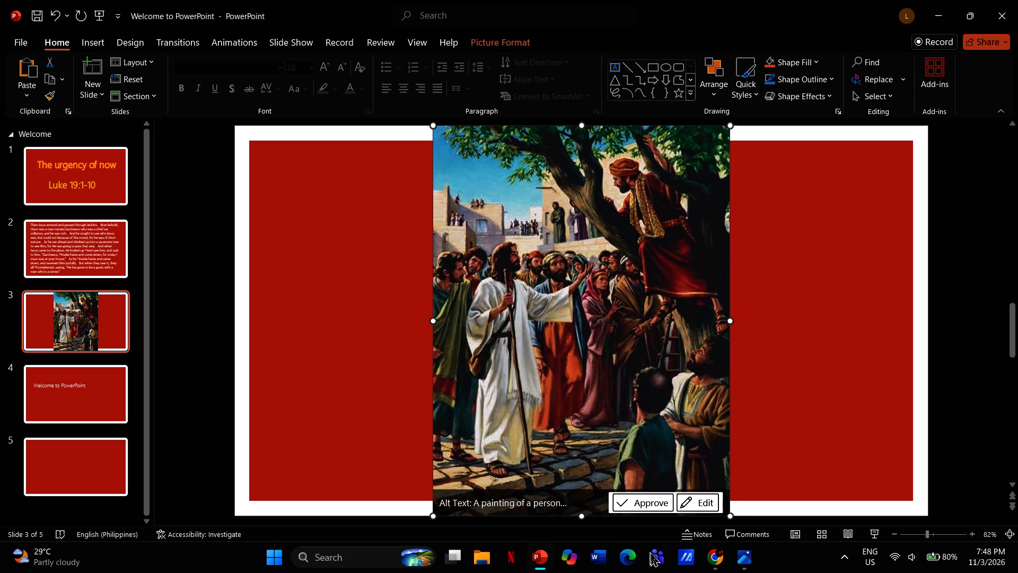
{"action": "left_click", "coordinate": [649, 505]}
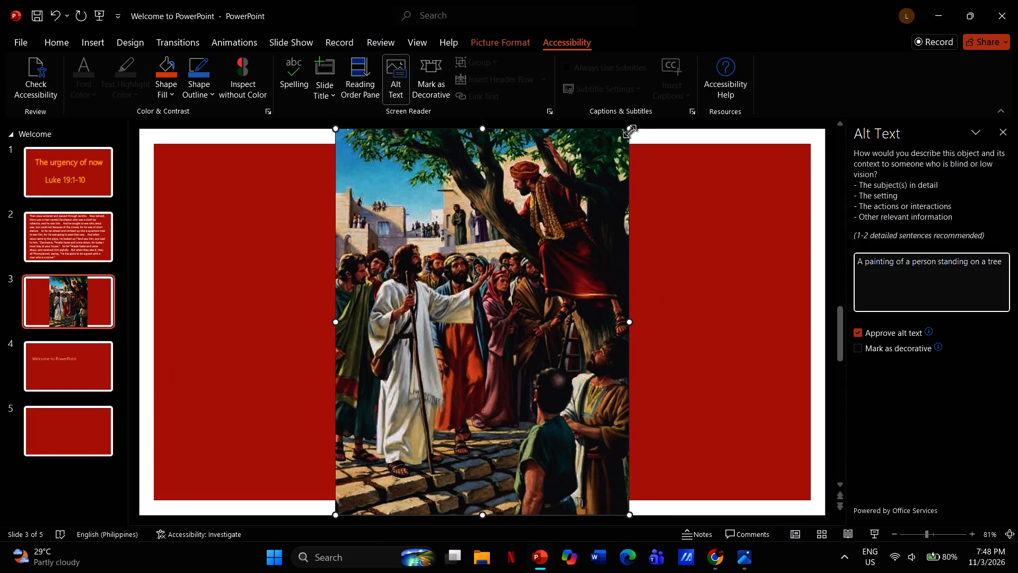
Shrink the painting on slide 3 proportionally from its corners so it fits the height of the red area inside the white border.
{"action": "left_click_drag", "start_coordinate": [628, 129], "coordinate": [606, 144]}
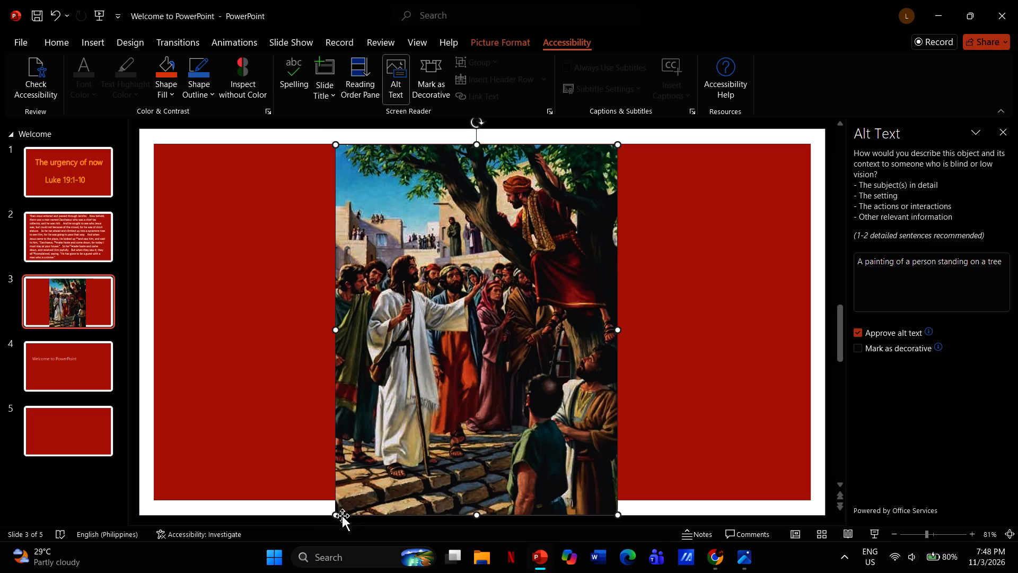
{"action": "left_click_drag", "start_coordinate": [335, 513], "coordinate": [352, 475]}
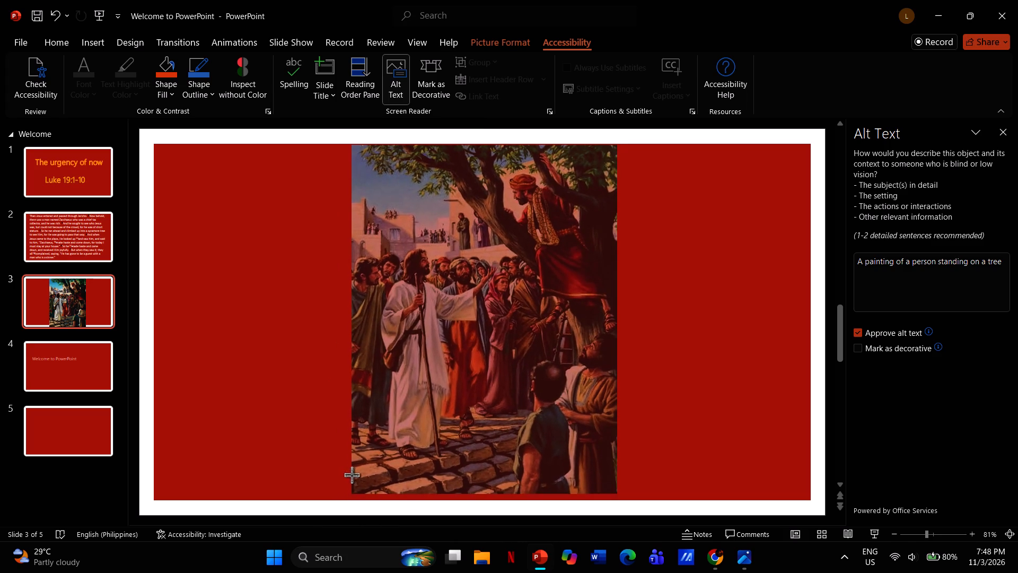
{"action": "left_click_drag", "start_coordinate": [352, 475], "coordinate": [348, 491]}
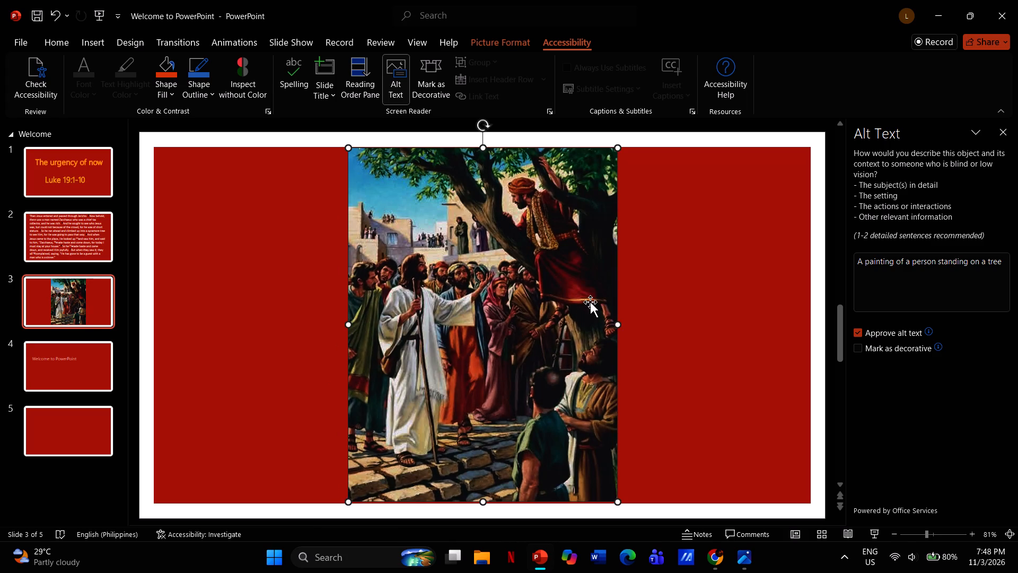
Shrink the Zacchaeus painting on slide 3 proportionally and reposition it near the slide's centre, just below the top border.
{"action": "left_click", "coordinate": [523, 315]}
{"action": "left_click_drag", "start_coordinate": [617, 149], "coordinate": [592, 183]}
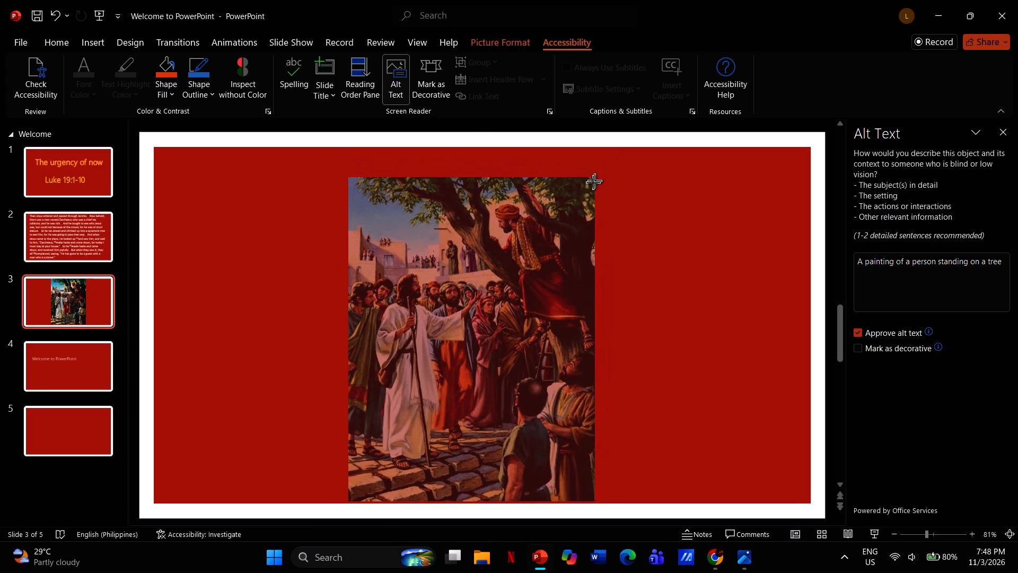
{"action": "left_click_drag", "start_coordinate": [592, 183], "coordinate": [569, 213]}
{"action": "left_click_drag", "start_coordinate": [450, 336], "coordinate": [471, 300]}
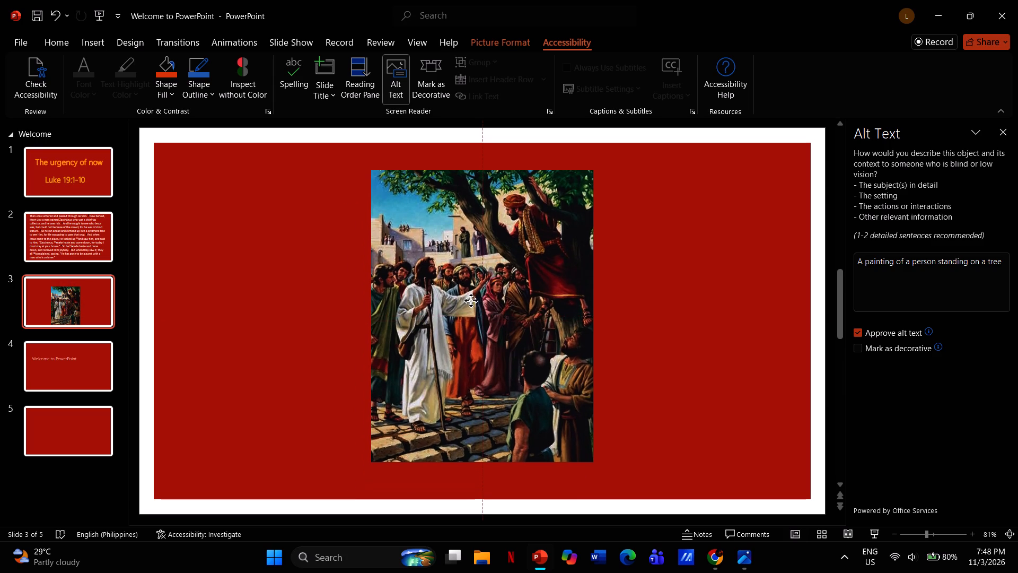
{"action": "left_click_drag", "start_coordinate": [471, 300], "coordinate": [480, 295]}
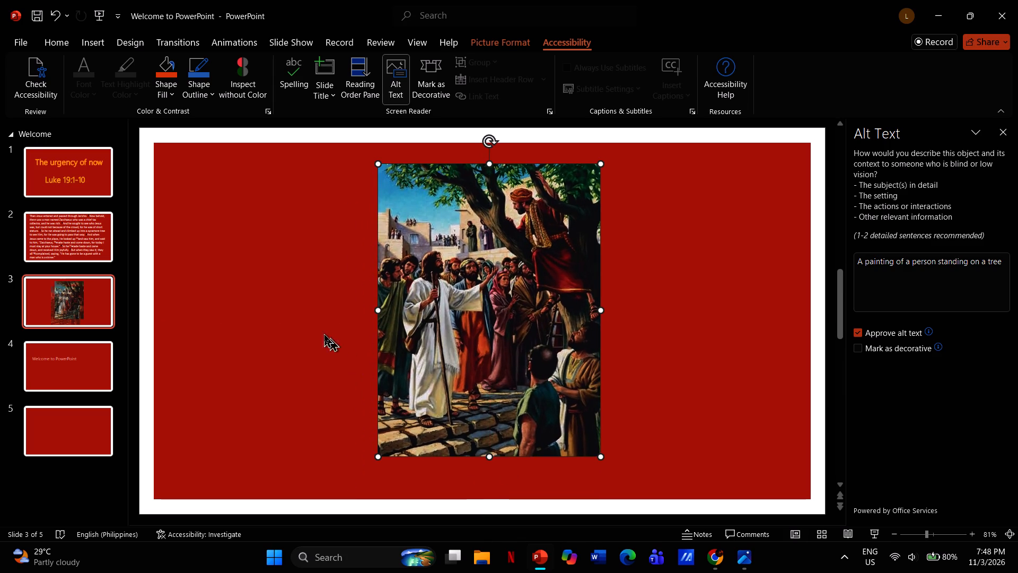
Copy verses 1-4, from "Then Jesus entered" to "pass that way.", from slide 2 and paste them on slide 3 using the destination theme.
{"action": "left_click", "coordinate": [83, 246]}
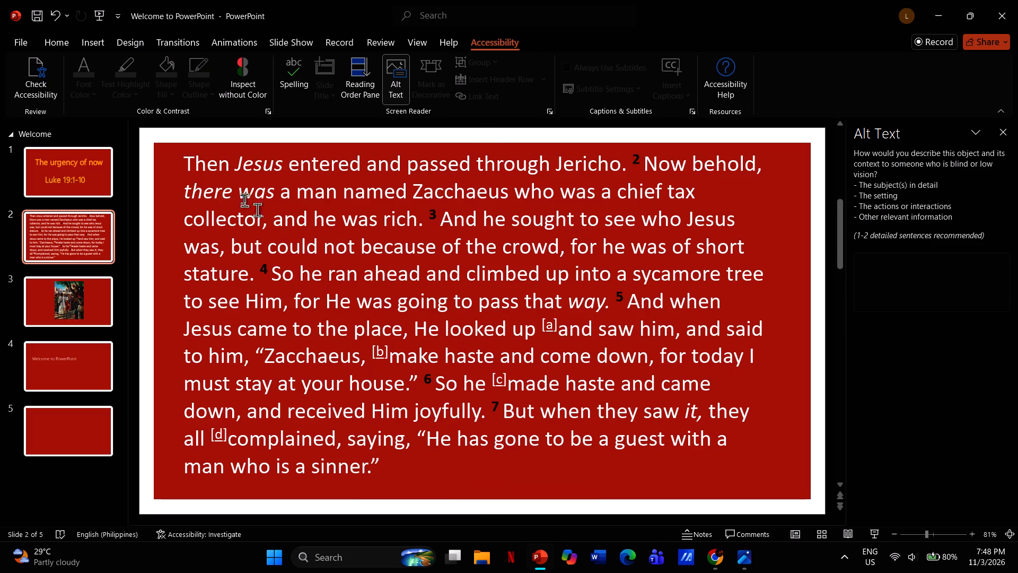
{"action": "left_click_drag", "start_coordinate": [187, 159], "coordinate": [193, 163]}
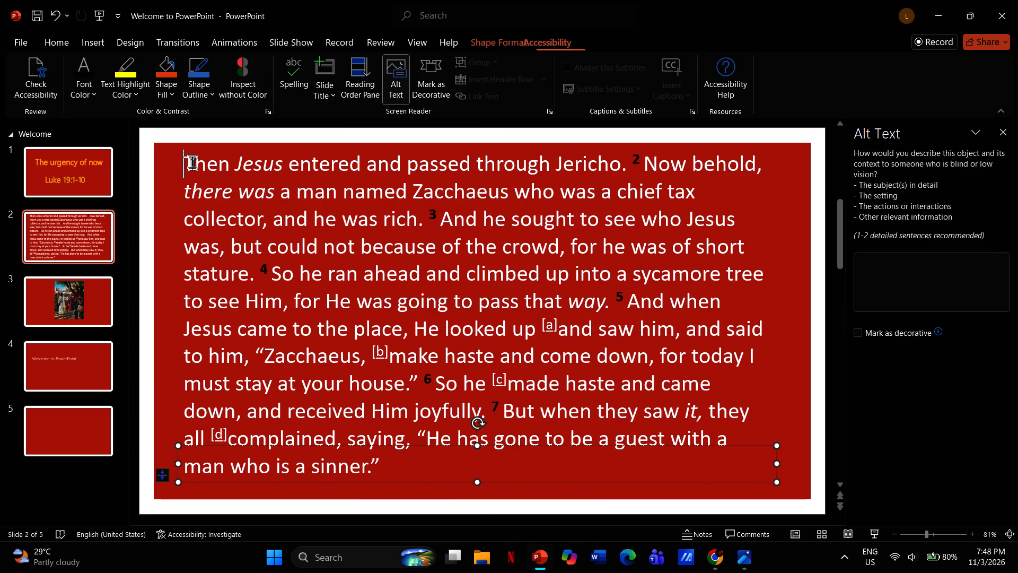
{"action": "left_click_drag", "start_coordinate": [193, 163], "coordinate": [600, 295]}
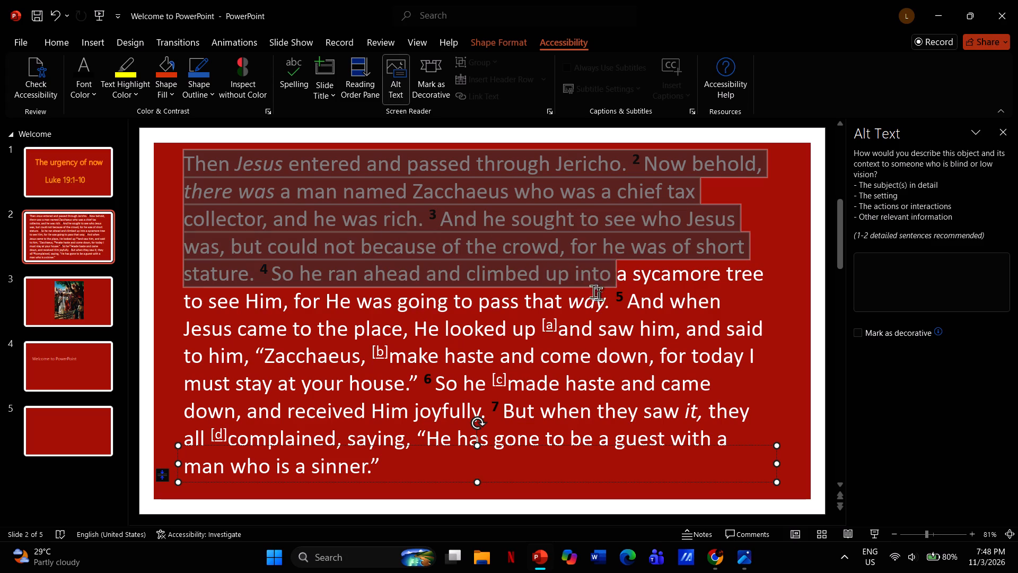
{"action": "left_click_drag", "start_coordinate": [600, 295], "coordinate": [610, 303]}
{"action": "right_click", "coordinate": [430, 250]}
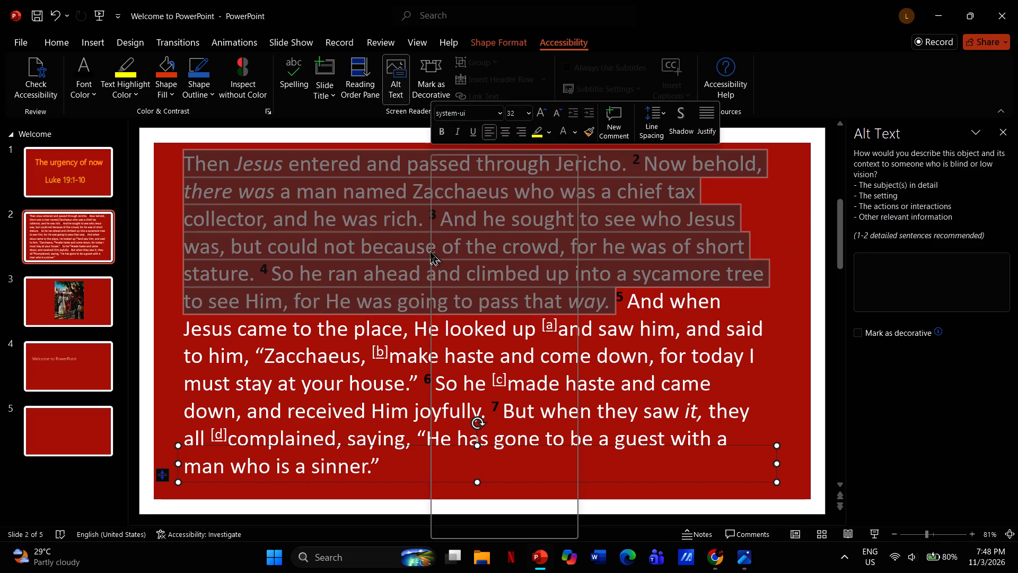
{"action": "left_click", "coordinate": [472, 207]}
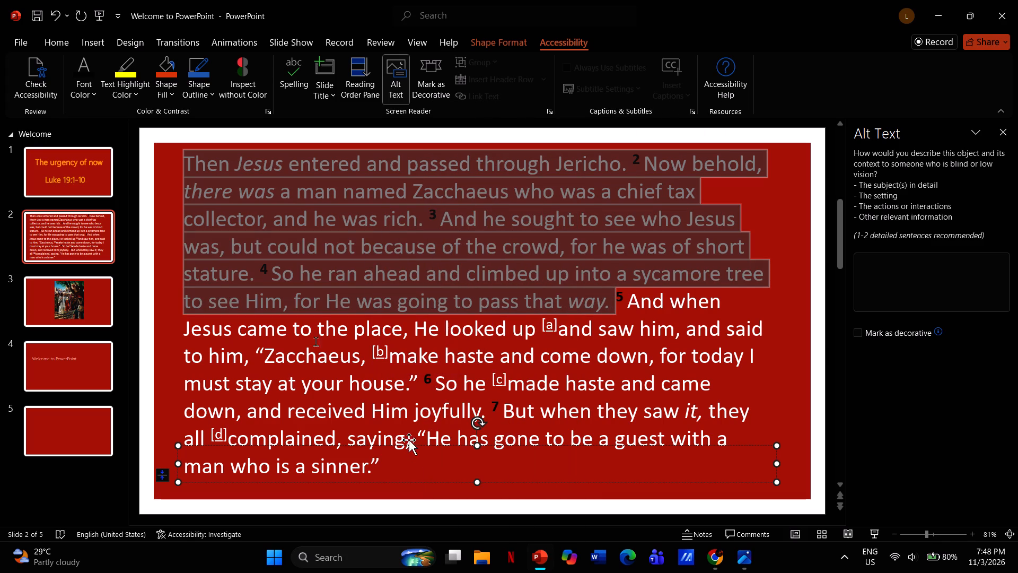
{"action": "left_click", "coordinate": [85, 295]}
{"action": "right_click", "coordinate": [199, 215]}
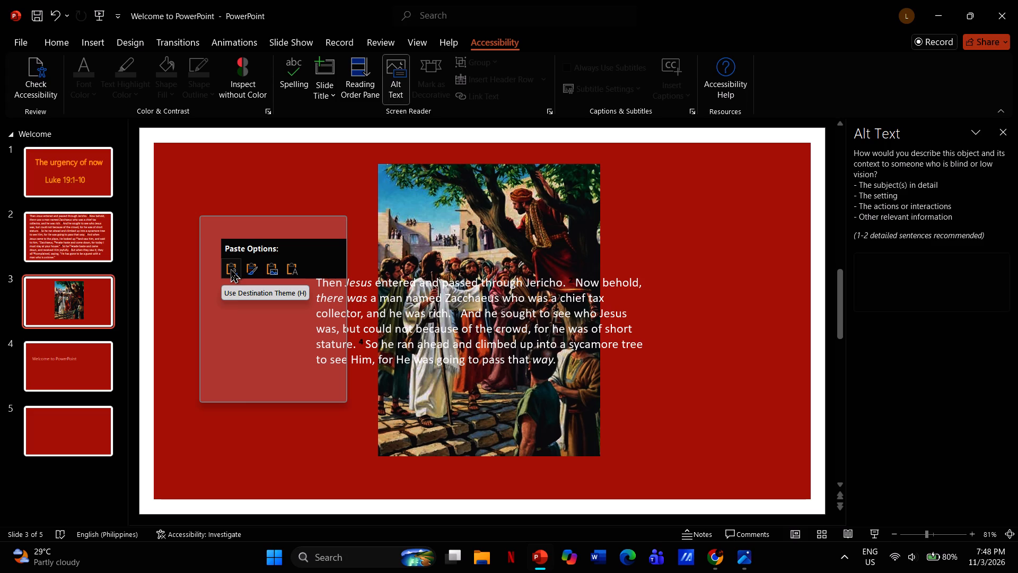
{"action": "left_click", "coordinate": [231, 268]}
Narrow the pasted verse text box and move it into the red area's top-left corner, beside the painting.
{"action": "left_click", "coordinate": [409, 312]}
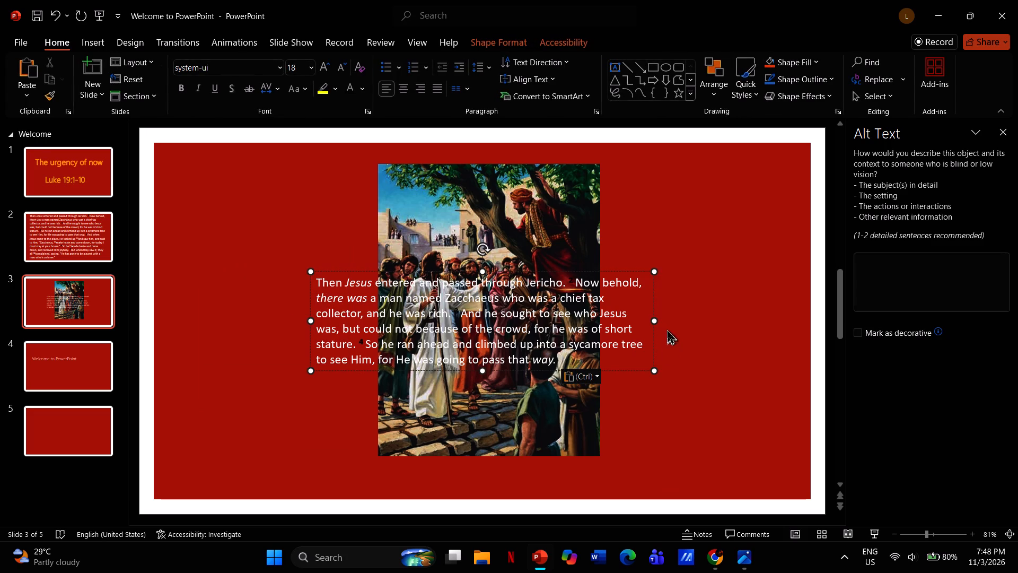
{"action": "left_click_drag", "start_coordinate": [654, 319], "coordinate": [491, 334]}
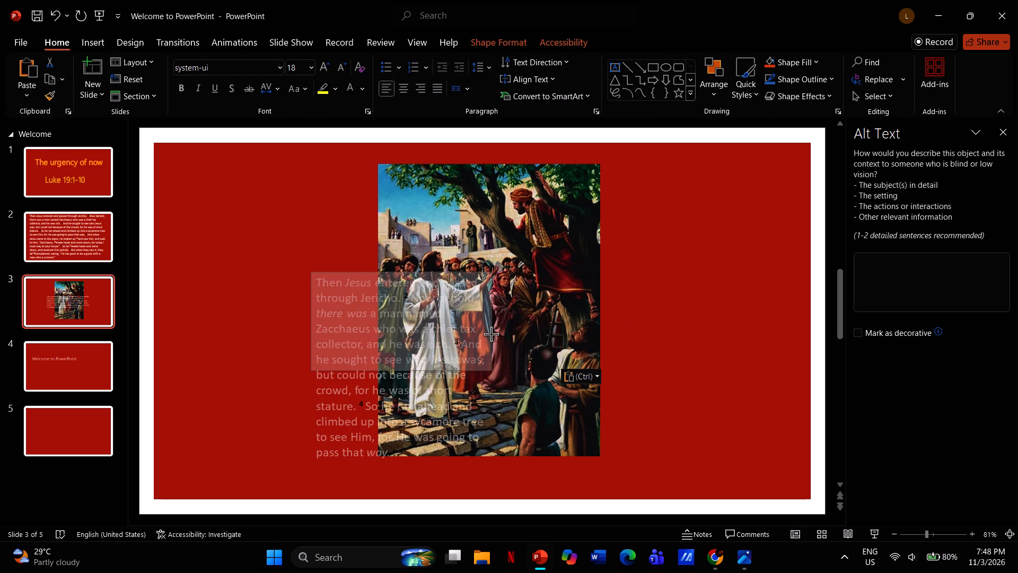
{"action": "left_click_drag", "start_coordinate": [491, 334], "coordinate": [501, 335]}
{"action": "left_click_drag", "start_coordinate": [425, 272], "coordinate": [303, 180]}
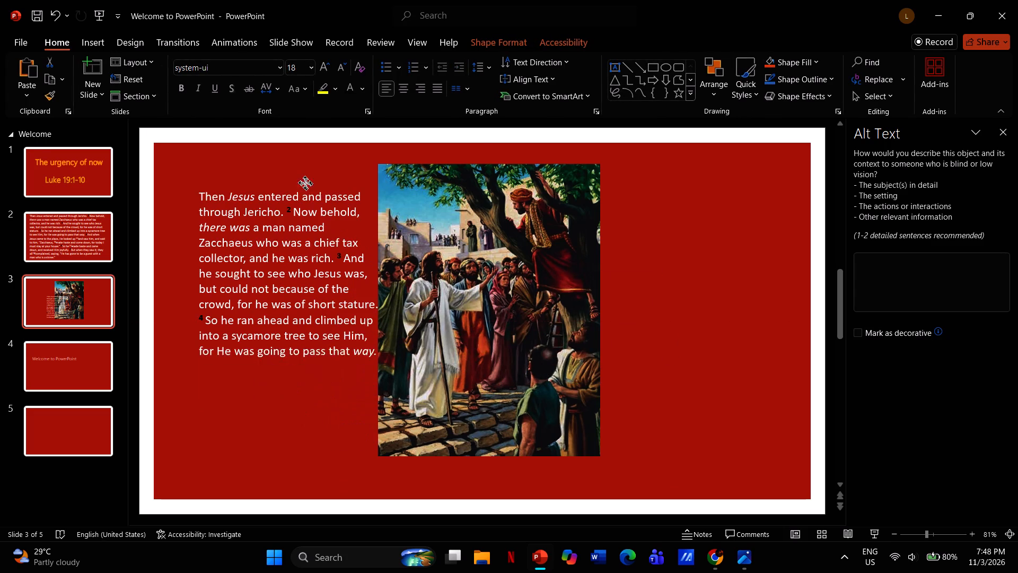
{"action": "left_click_drag", "start_coordinate": [303, 180], "coordinate": [285, 162]}
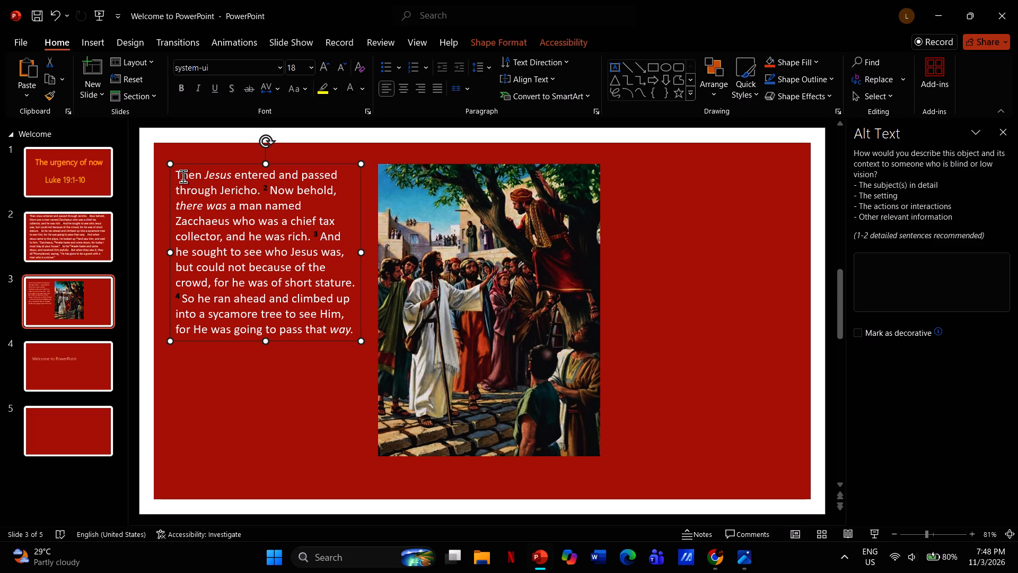
{"action": "left_click_drag", "start_coordinate": [281, 164], "coordinate": [269, 147]}
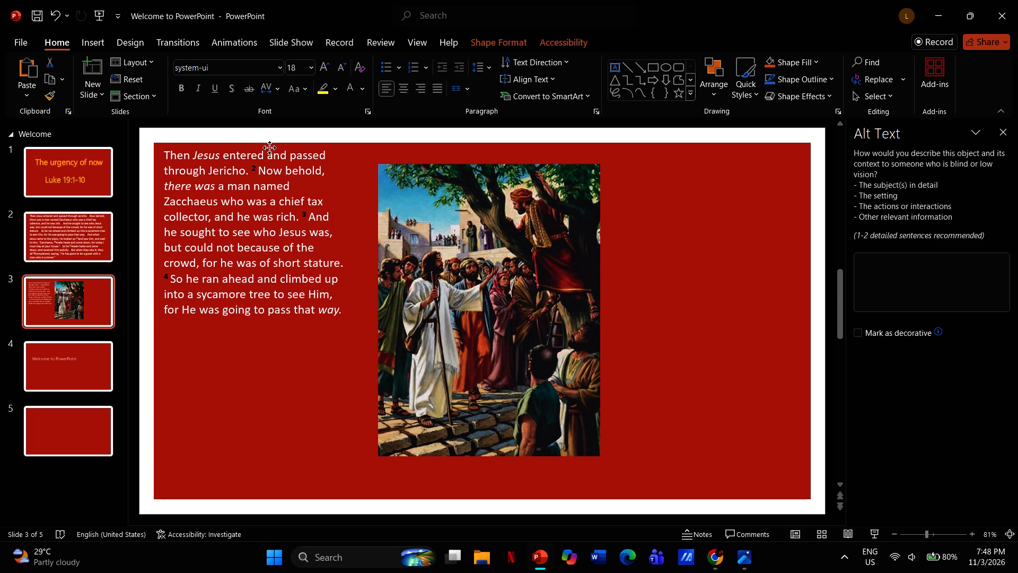
{"action": "left_click_drag", "start_coordinate": [269, 147], "coordinate": [271, 147]}
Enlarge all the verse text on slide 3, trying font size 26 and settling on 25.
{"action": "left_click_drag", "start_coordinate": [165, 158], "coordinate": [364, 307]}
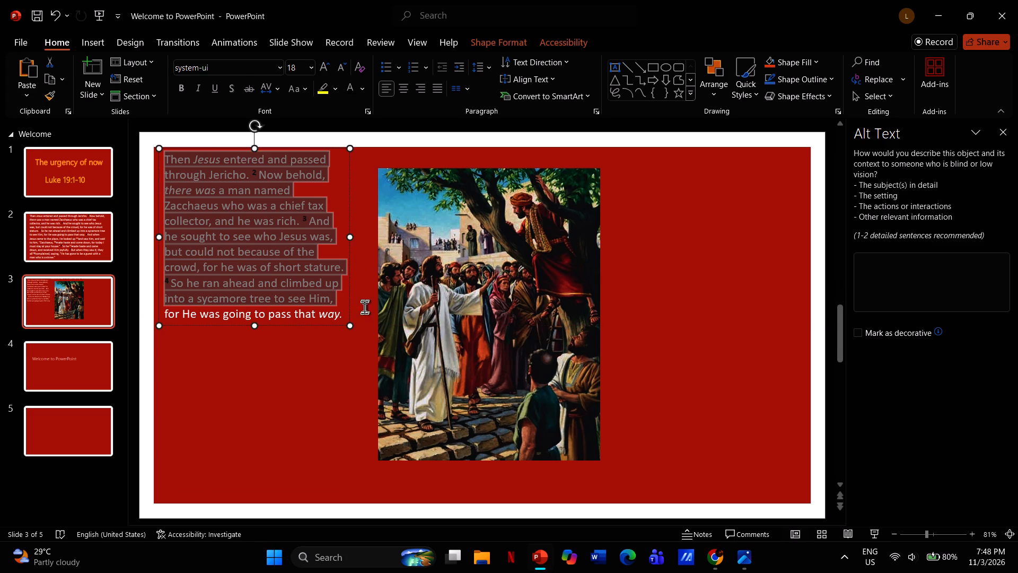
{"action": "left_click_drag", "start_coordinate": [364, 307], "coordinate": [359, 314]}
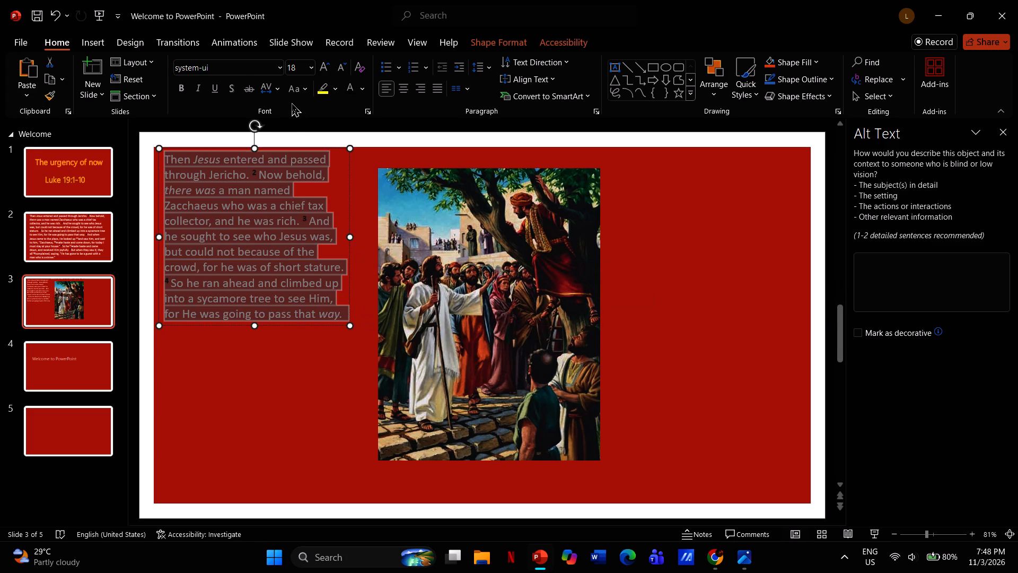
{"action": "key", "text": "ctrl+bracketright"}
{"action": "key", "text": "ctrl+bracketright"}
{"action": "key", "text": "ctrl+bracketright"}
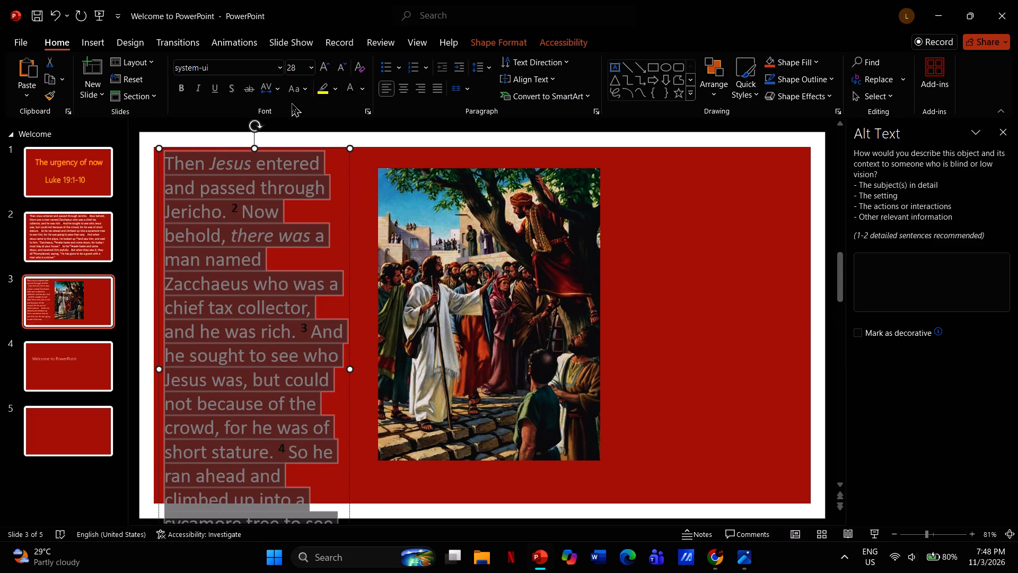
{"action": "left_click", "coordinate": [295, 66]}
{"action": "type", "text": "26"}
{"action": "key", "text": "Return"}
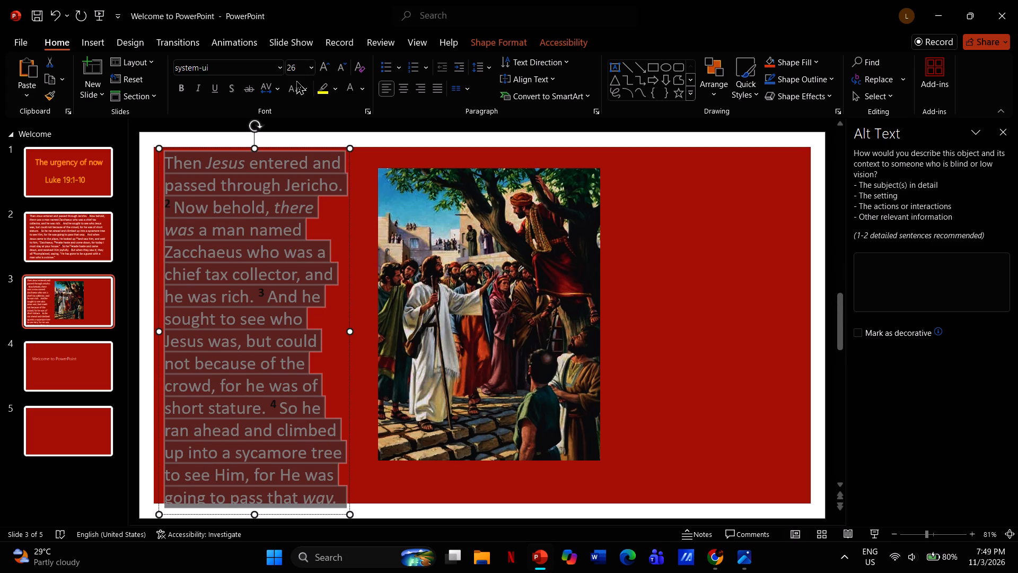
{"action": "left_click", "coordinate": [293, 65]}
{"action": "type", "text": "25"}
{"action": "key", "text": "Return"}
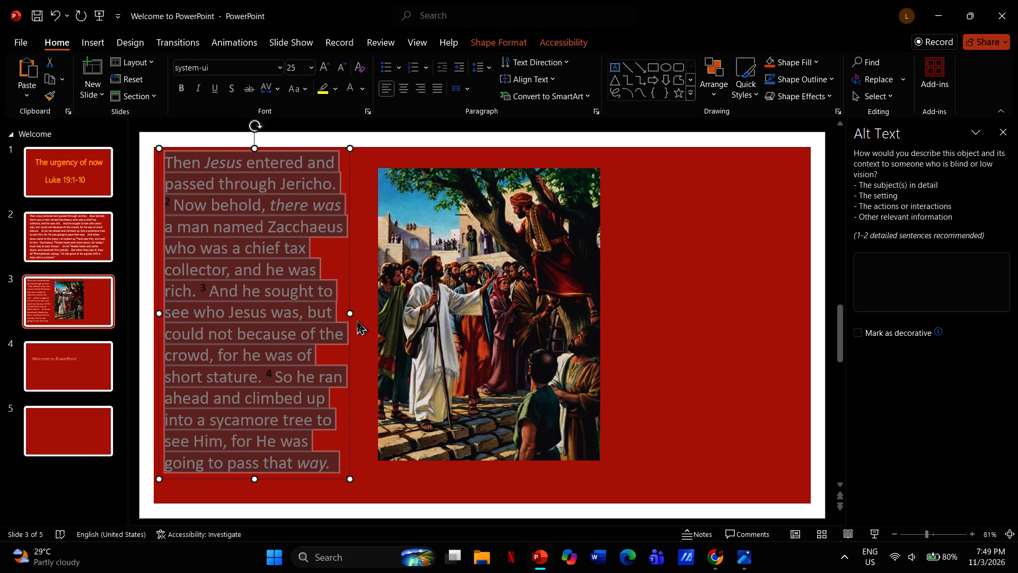
Widen the verse text box almost to the painting's left edge and set all its text to font size 26.
{"action": "left_click_drag", "start_coordinate": [350, 311], "coordinate": [373, 315]}
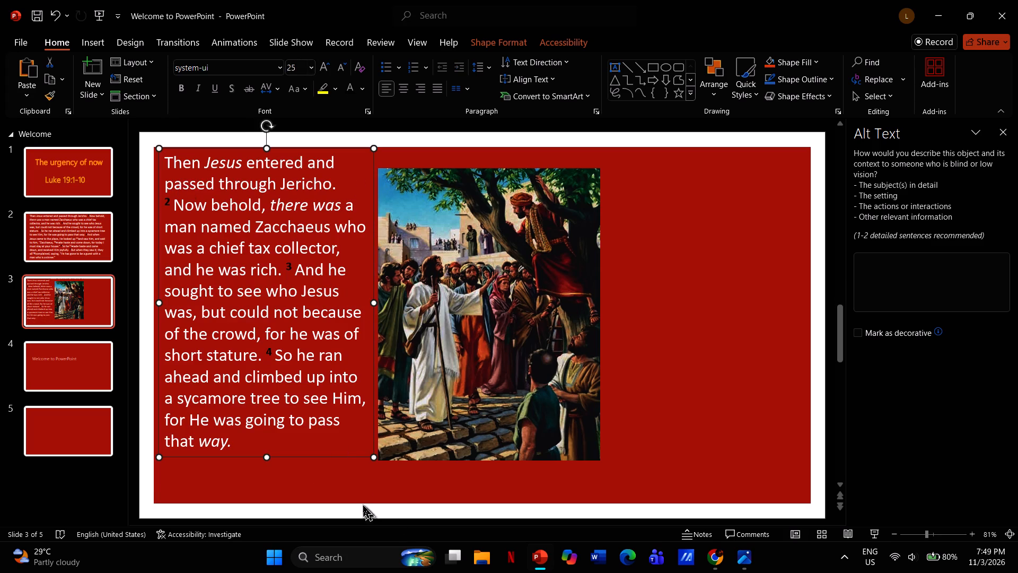
{"action": "left_click", "coordinate": [296, 67]}
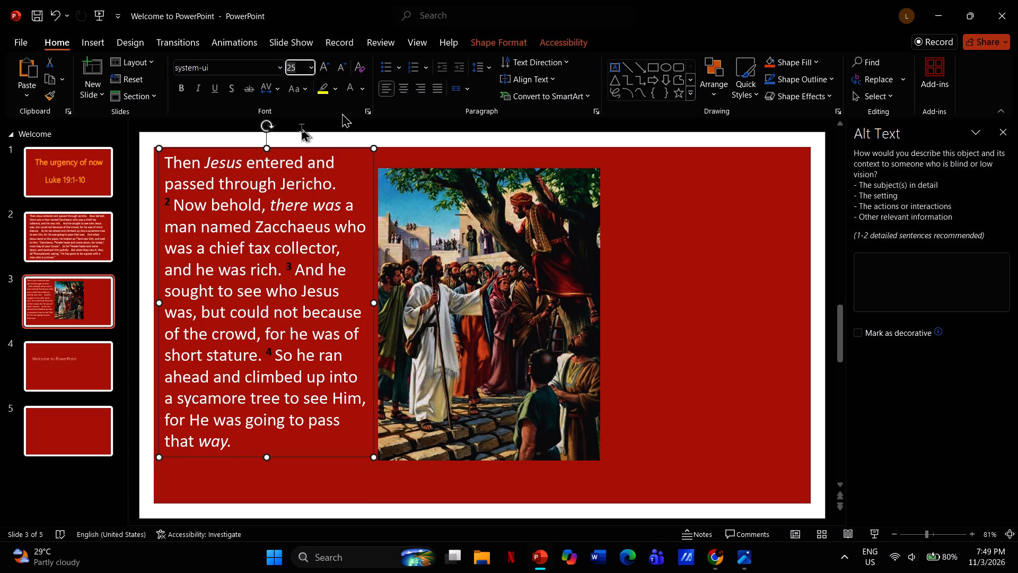
{"action": "left_click_drag", "start_coordinate": [166, 160], "coordinate": [278, 386]}
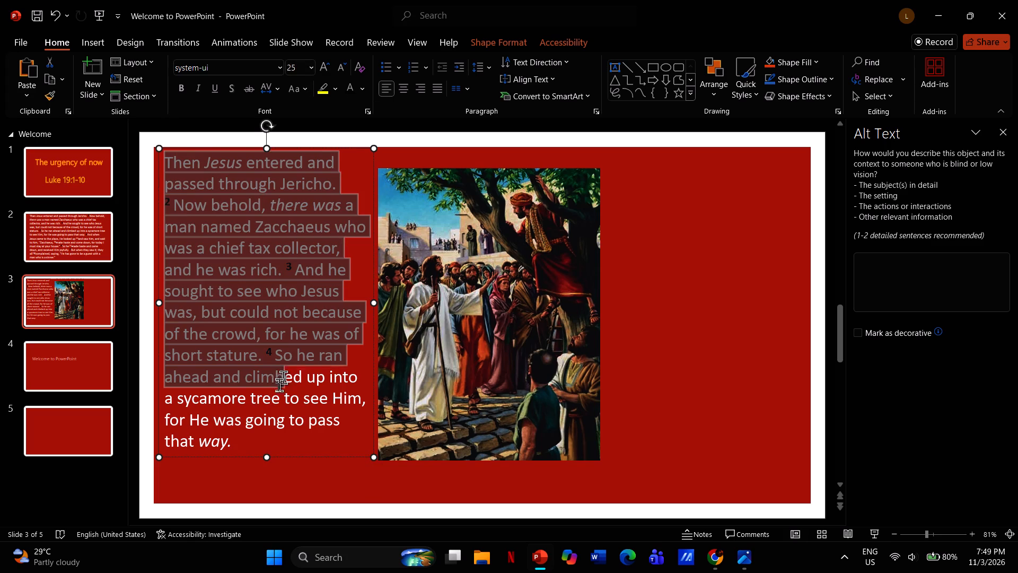
{"action": "left_click_drag", "start_coordinate": [278, 386], "coordinate": [246, 434]}
{"action": "left_click", "coordinate": [301, 66]}
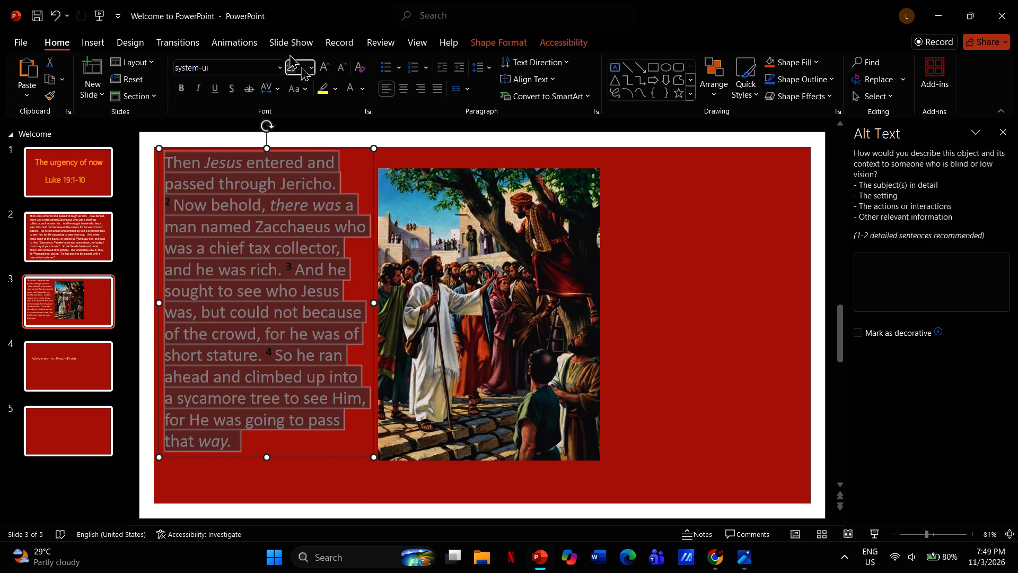
{"action": "type", "text": "26"}
{"action": "key", "text": "Return"}
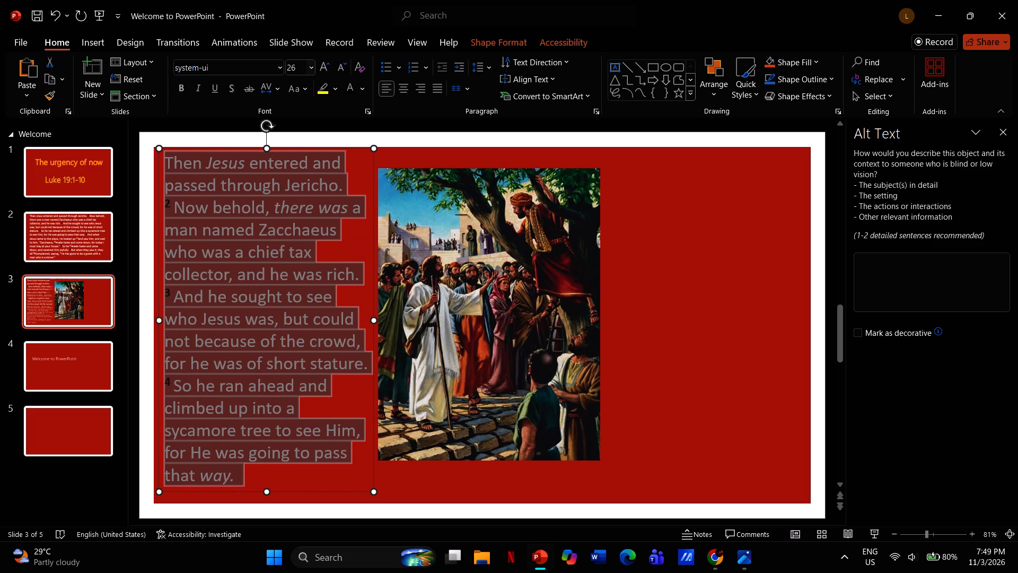
{"action": "left_click", "coordinate": [753, 393]}
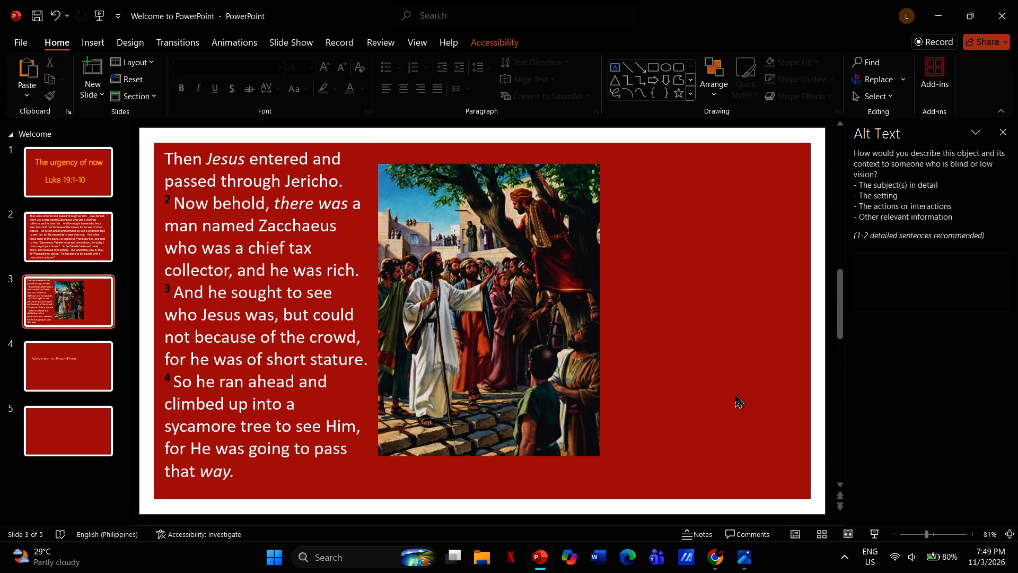
Move the painting on slide 3 slightly left to centre it horizontally, and enlarge it slightly from its lower-left corner.
{"action": "left_click", "coordinate": [523, 393]}
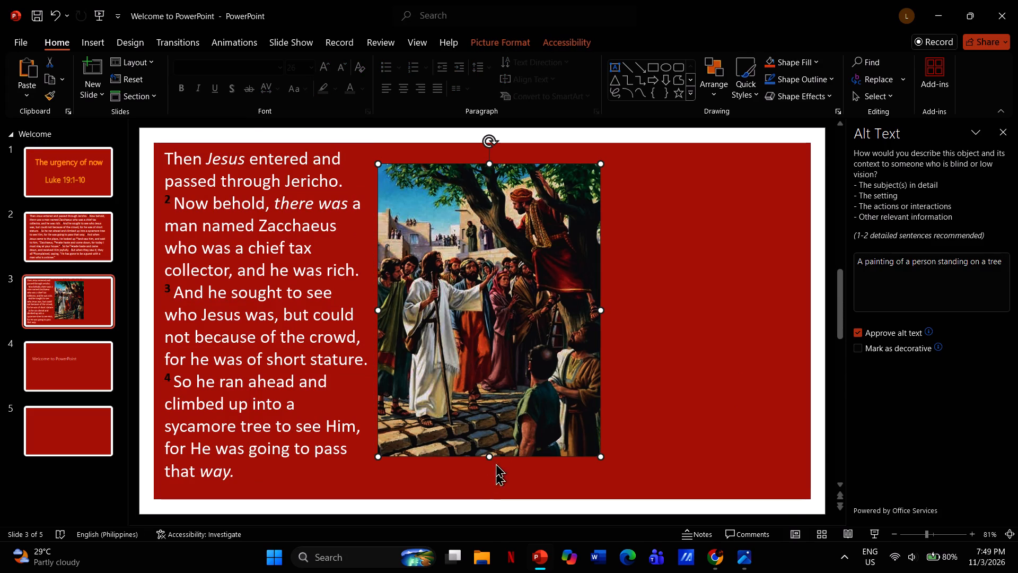
{"action": "left_click_drag", "start_coordinate": [497, 364], "coordinate": [491, 367]}
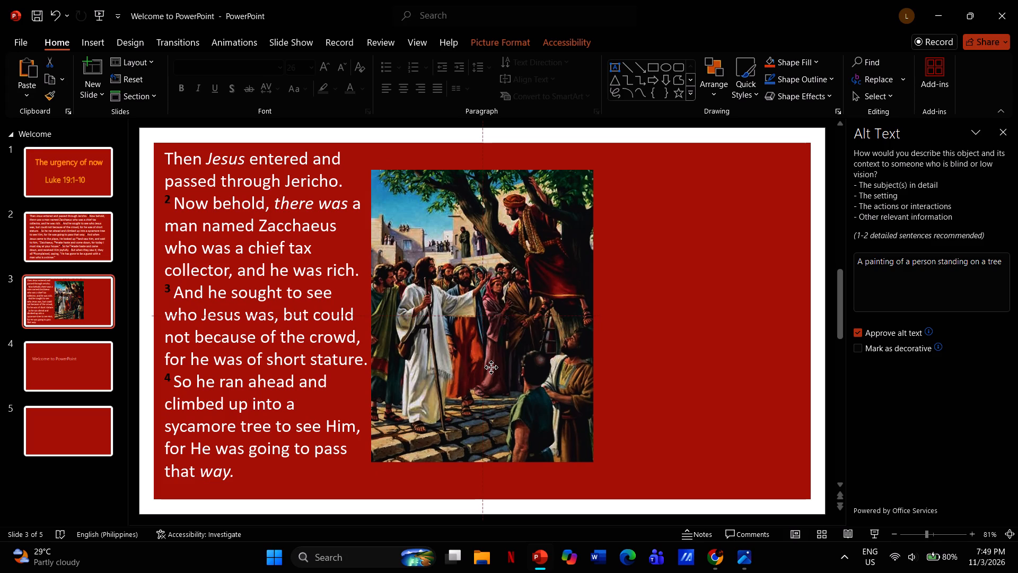
{"action": "left_click_drag", "start_coordinate": [491, 367], "coordinate": [491, 364]}
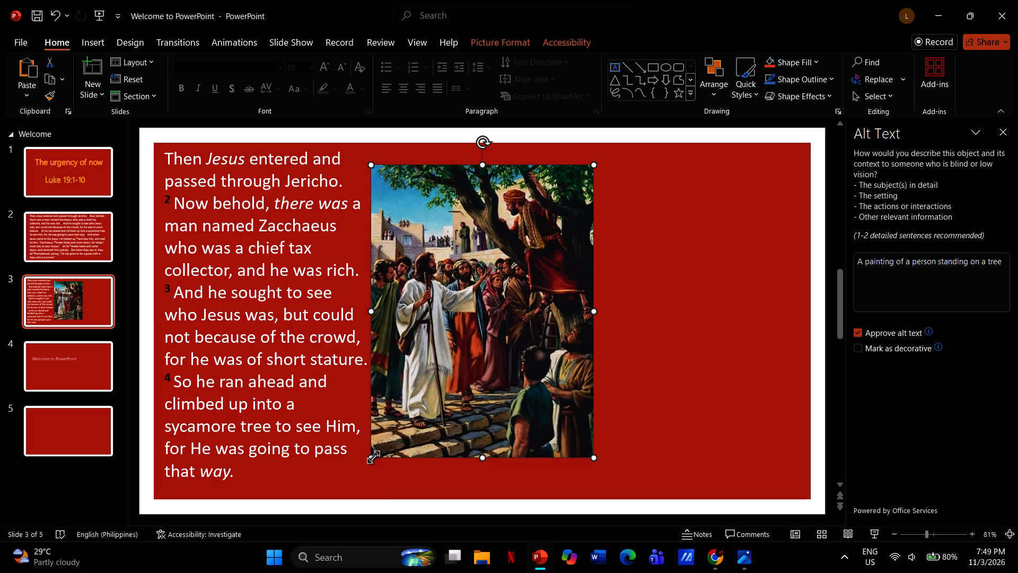
{"action": "left_click", "coordinate": [373, 457]}
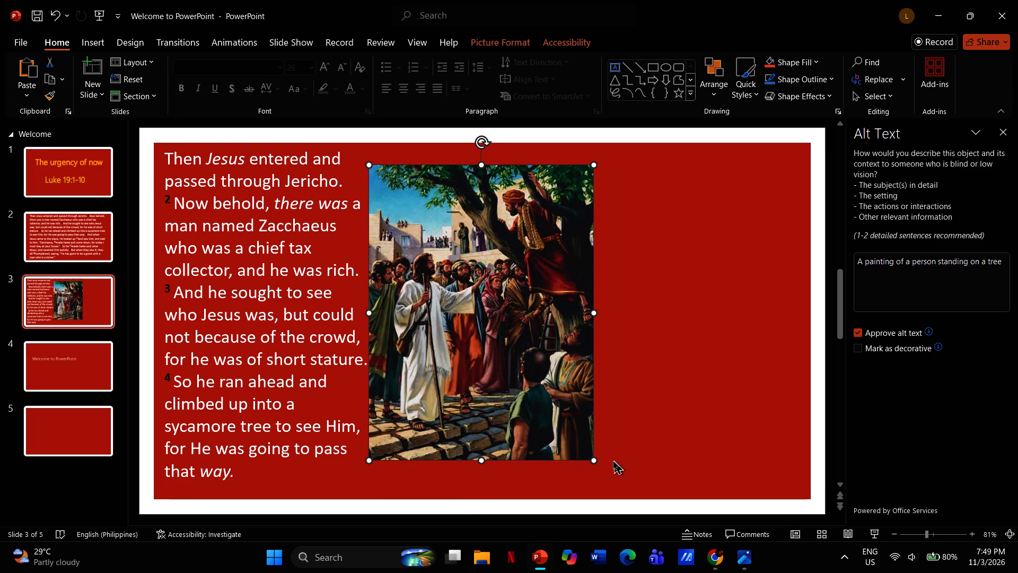
Copy verses 5 to 7 from the scripture text on slide 2 and paste them onto slide 3.
{"action": "left_click", "coordinate": [60, 232]}
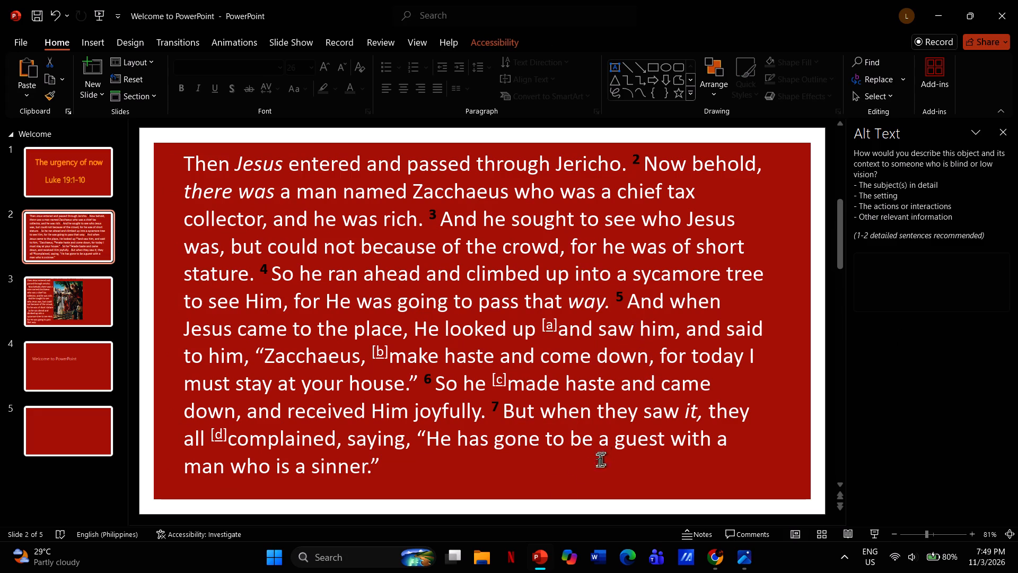
{"action": "left_click", "coordinate": [84, 233]}
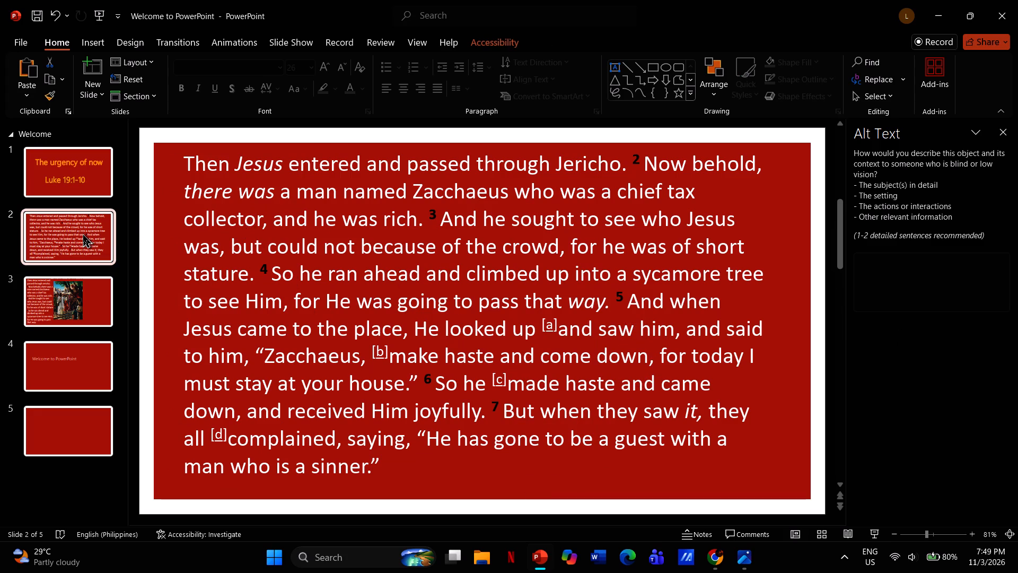
{"action": "left_click", "coordinate": [59, 303]}
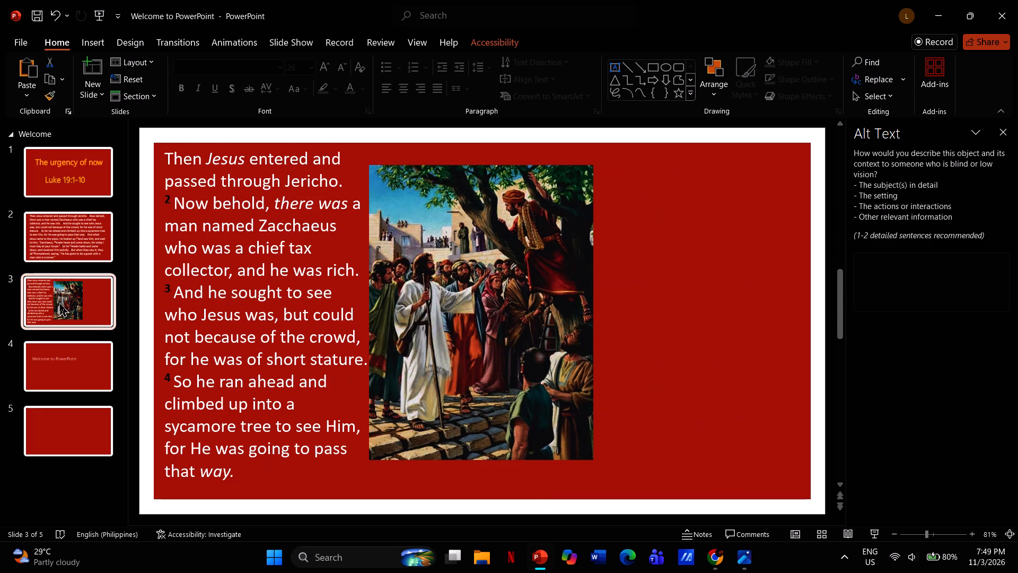
{"action": "left_click", "coordinate": [67, 248]}
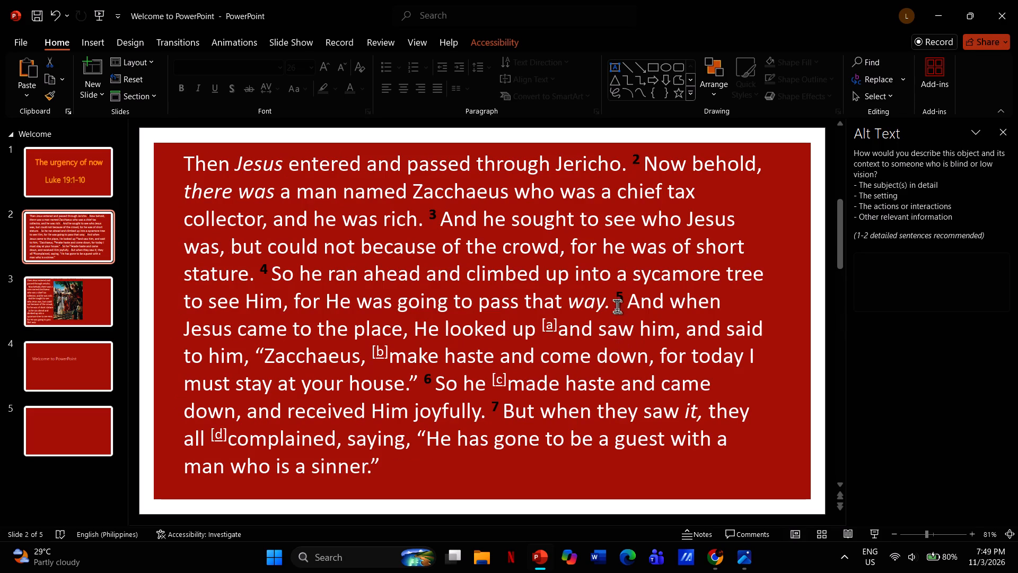
{"action": "left_click_drag", "start_coordinate": [617, 297], "coordinate": [348, 471]}
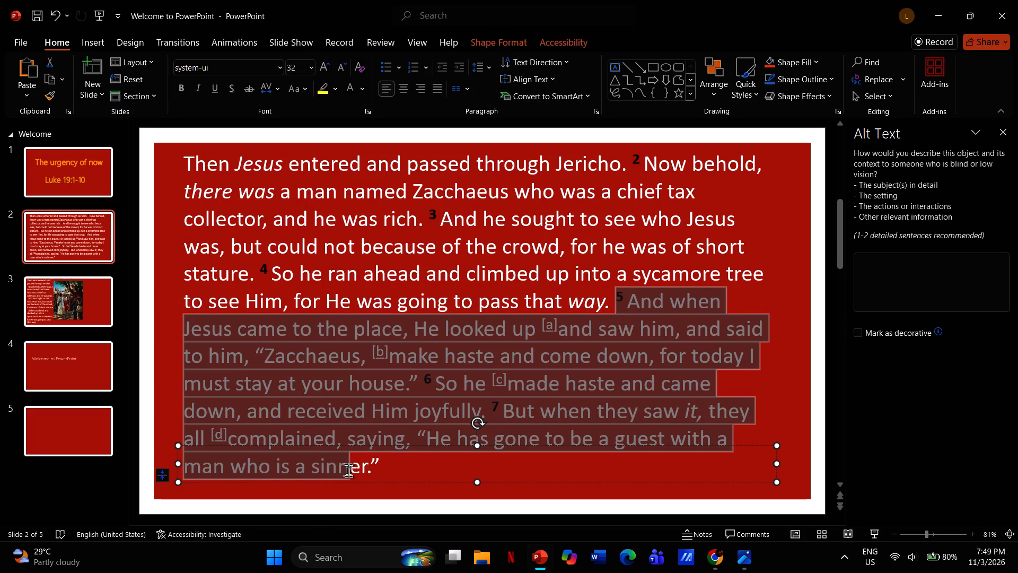
{"action": "left_click_drag", "start_coordinate": [348, 471], "coordinate": [377, 469]}
{"action": "right_click", "coordinate": [394, 384]}
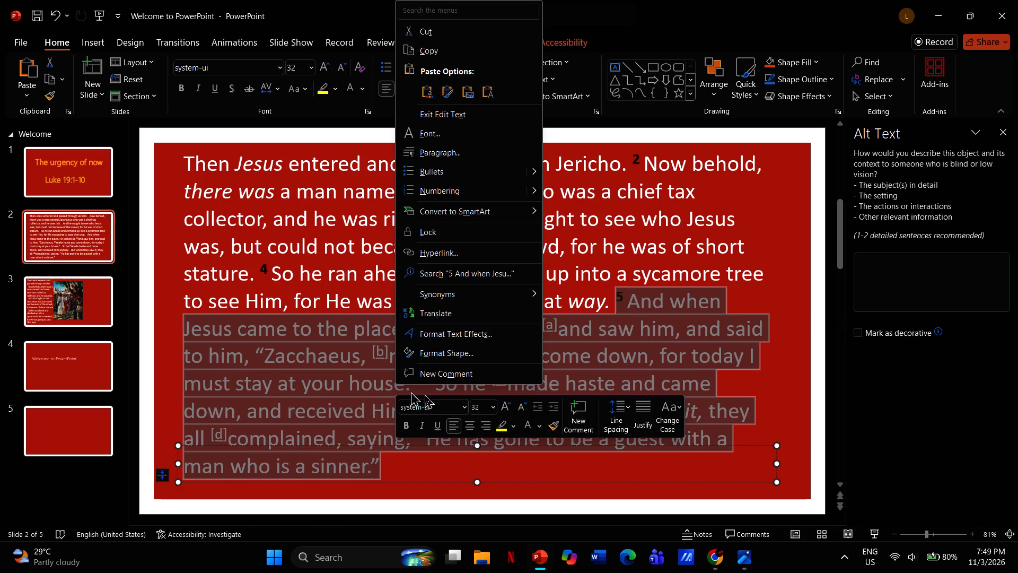
{"action": "left_click", "coordinate": [437, 51]}
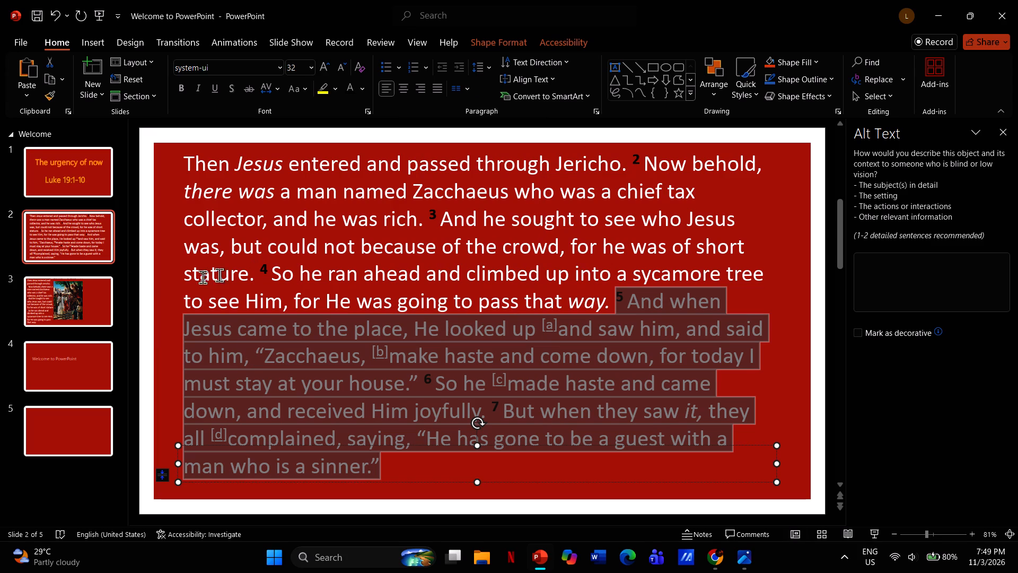
{"action": "left_click", "coordinate": [69, 305]}
{"action": "right_click", "coordinate": [671, 214]}
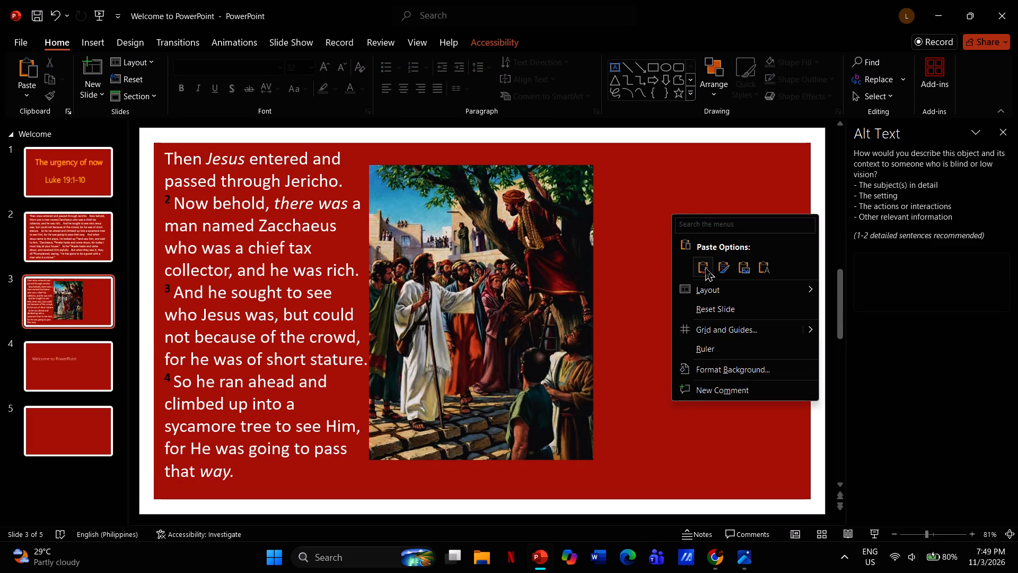
{"action": "left_click", "coordinate": [705, 267]}
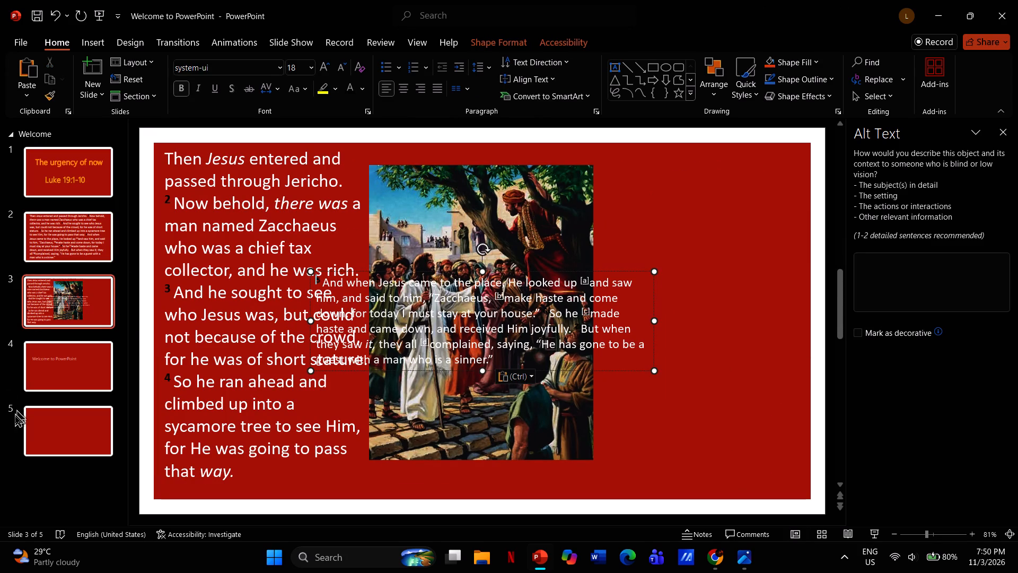
Narrow the pasted verses 5–7 text box, move it beside the painting's right edge, and widen it to the red area's right edge.
{"action": "left_click_drag", "start_coordinate": [311, 322], "coordinate": [437, 319]}
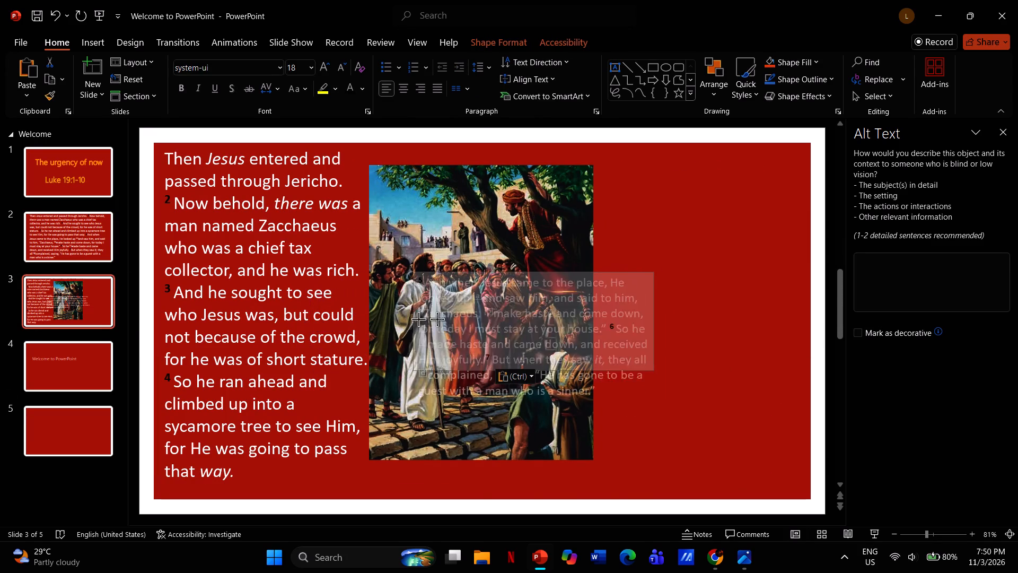
{"action": "left_click_drag", "start_coordinate": [437, 319], "coordinate": [514, 319]}
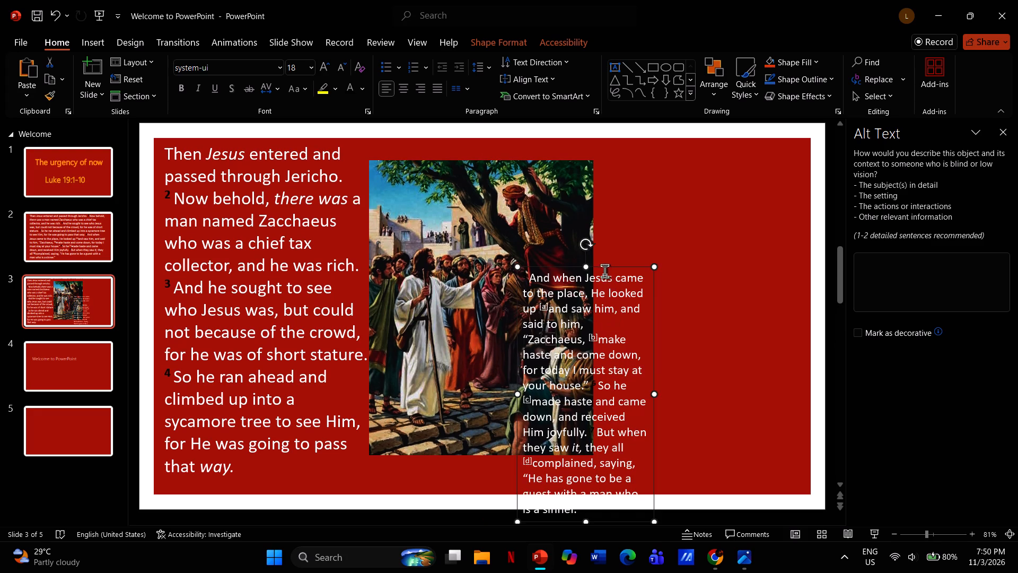
{"action": "left_click_drag", "start_coordinate": [611, 267], "coordinate": [687, 158]}
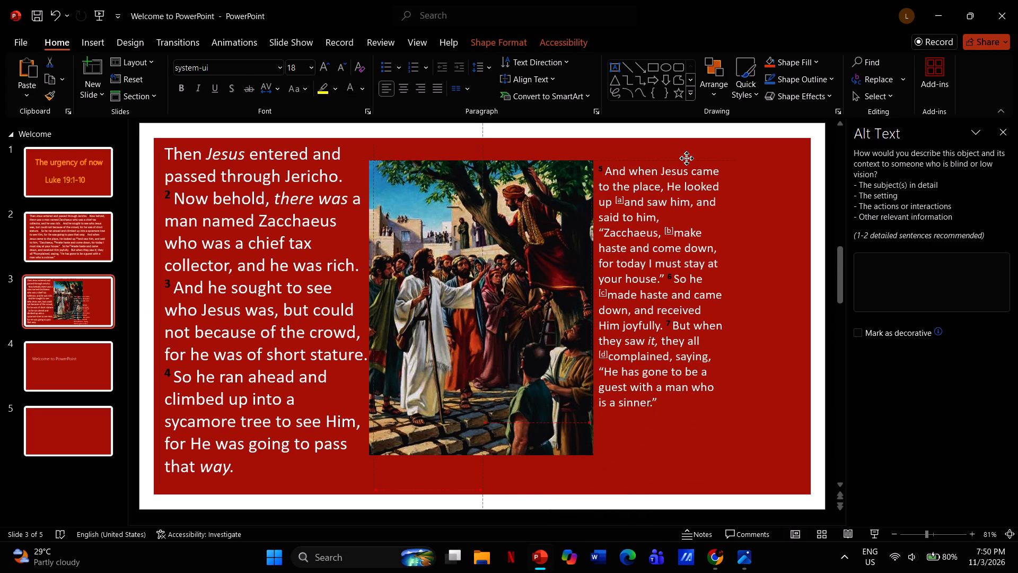
{"action": "left_click_drag", "start_coordinate": [687, 158], "coordinate": [690, 156]}
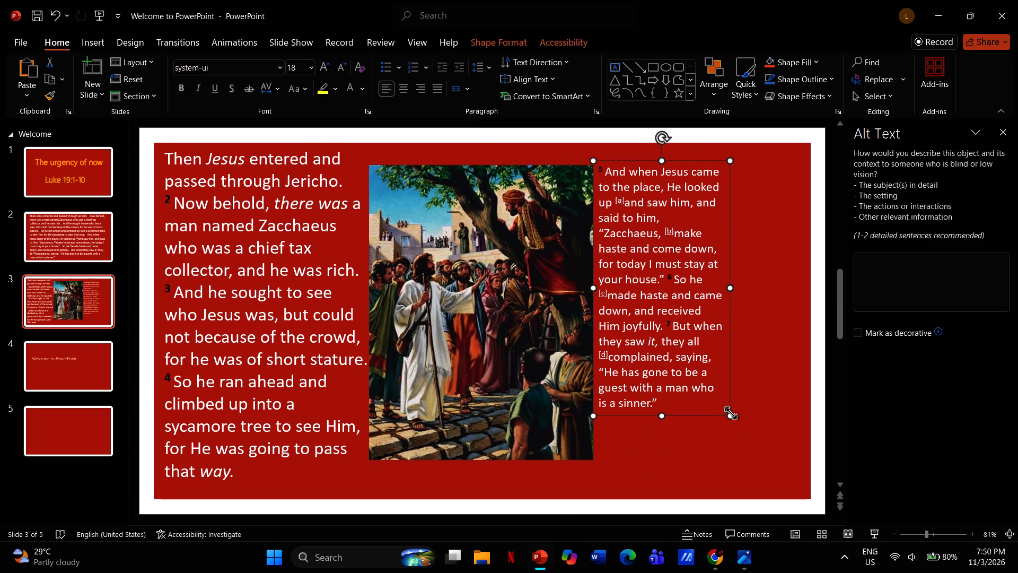
{"action": "left_click_drag", "start_coordinate": [731, 413], "coordinate": [807, 484]}
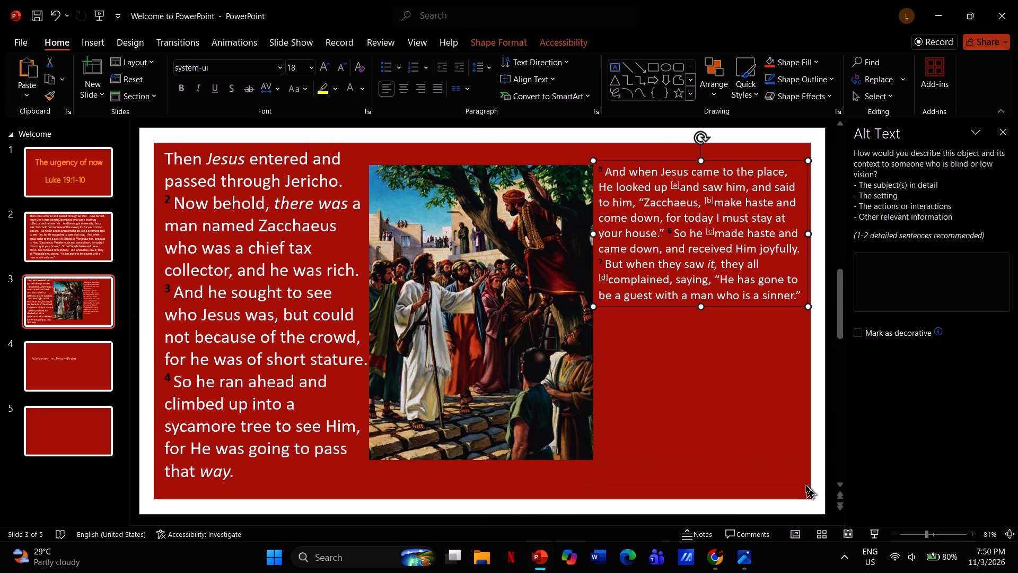
Enlarge all the text of verses 5 to 7 on slide 3, settling on font size 26.
{"action": "left_click_drag", "start_coordinate": [600, 168], "coordinate": [799, 297]}
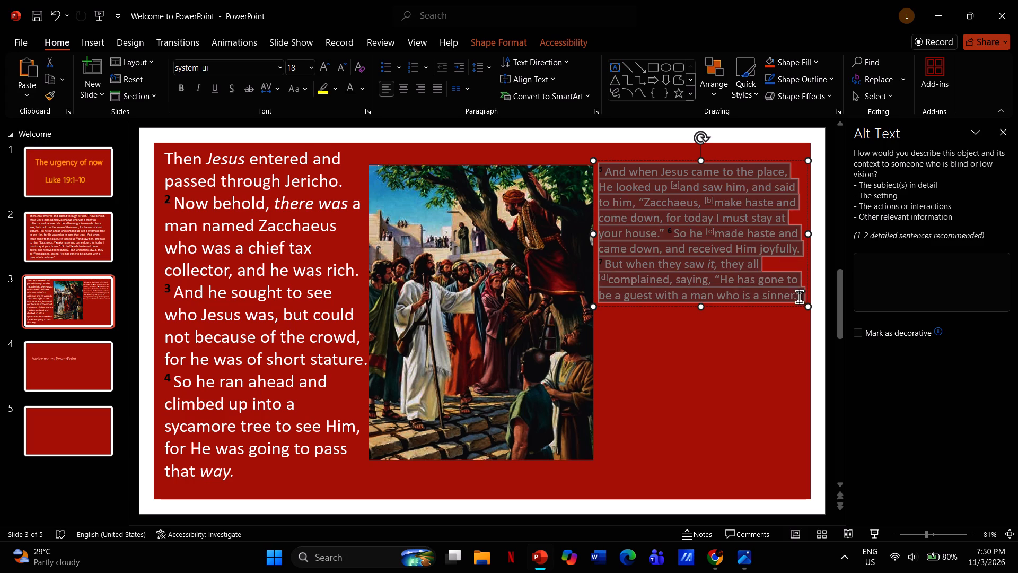
{"action": "left_click_drag", "start_coordinate": [799, 297], "coordinate": [801, 302]}
{"action": "key", "text": "ctrl+bracketright"}
{"action": "key", "text": "ctrl+bracketright"}
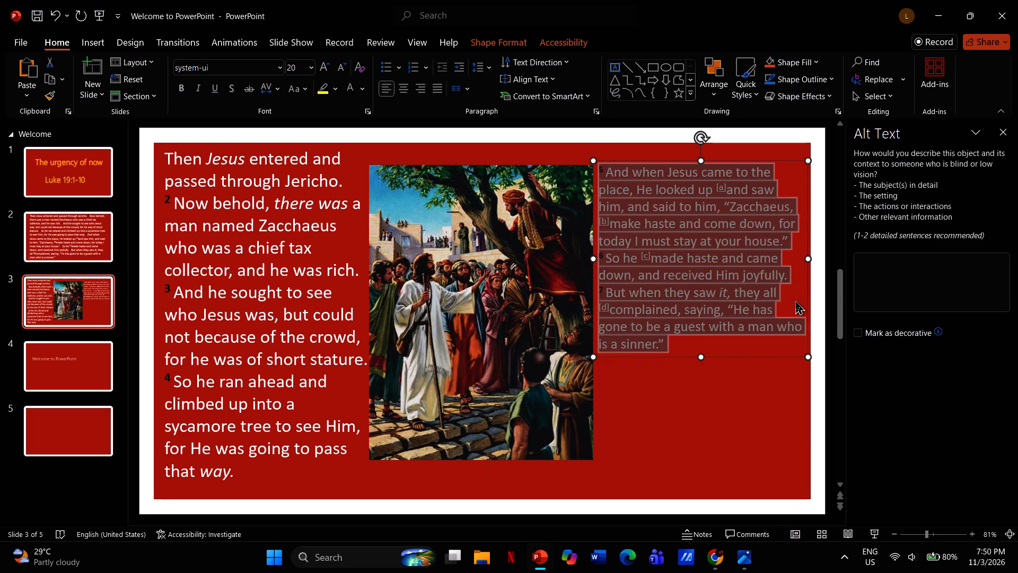
{"action": "key", "text": "ctrl+bracketright"}
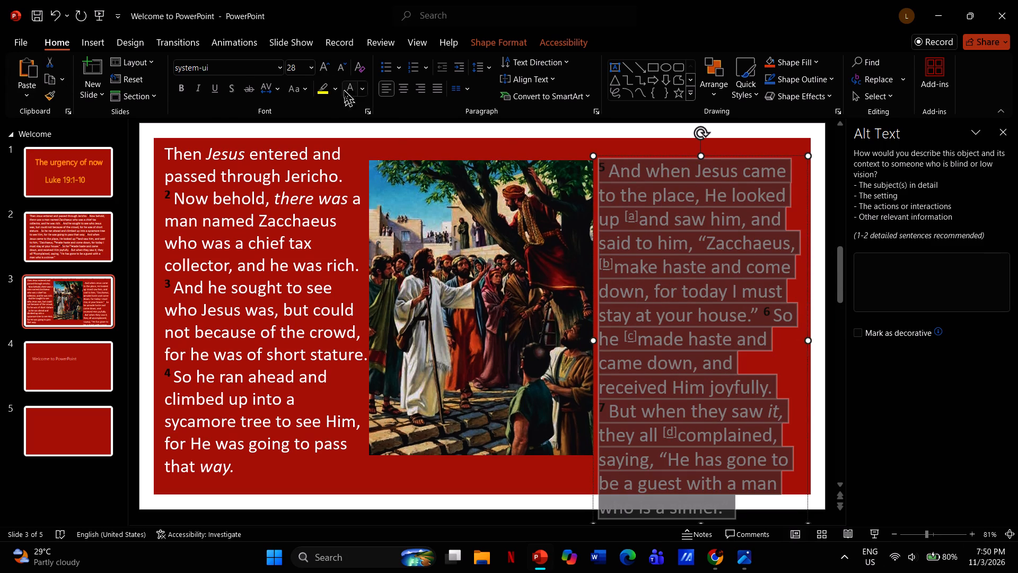
{"action": "left_click", "coordinate": [296, 67]}
{"action": "type", "text": "26"}
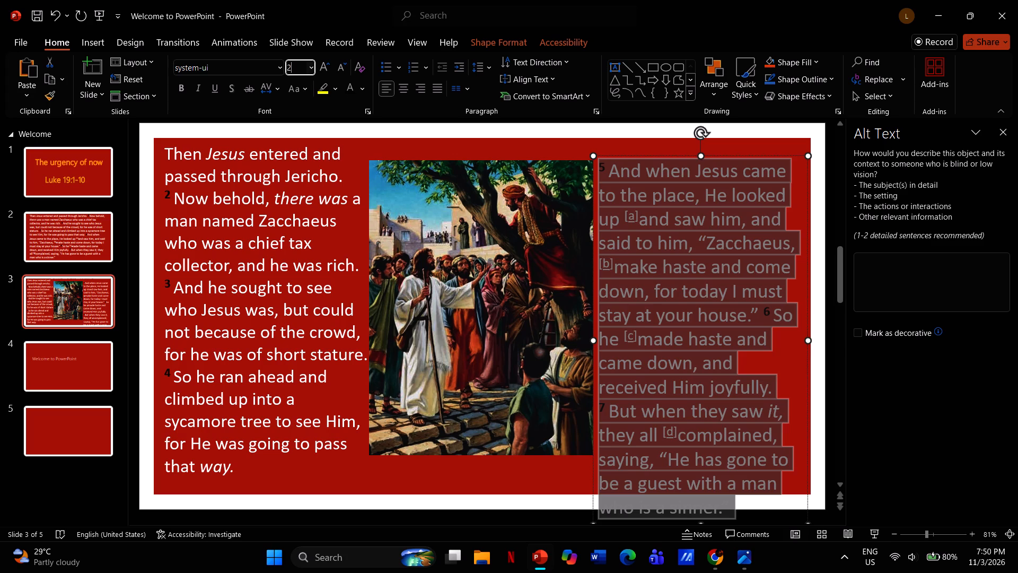
{"action": "key", "text": "Return"}
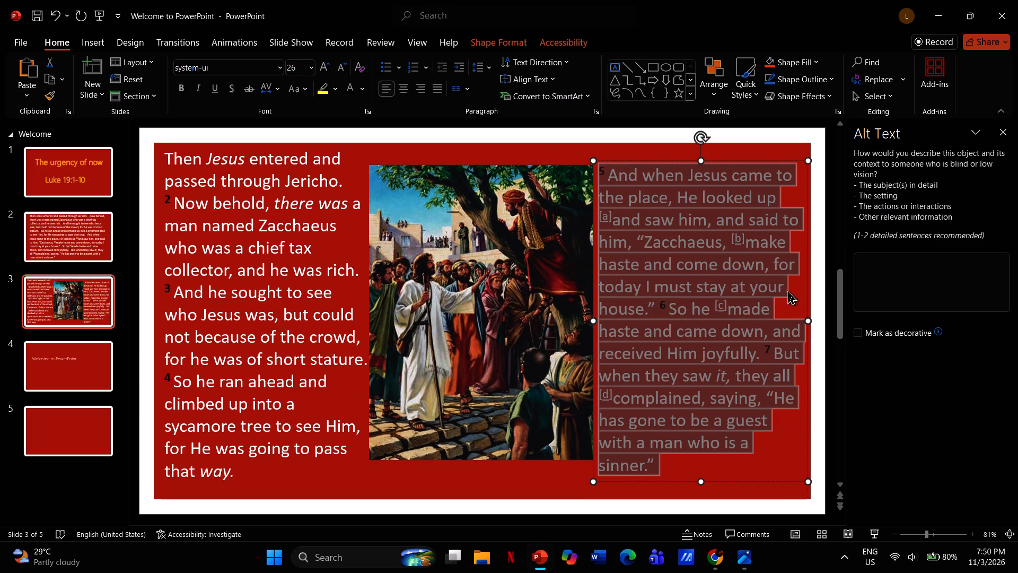
Nudge the verses 5–7 text box slightly right and up, leaving a small gap beside the painting.
{"action": "left_click", "coordinate": [774, 286]}
{"action": "left_click_drag", "start_coordinate": [720, 160], "coordinate": [724, 160]}
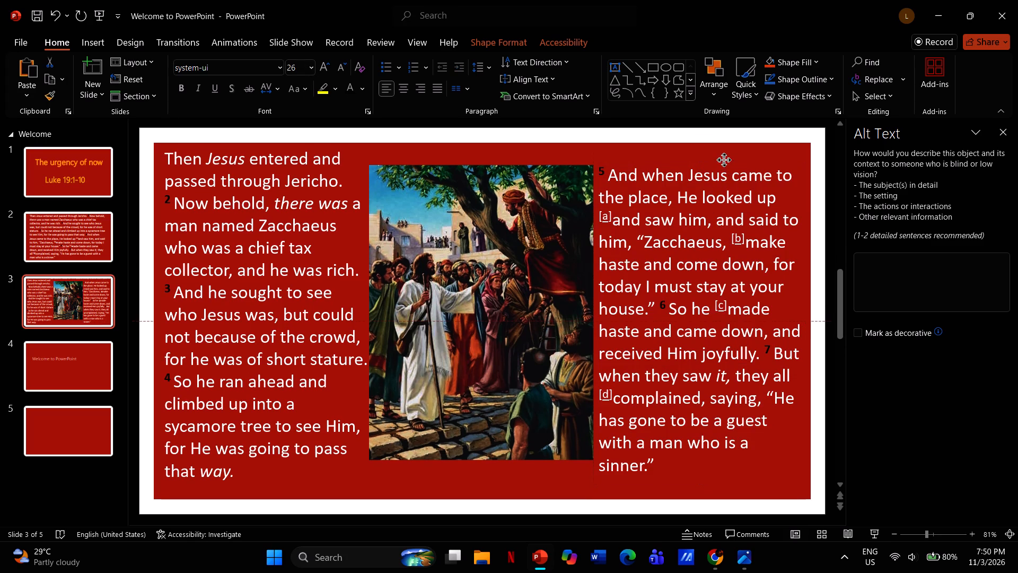
{"action": "left_click_drag", "start_coordinate": [724, 160], "coordinate": [725, 155]}
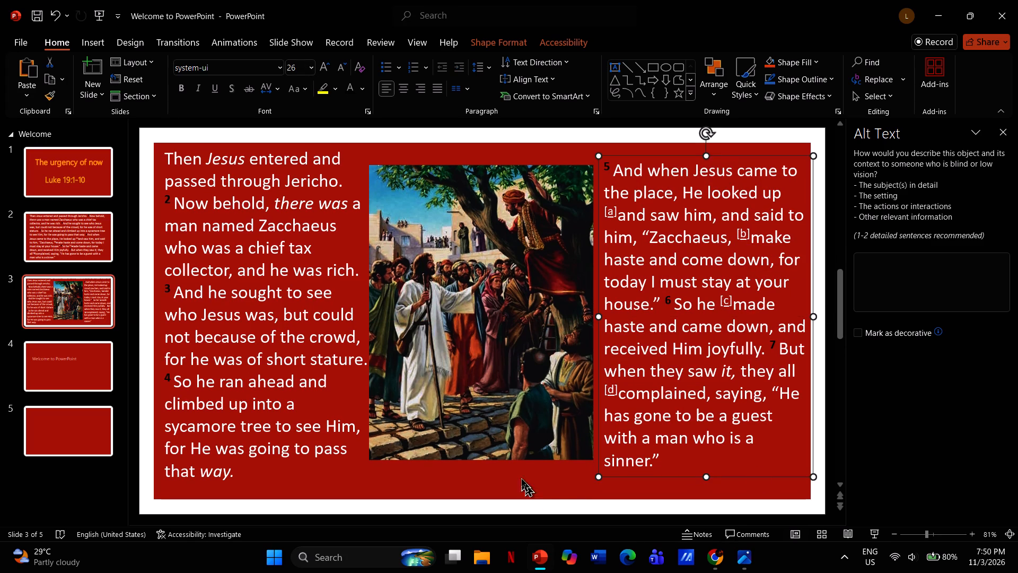
{"action": "left_click", "coordinate": [520, 476]}
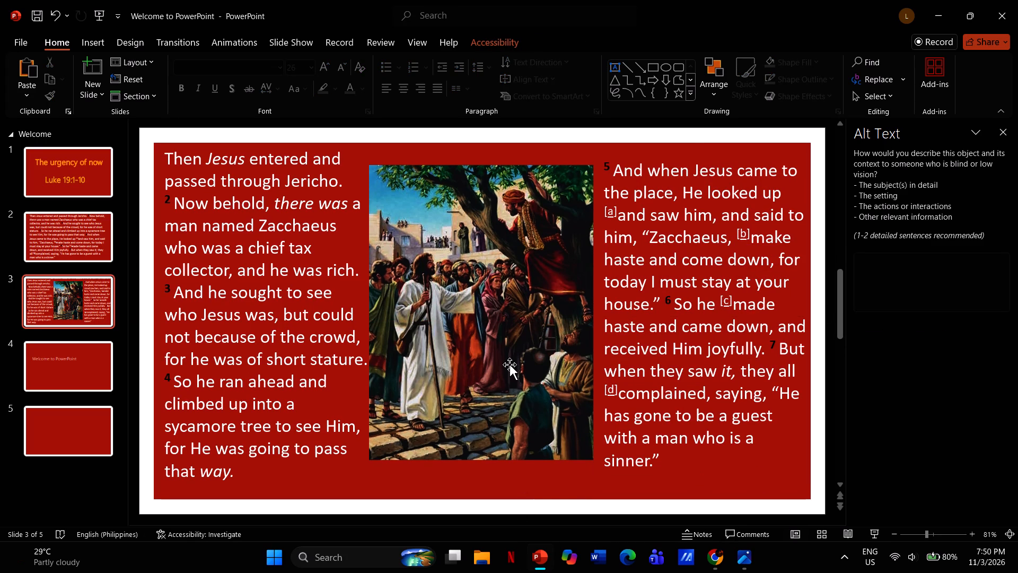
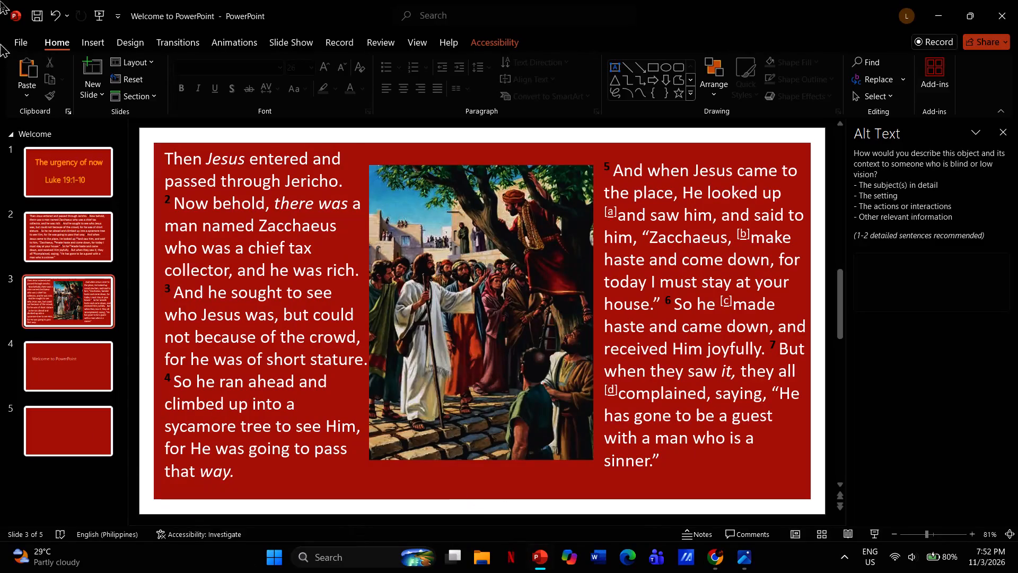
Save the presentation as "The urgency of now" in PowerPoint Presentation format on the J_CCSA_X86F (D:) drive.
{"action": "left_click", "coordinate": [35, 19]}
{"action": "left_click", "coordinate": [401, 354]}
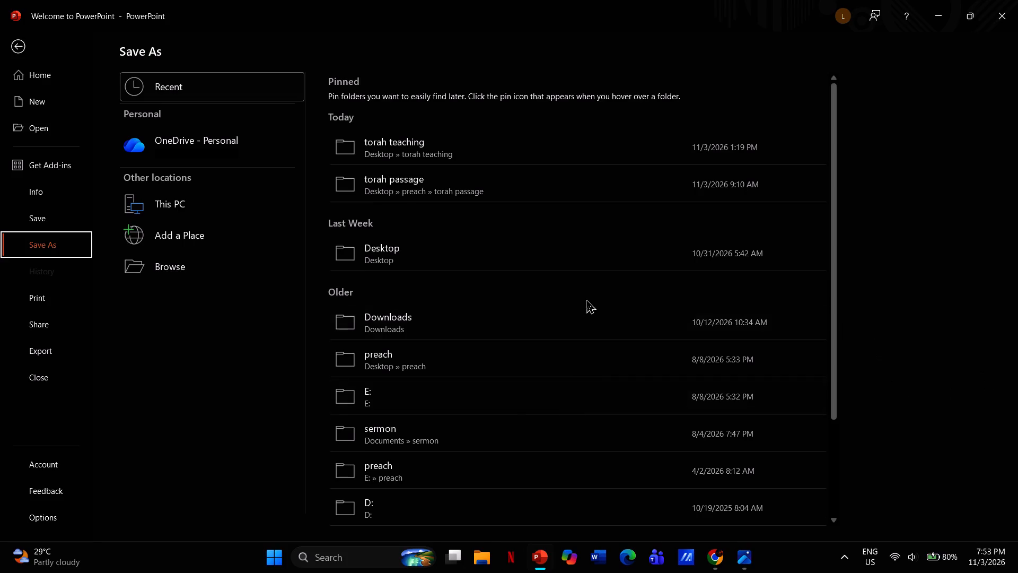
{"action": "left_click", "coordinate": [385, 256]}
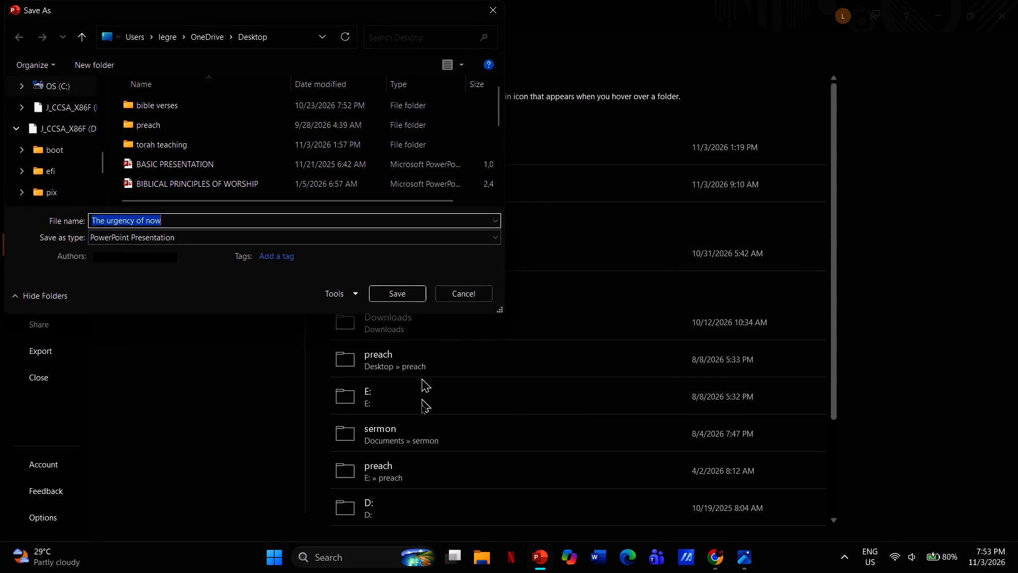
{"action": "left_click", "coordinate": [76, 125]}
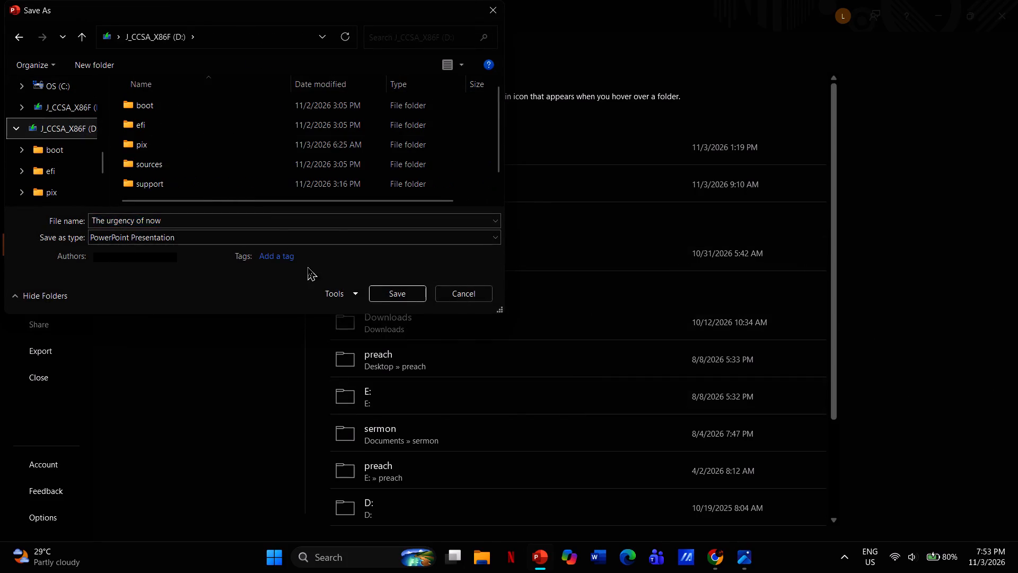
{"action": "left_click_drag", "start_coordinate": [494, 118], "coordinate": [487, 178]}
{"action": "left_click", "coordinate": [398, 291]}
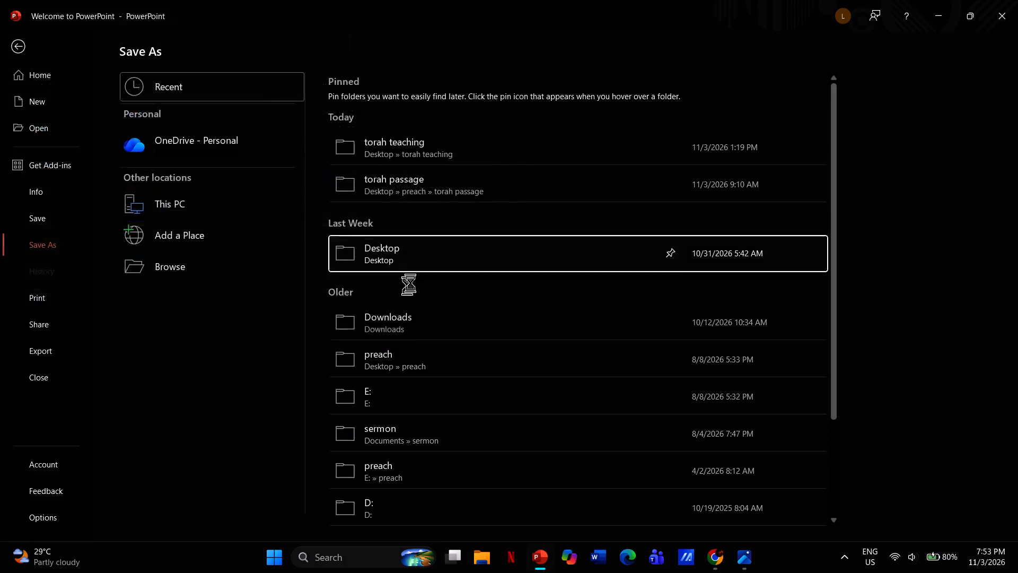
Close the Photos window that shows the painting used on slide 3.
{"action": "left_click", "coordinate": [782, 568]}
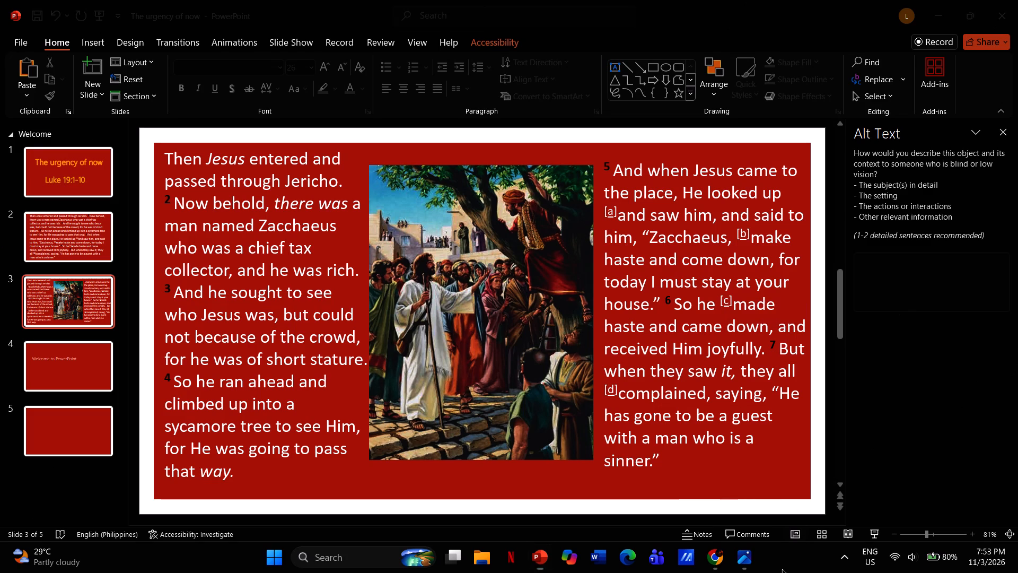
{"action": "left_click", "coordinate": [742, 563]}
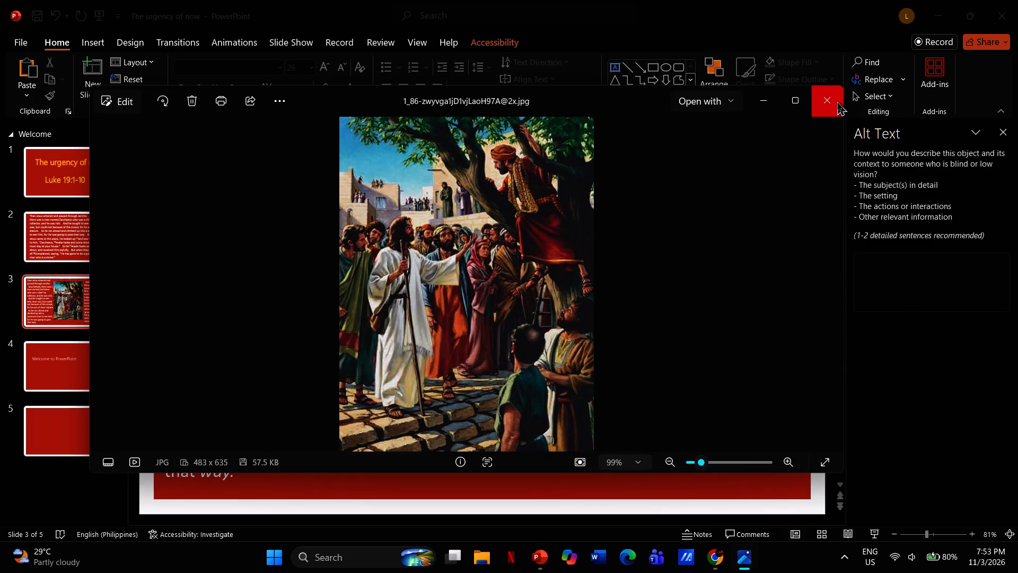
{"action": "left_click", "coordinate": [829, 101]}
{"action": "left_click", "coordinate": [769, 551]}
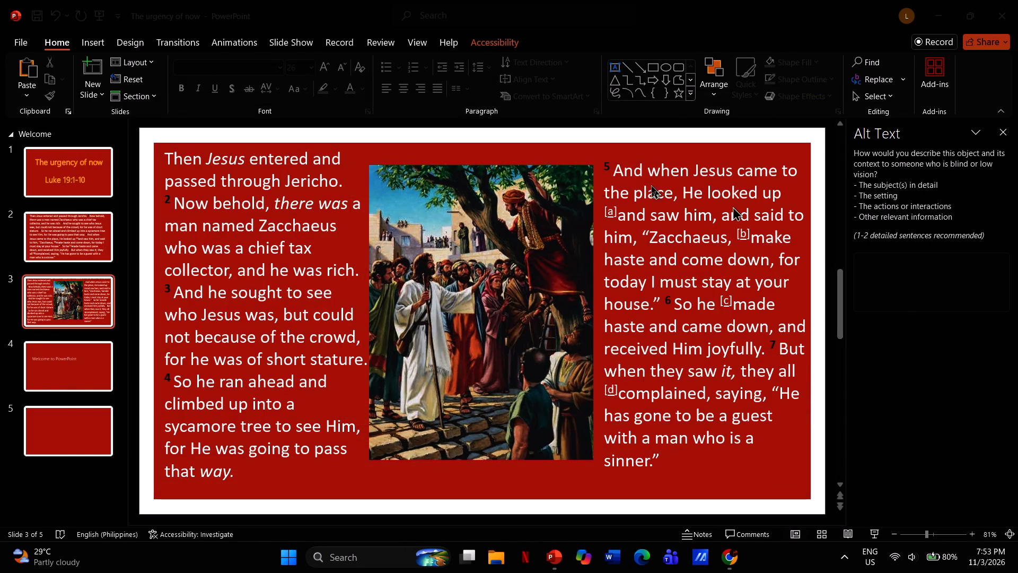
Duplicate slide 4, the "Welcome to PowerPoint" slide, and reselect the original slide 4.
{"action": "left_click", "coordinate": [63, 374]}
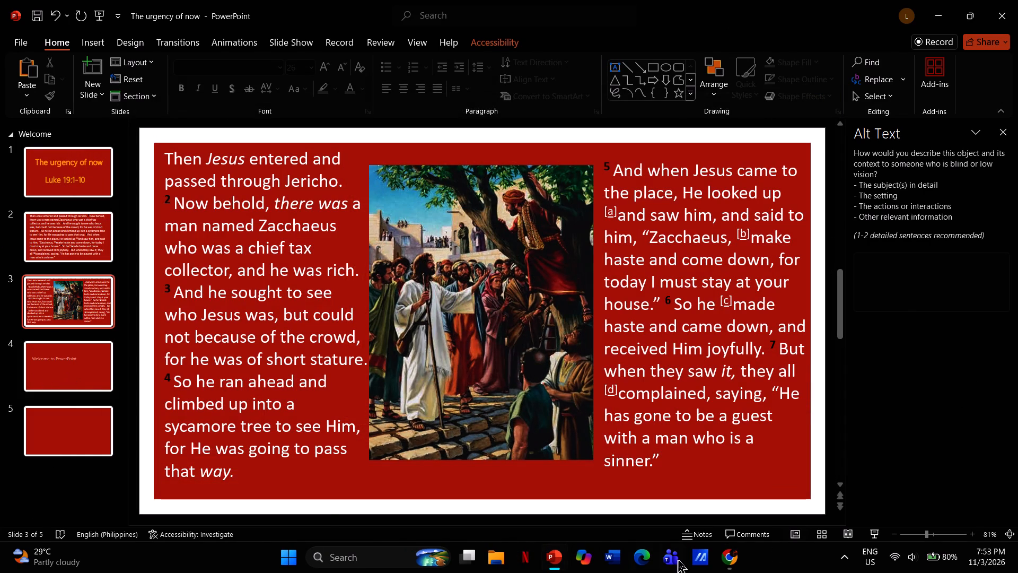
{"action": "left_click", "coordinate": [50, 361]}
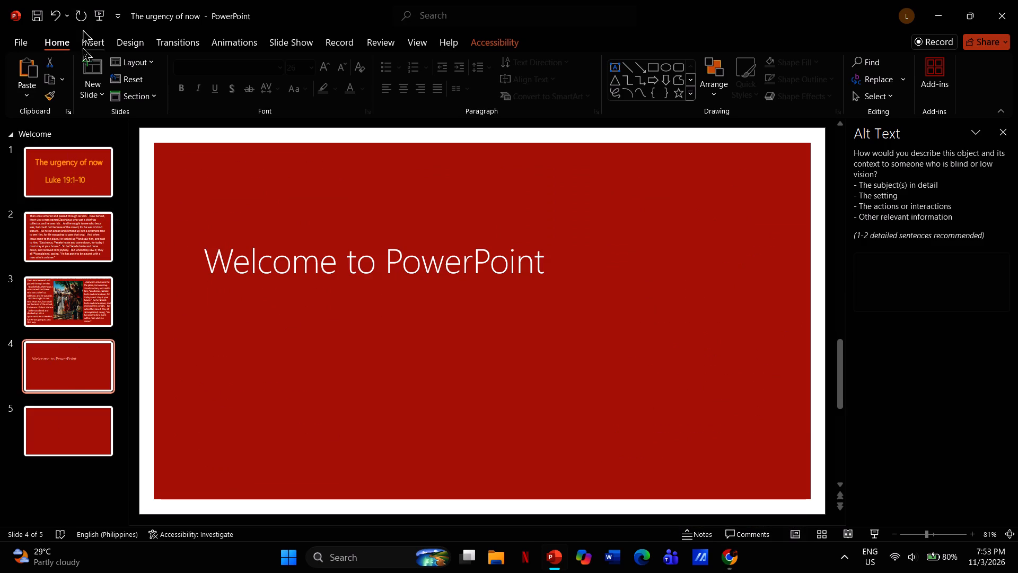
{"action": "left_click", "coordinate": [63, 75]}
{"action": "left_click", "coordinate": [72, 112]}
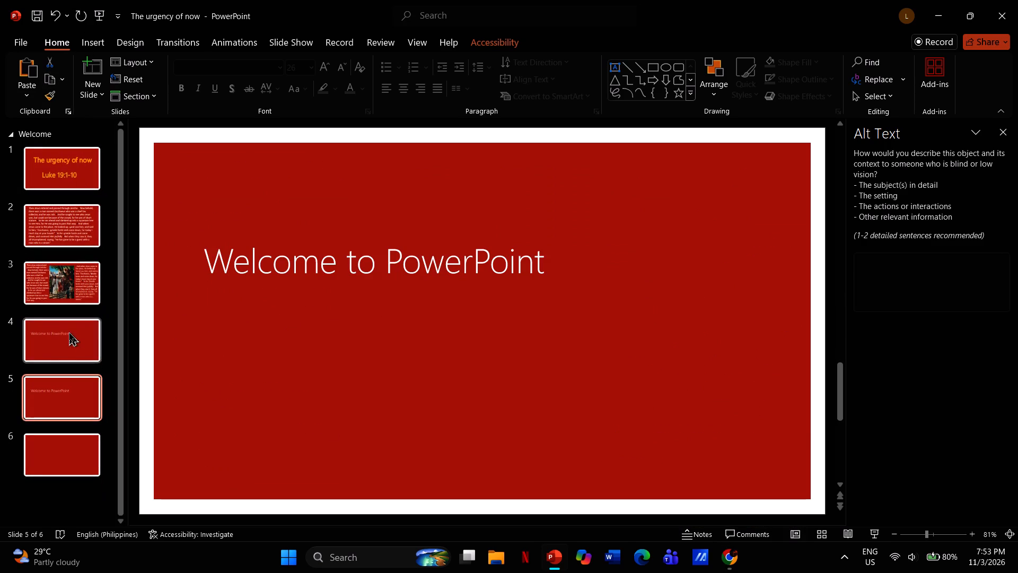
{"action": "left_click", "coordinate": [59, 337]}
Switch to Chrome and close the Welcome to Adobe page.
{"action": "left_click", "coordinate": [722, 558]}
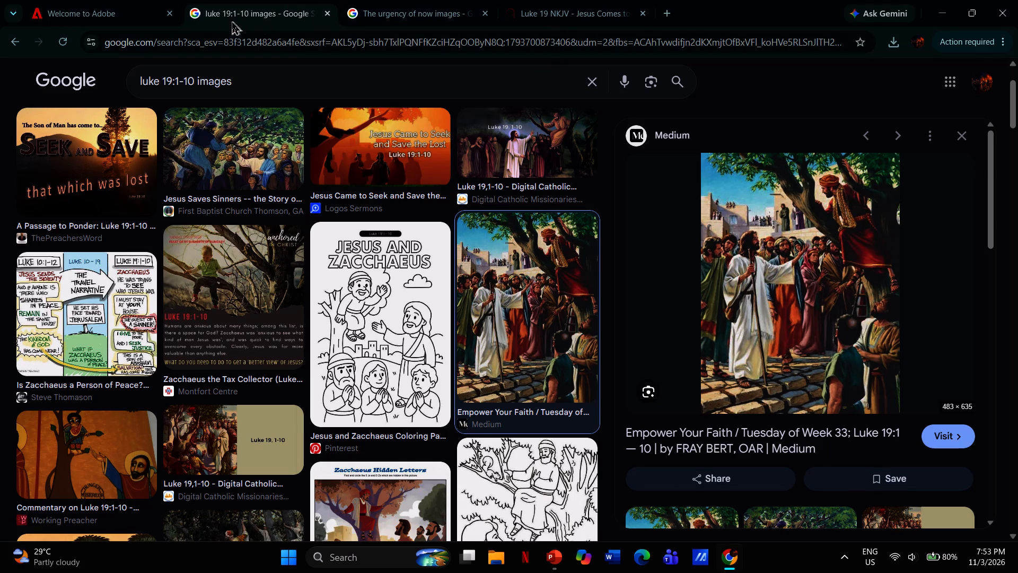
{"action": "left_click", "coordinate": [169, 15]}
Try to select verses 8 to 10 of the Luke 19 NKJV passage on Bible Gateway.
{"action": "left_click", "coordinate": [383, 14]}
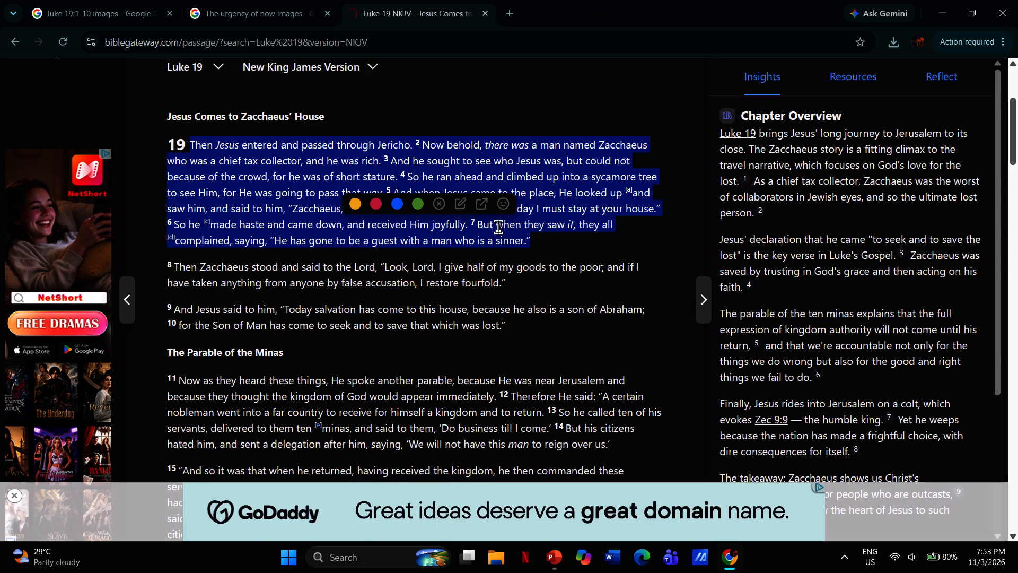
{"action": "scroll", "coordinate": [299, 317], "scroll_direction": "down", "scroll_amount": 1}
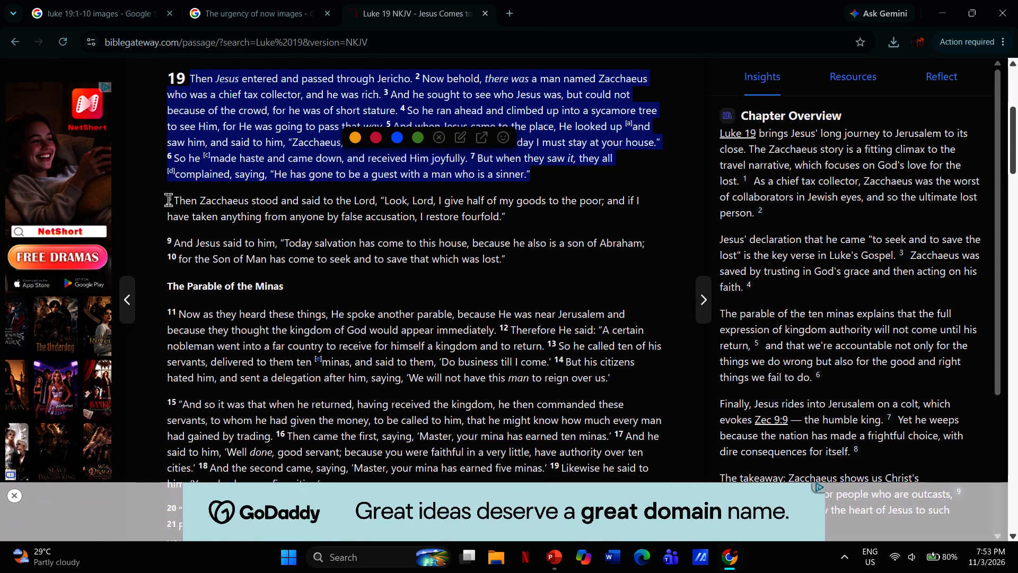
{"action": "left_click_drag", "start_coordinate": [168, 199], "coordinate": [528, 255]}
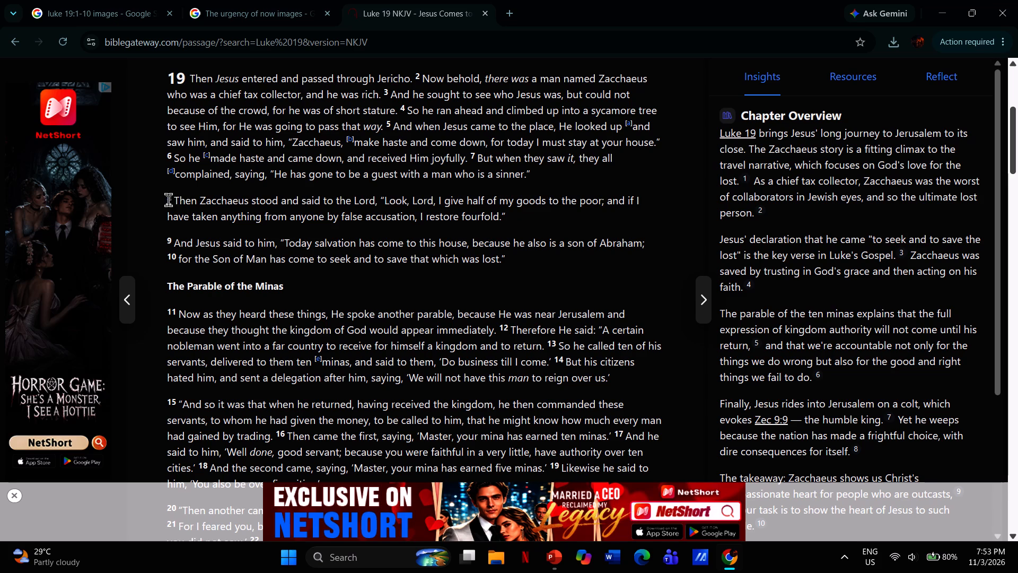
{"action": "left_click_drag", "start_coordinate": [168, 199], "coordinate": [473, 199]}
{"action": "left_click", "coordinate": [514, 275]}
Search Google in a new browser tab for "luke 19:8 images" and show only the image results.
{"action": "left_click", "coordinate": [508, 11]}
{"action": "left_click", "coordinate": [364, 35]}
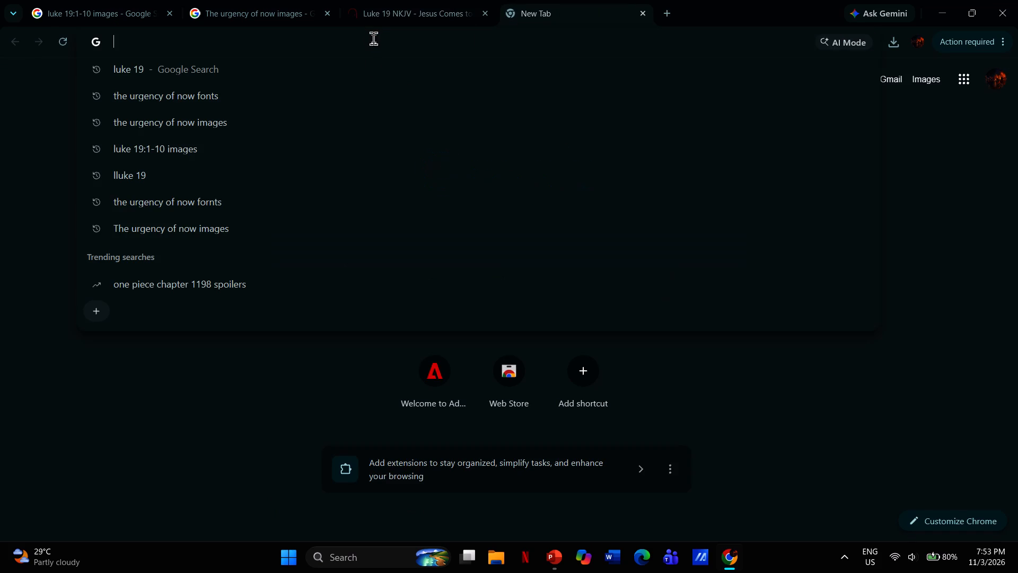
{"action": "type", "text": "luke 19:8 images"}
{"action": "key", "text": "Return"}
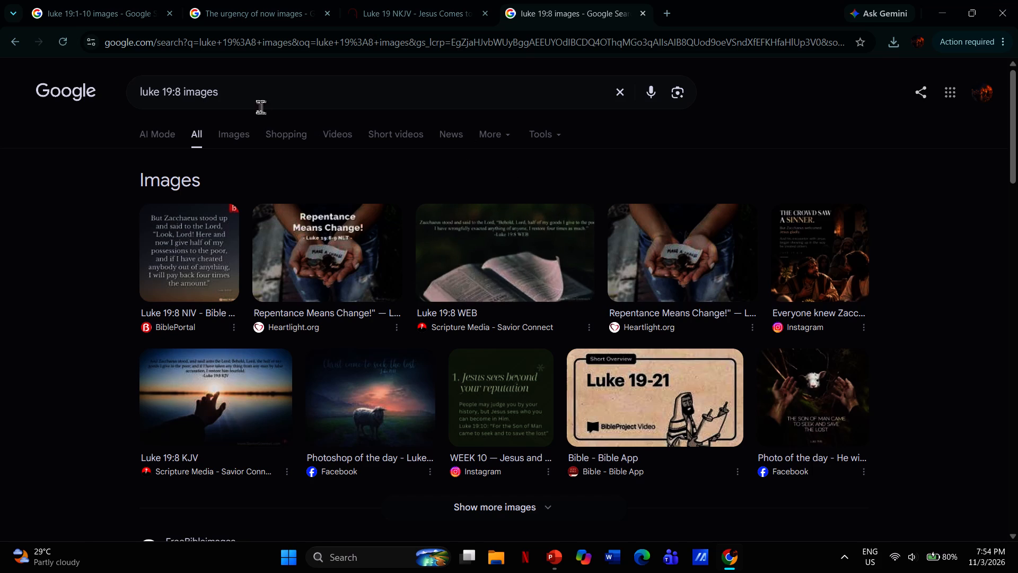
{"action": "left_click", "coordinate": [236, 130]}
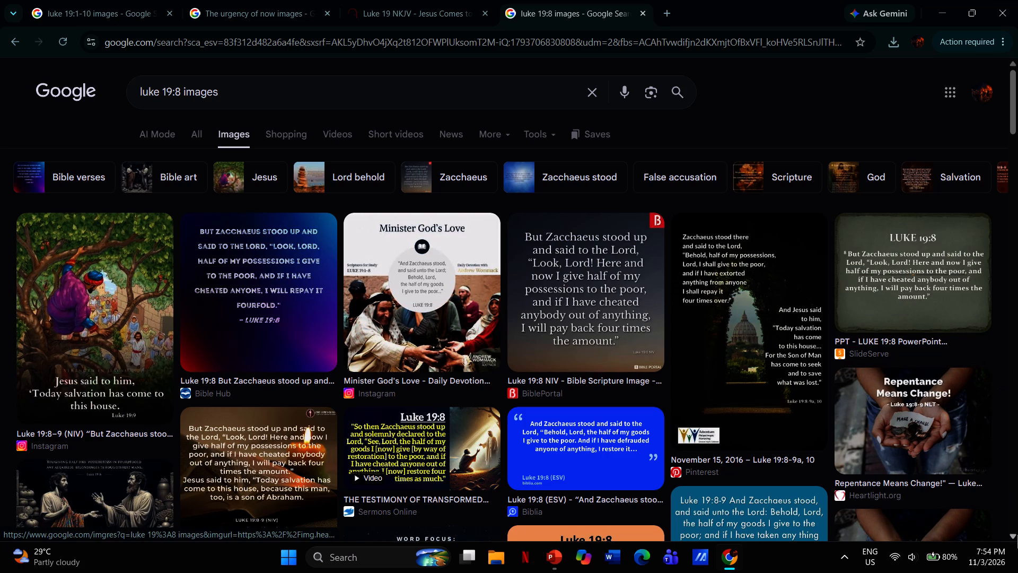
Browse the image results for verse 8 and open the Bible Art picture of Zacchaeus standing before Jesus.
{"action": "left_click_drag", "start_coordinate": [1011, 118], "coordinate": [1011, 149]}
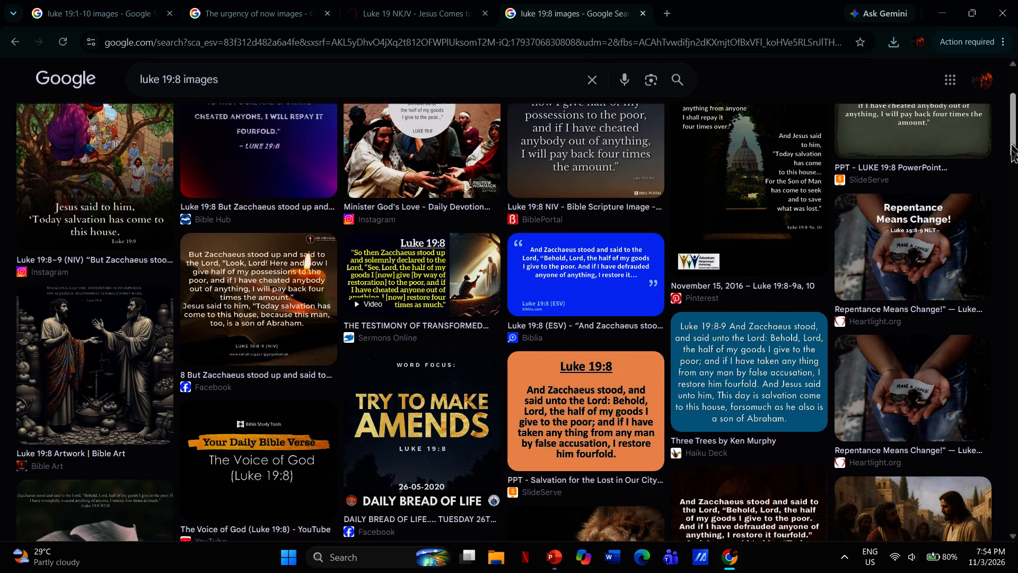
{"action": "left_click_drag", "start_coordinate": [1011, 149], "coordinate": [1017, 182]}
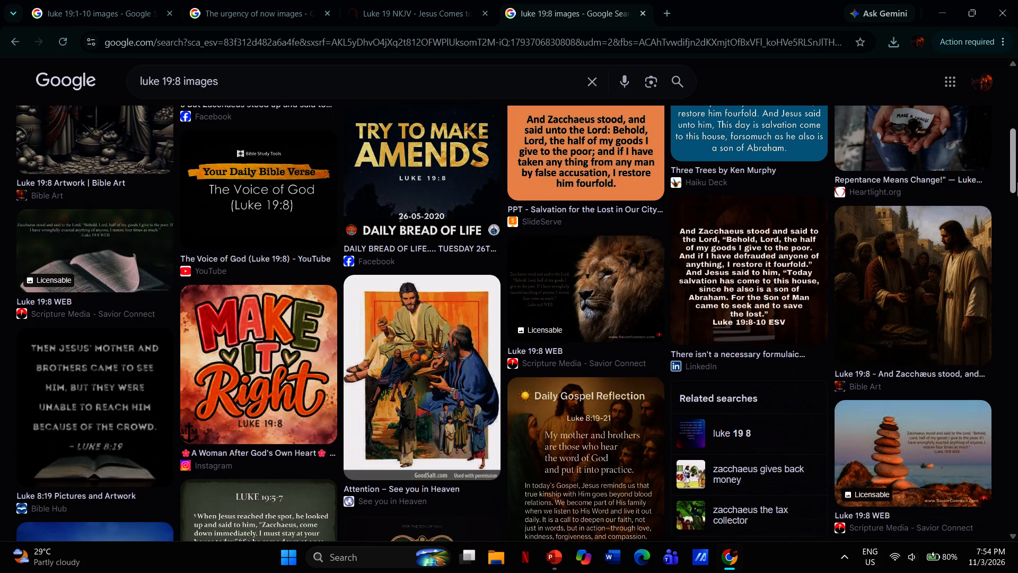
{"action": "left_click_drag", "start_coordinate": [1017, 182], "coordinate": [1017, 183]}
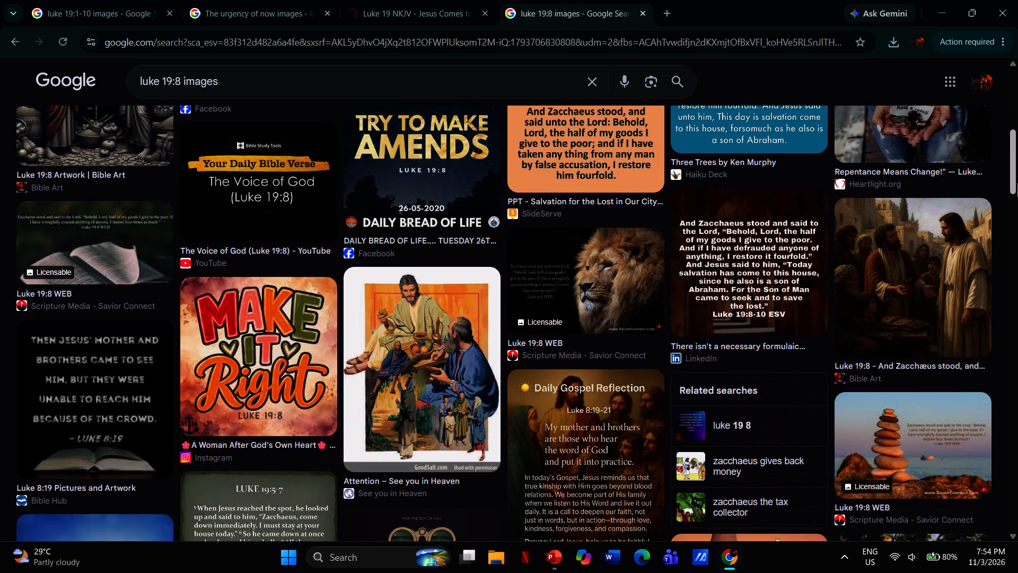
{"action": "left_click_drag", "start_coordinate": [1017, 183], "coordinate": [1017, 223]}
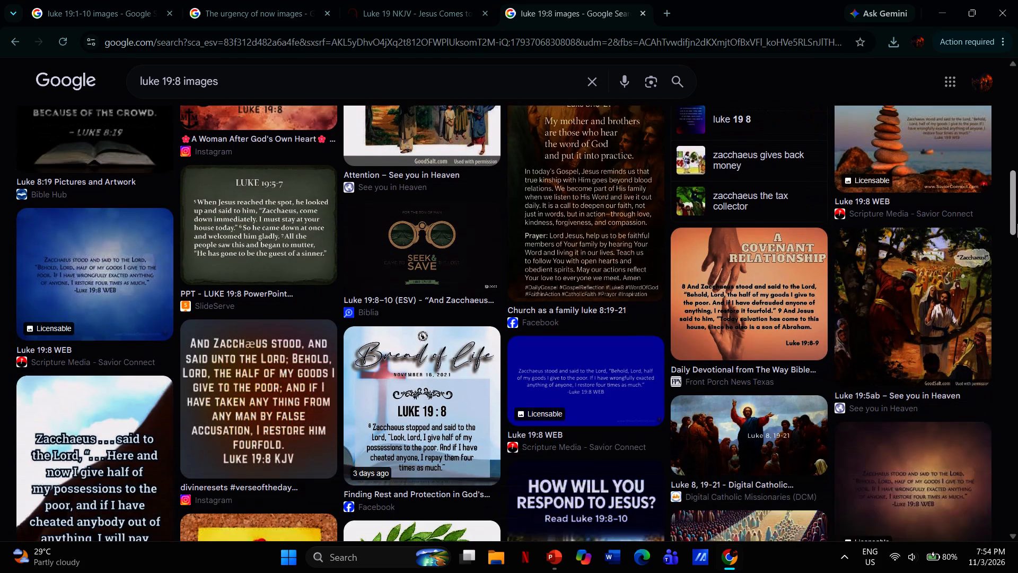
{"action": "left_click_drag", "start_coordinate": [1017, 223], "coordinate": [1015, 184]}
{"action": "left_click", "coordinate": [911, 243]}
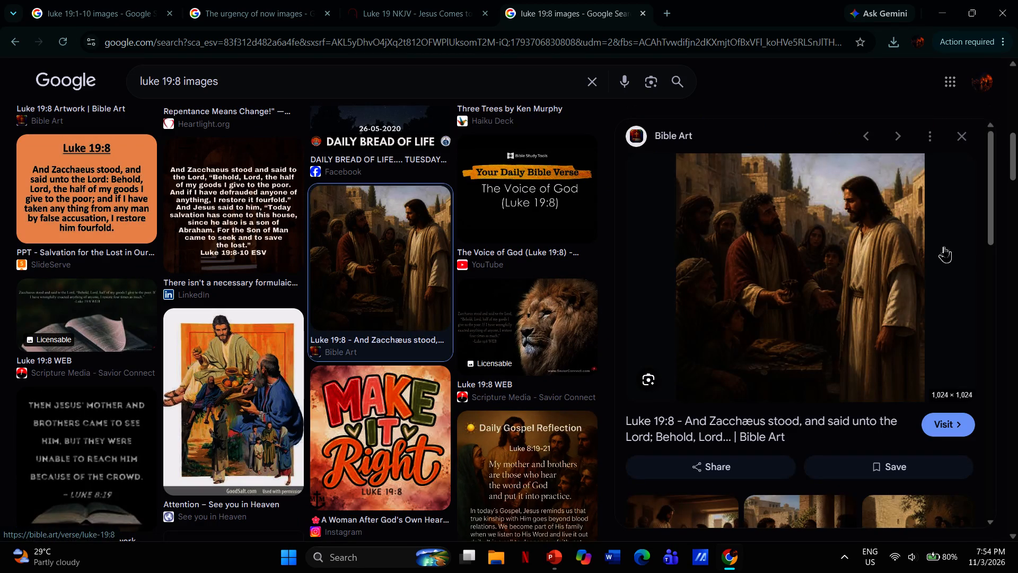
Check the related pictures, then save the previewed Bible Art image of Zacchaeus and Jesus as a JPG file.
{"action": "left_click_drag", "start_coordinate": [991, 210], "coordinate": [988, 261]}
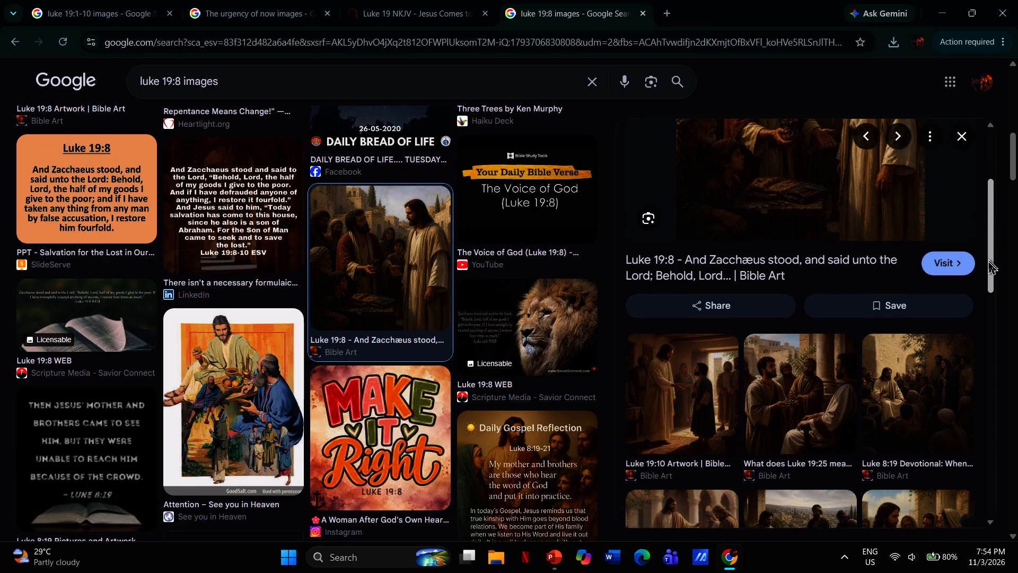
{"action": "left_click_drag", "start_coordinate": [988, 261], "coordinate": [988, 267]}
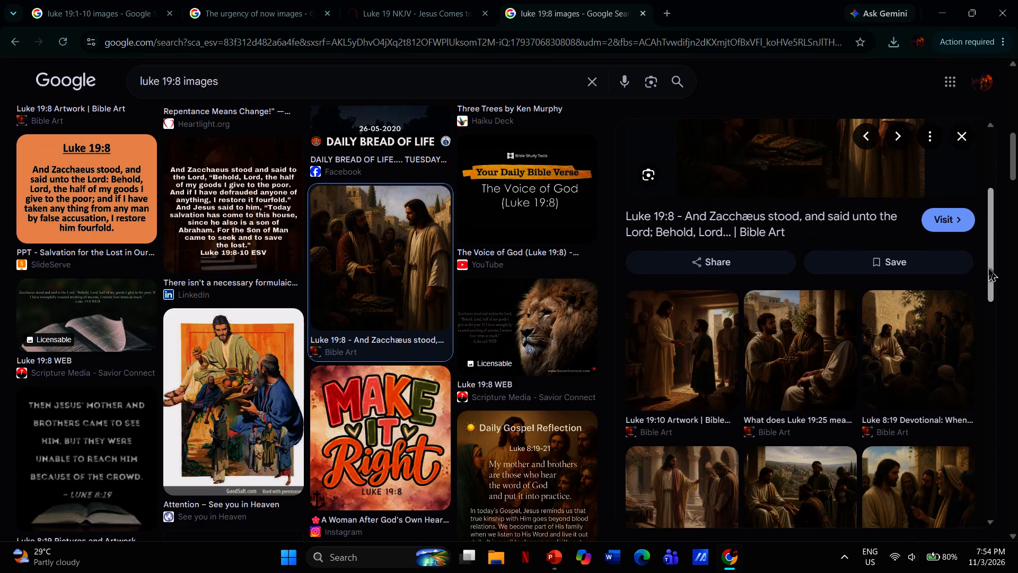
{"action": "left_click_drag", "start_coordinate": [988, 267], "coordinate": [989, 303]}
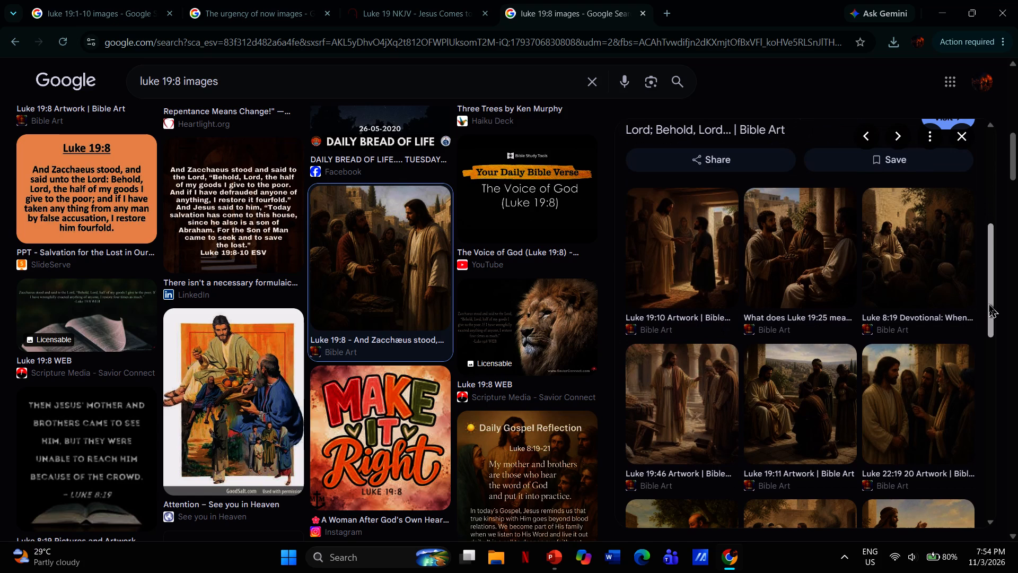
{"action": "left_click_drag", "start_coordinate": [989, 303], "coordinate": [989, 302]}
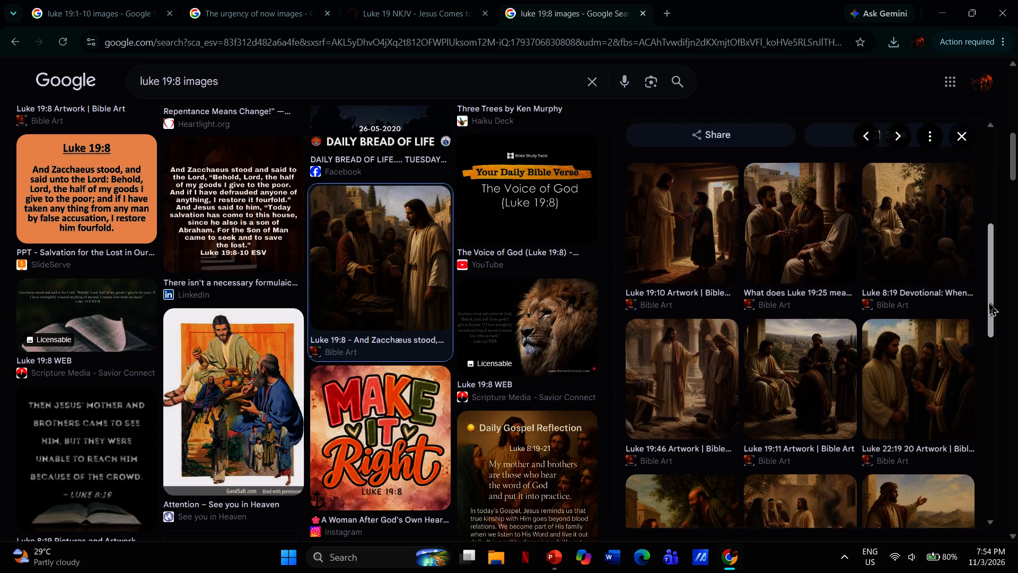
{"action": "left_click_drag", "start_coordinate": [989, 302], "coordinate": [971, 195]}
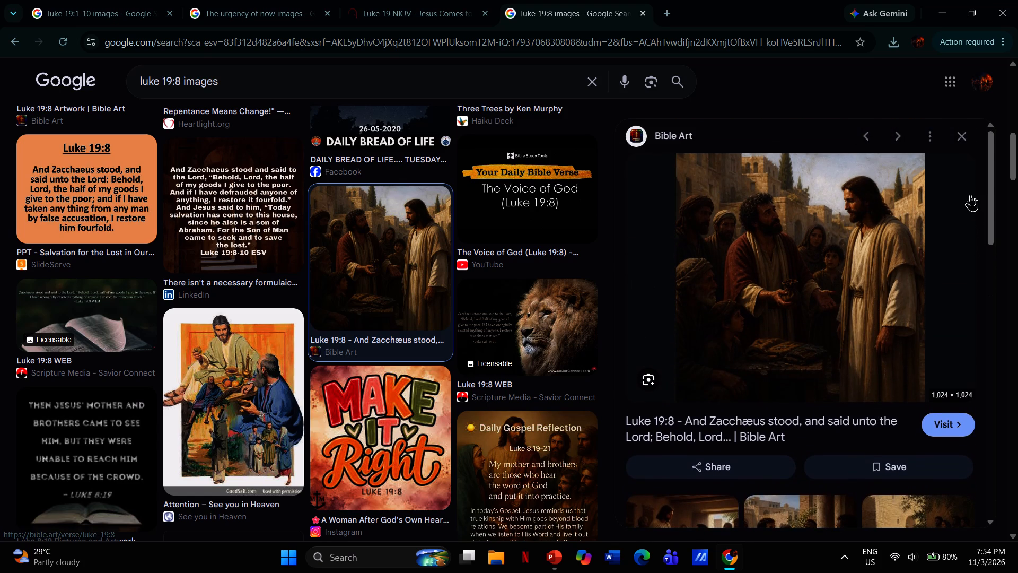
{"action": "right_click", "coordinate": [775, 285]}
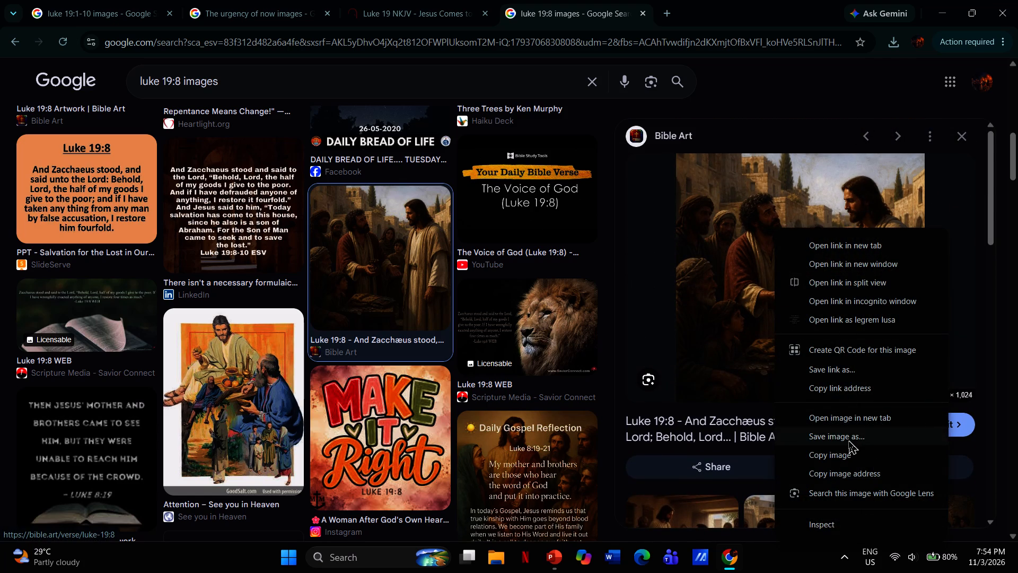
{"action": "left_click", "coordinate": [846, 437]}
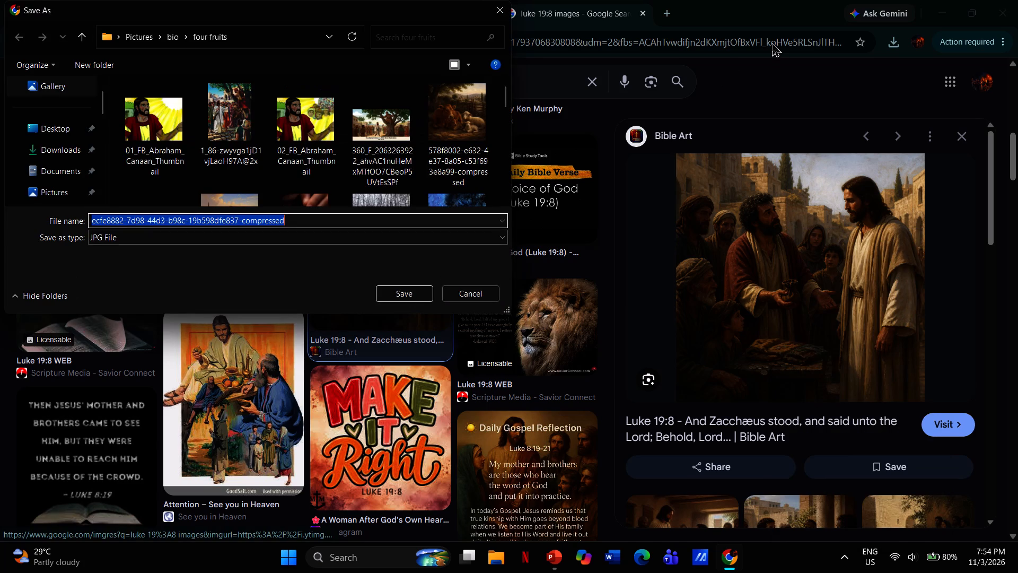
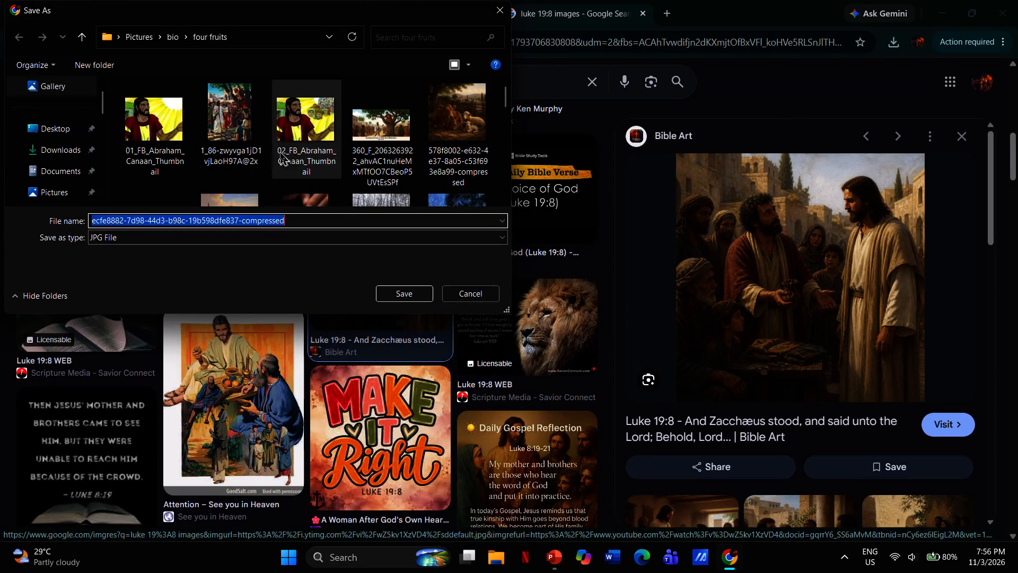
Save the Bible Art image of Zacchaeus and Jesus in the four fruits folder, inside bio in Pictures.
{"action": "left_click", "coordinate": [62, 189]}
{"action": "double_click", "coordinate": [162, 121]}
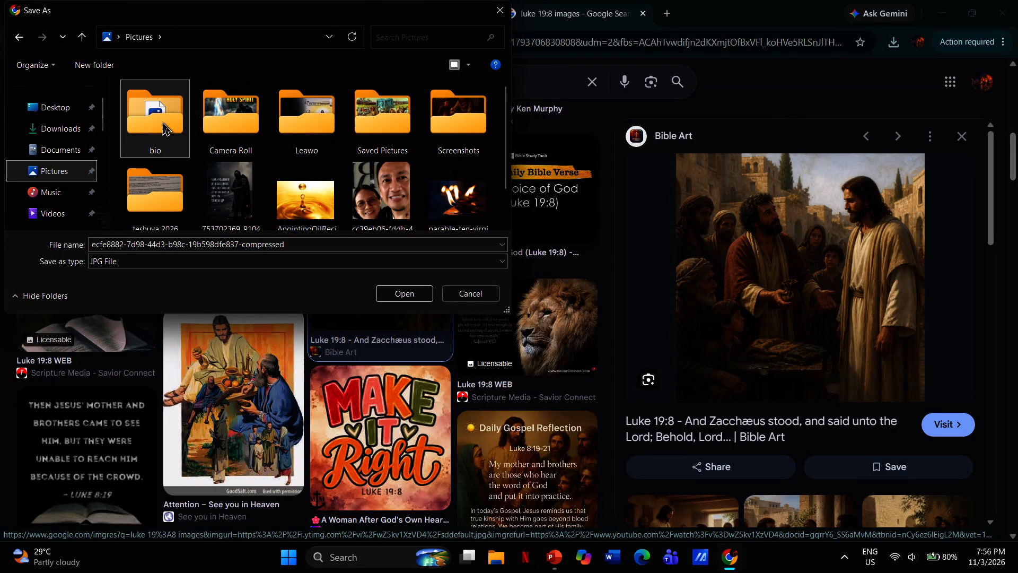
{"action": "double_click", "coordinate": [233, 124]}
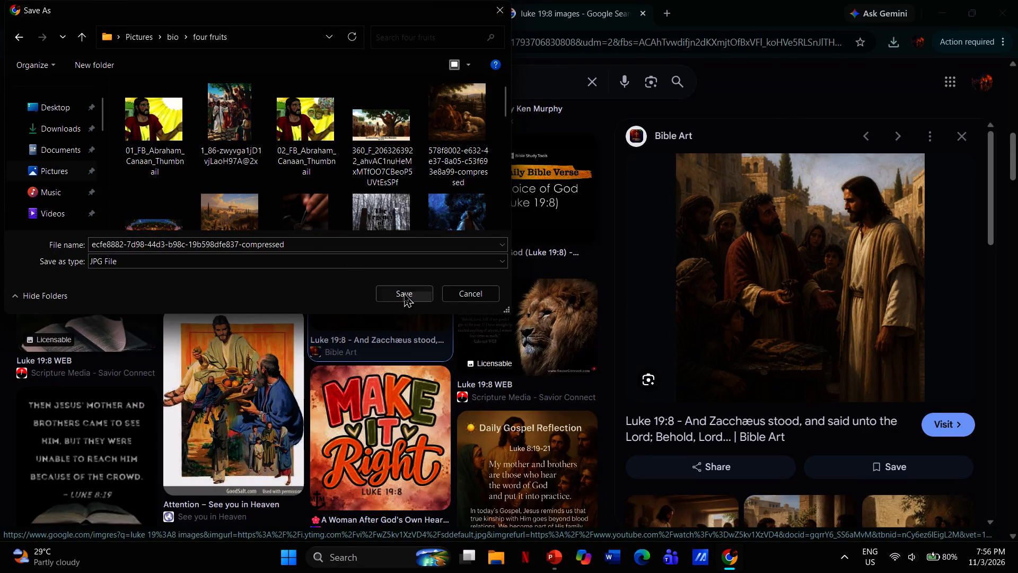
{"action": "left_click", "coordinate": [404, 293]}
Switch to PowerPoint and delete both the "Welcome to PowerPoint" title and its empty placeholder from slide 4.
{"action": "left_click", "coordinate": [554, 561]}
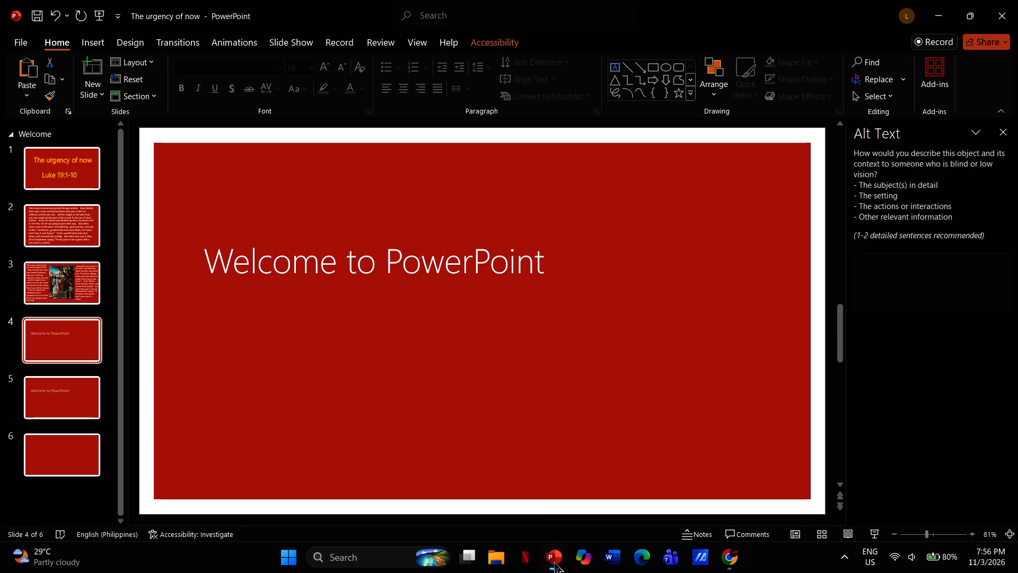
{"action": "left_click", "coordinate": [333, 263]}
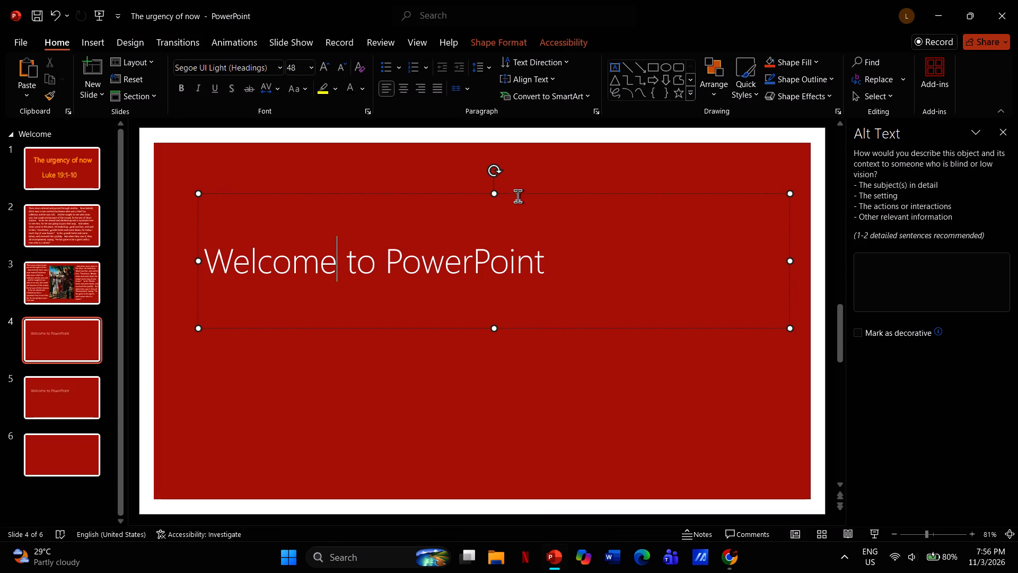
{"action": "left_click", "coordinate": [515, 192]}
{"action": "key", "text": "Delete"}
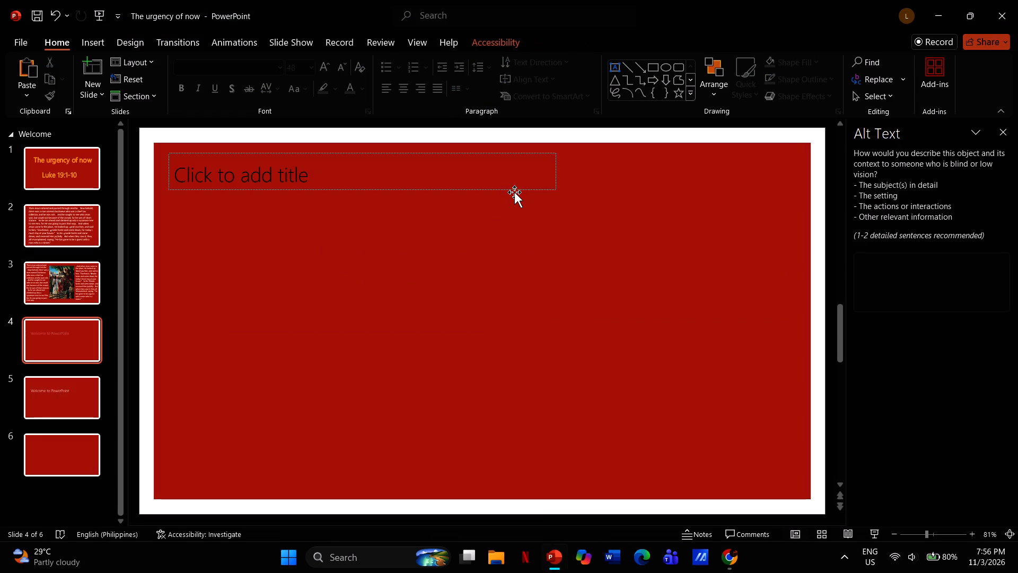
{"action": "left_click", "coordinate": [416, 168]}
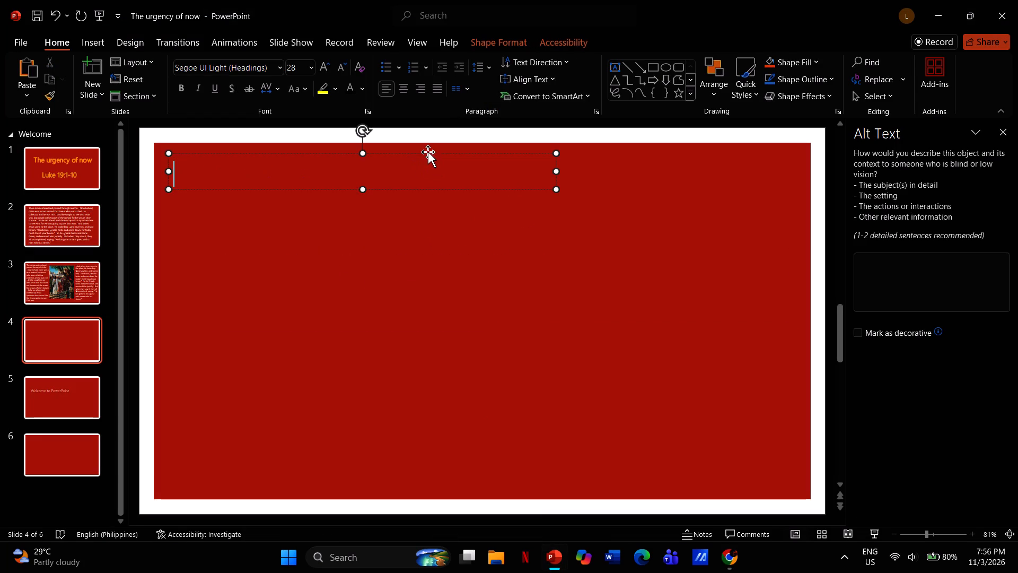
{"action": "left_click", "coordinate": [428, 151]}
{"action": "key", "text": "Delete"}
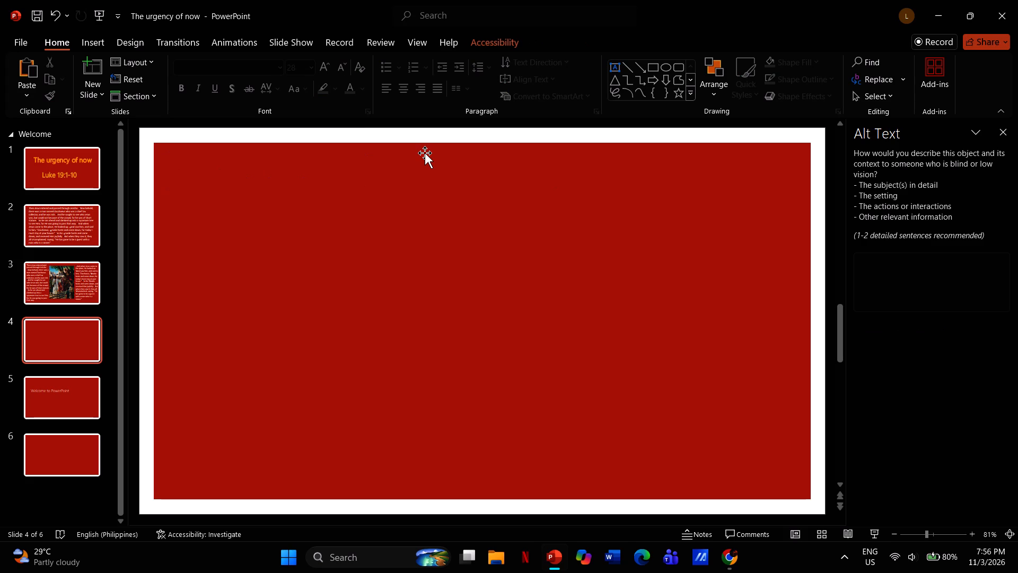
Insert the saved picture of Zacchaeus and Jesus from the four fruits folder onto slide 4 and approve its alt text.
{"action": "left_click", "coordinate": [97, 44]}
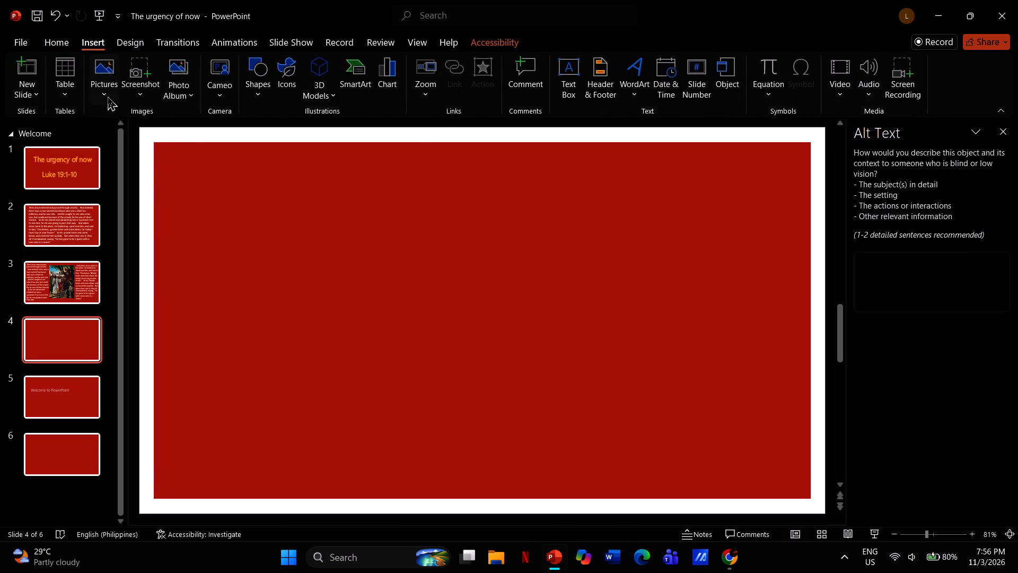
{"action": "left_click", "coordinate": [108, 94]}
{"action": "left_click", "coordinate": [129, 133]}
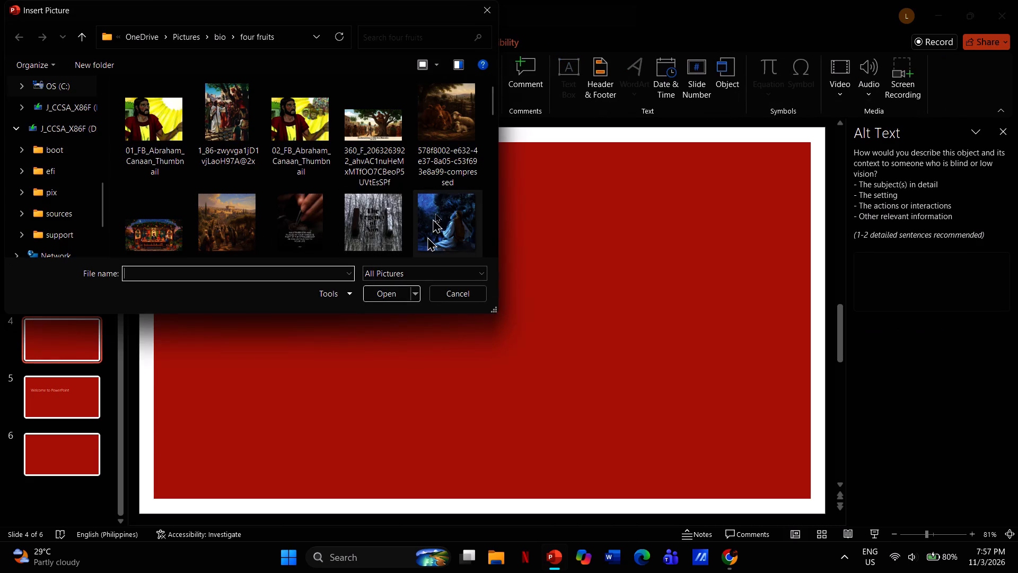
{"action": "left_click_drag", "start_coordinate": [491, 97], "coordinate": [488, 202]}
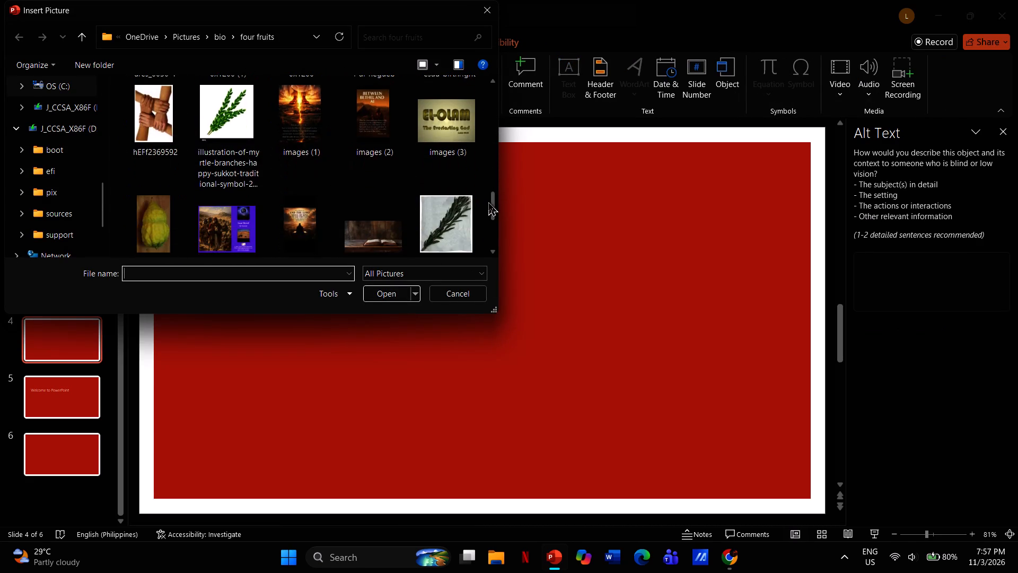
{"action": "left_click_drag", "start_coordinate": [488, 202], "coordinate": [479, 160]}
{"action": "double_click", "coordinate": [222, 155]}
{"action": "left_click", "coordinate": [433, 315]}
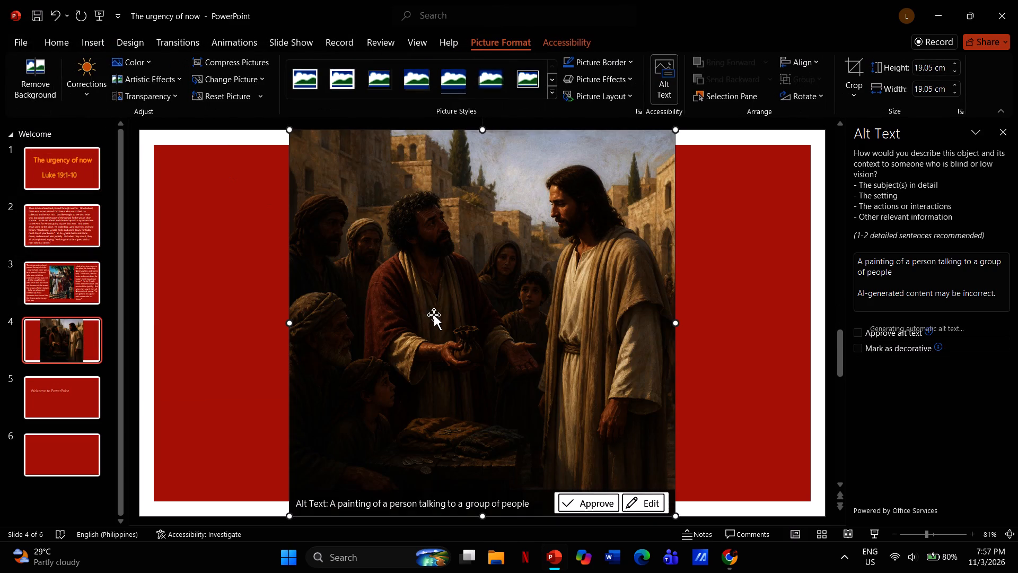
{"action": "left_click", "coordinate": [576, 508]}
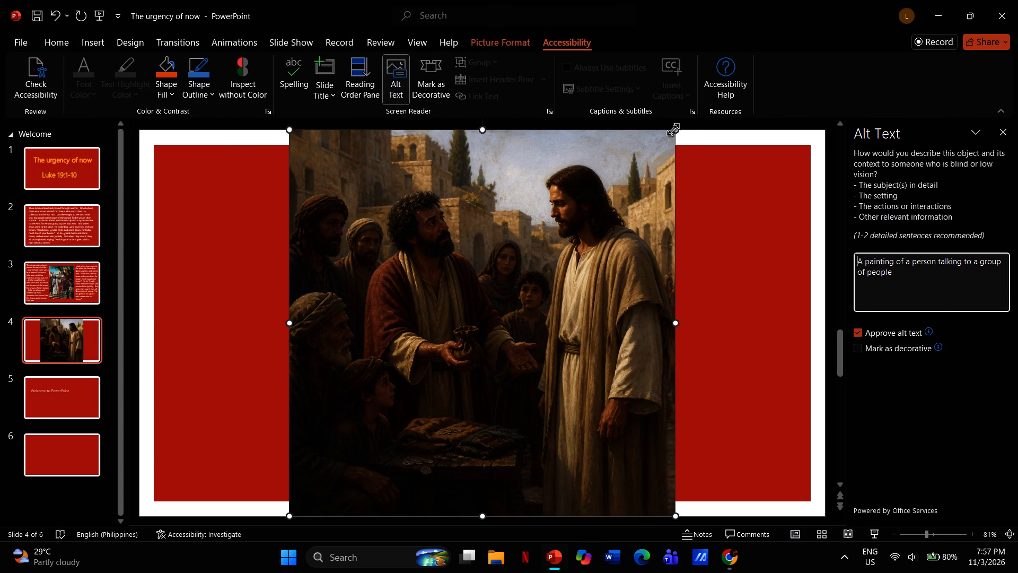
Resize and move the picture so it fills the full height of the red area along slide 4's left side.
{"action": "left_click_drag", "start_coordinate": [673, 132], "coordinate": [636, 201]}
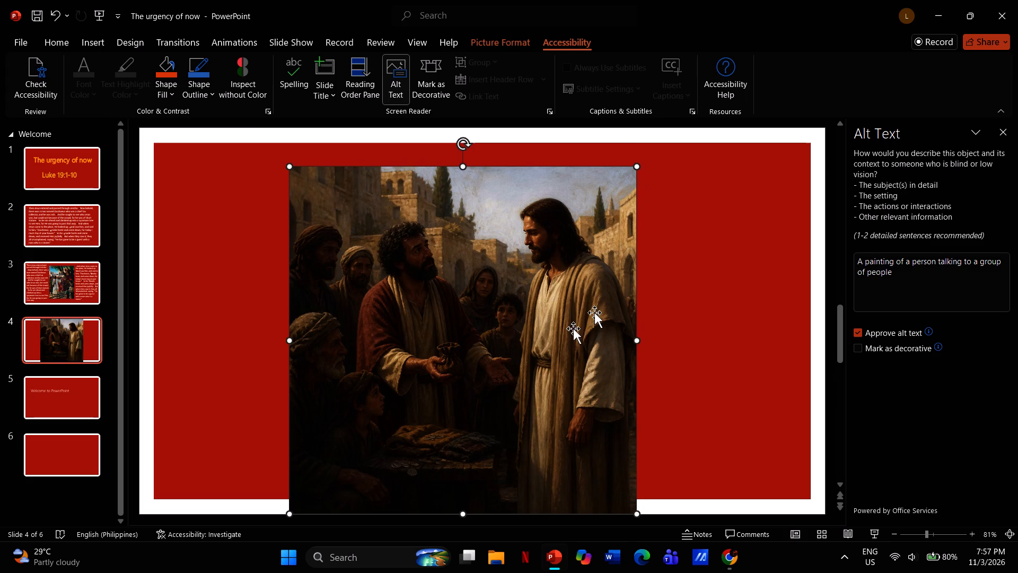
{"action": "left_click_drag", "start_coordinate": [499, 341], "coordinate": [367, 330]}
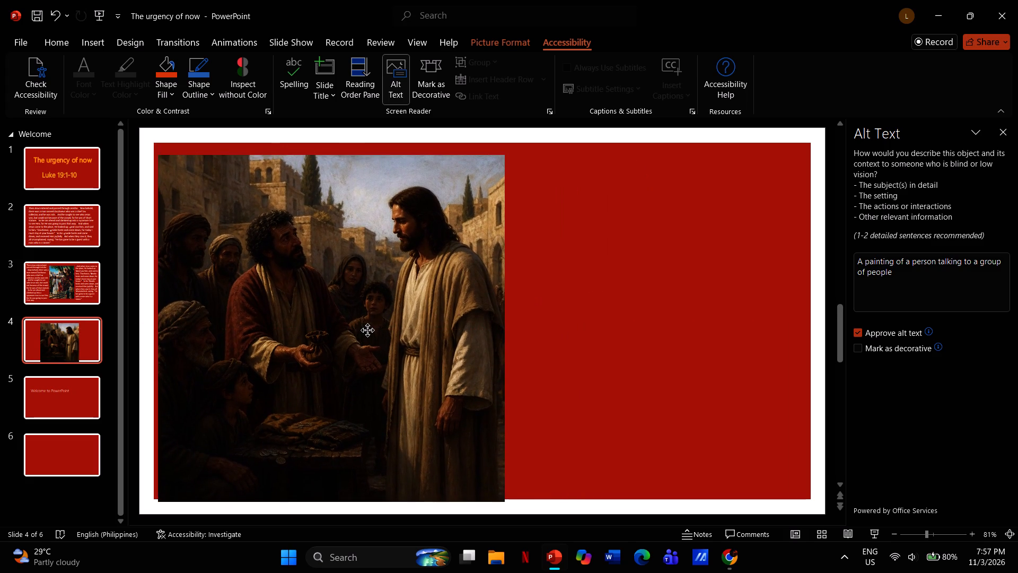
{"action": "left_click_drag", "start_coordinate": [367, 330], "coordinate": [362, 317]}
{"action": "left_click_drag", "start_coordinate": [499, 493], "coordinate": [506, 500]}
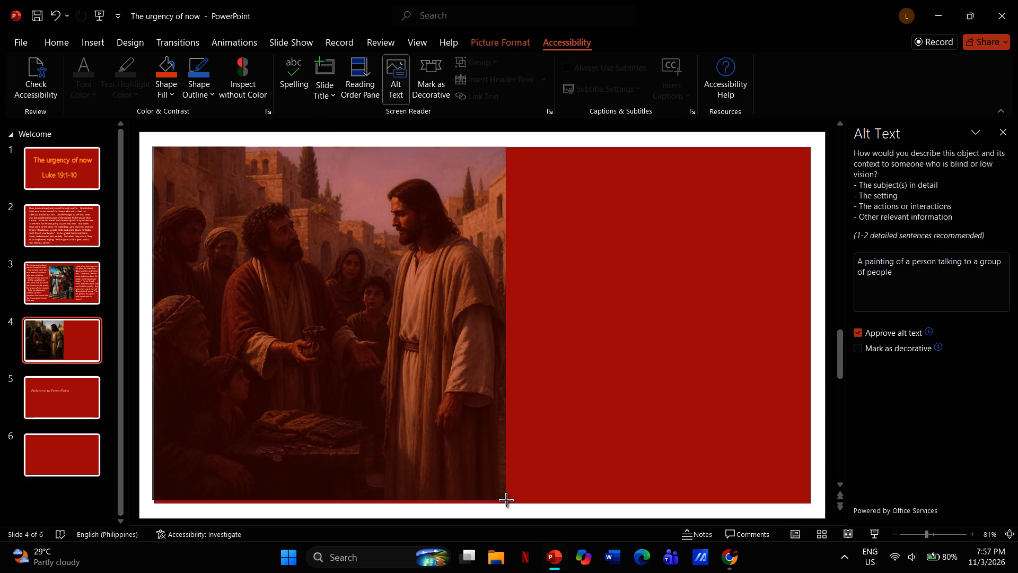
{"action": "left_click_drag", "start_coordinate": [506, 500], "coordinate": [511, 505]}
{"action": "left_click", "coordinate": [413, 367]}
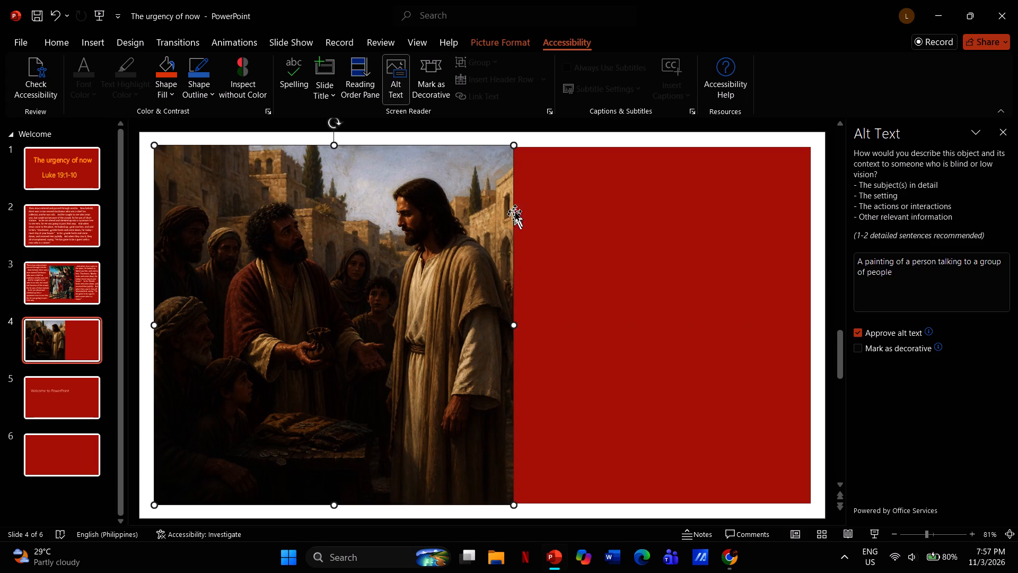
{"action": "left_click", "coordinate": [512, 146]}
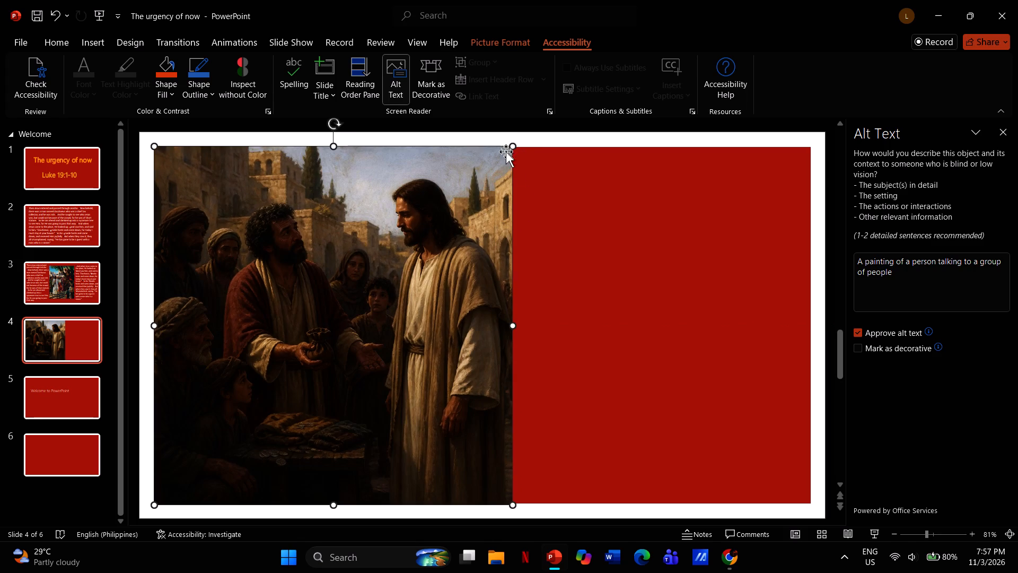
Copy verse 8 of the Luke 19 NKJV passage from Bible Gateway in Chrome and paste it onto slide 4 in PowerPoint.
{"action": "left_click", "coordinate": [730, 554]}
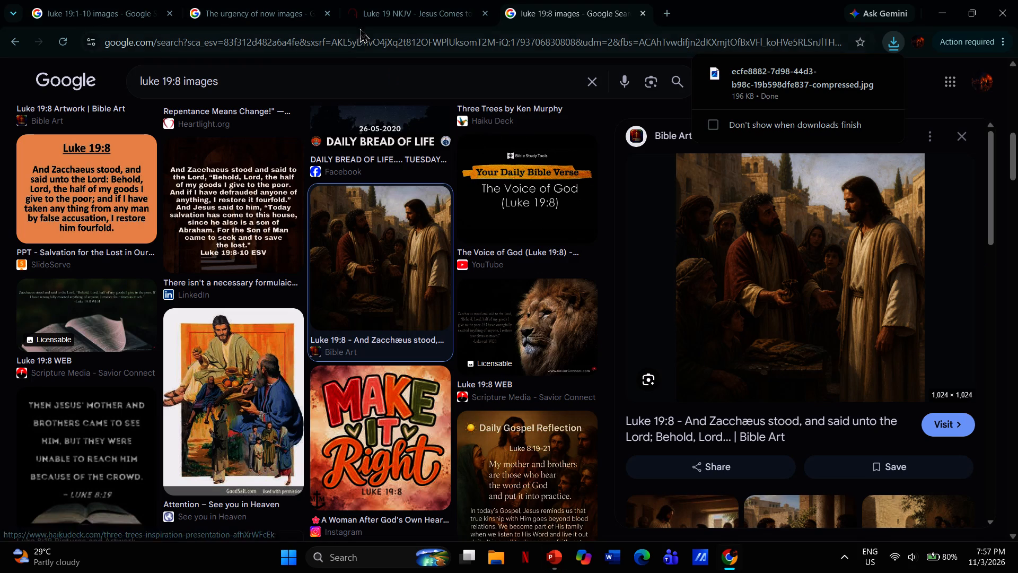
{"action": "left_click", "coordinate": [120, 22]}
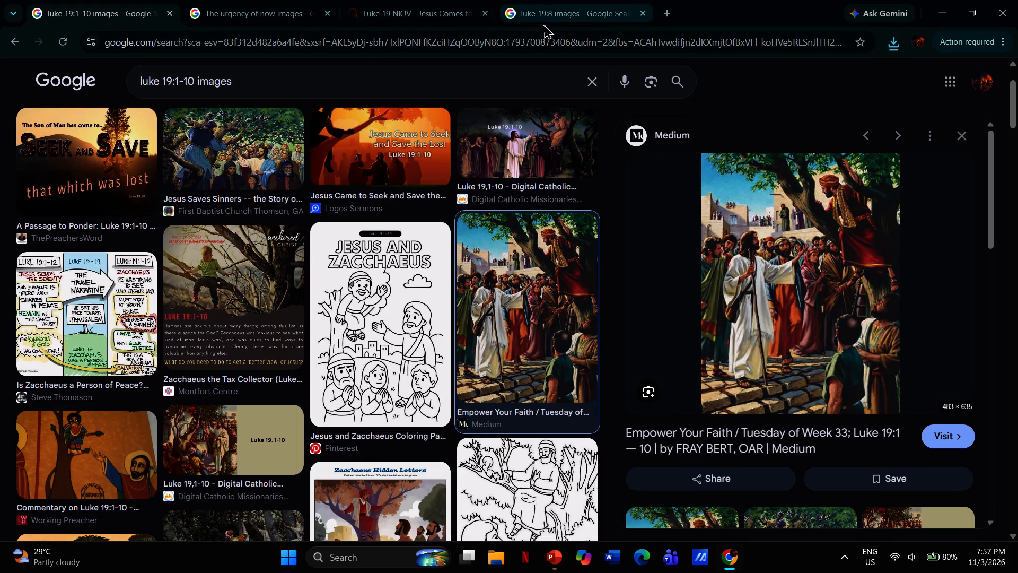
{"action": "left_click", "coordinate": [413, 16]}
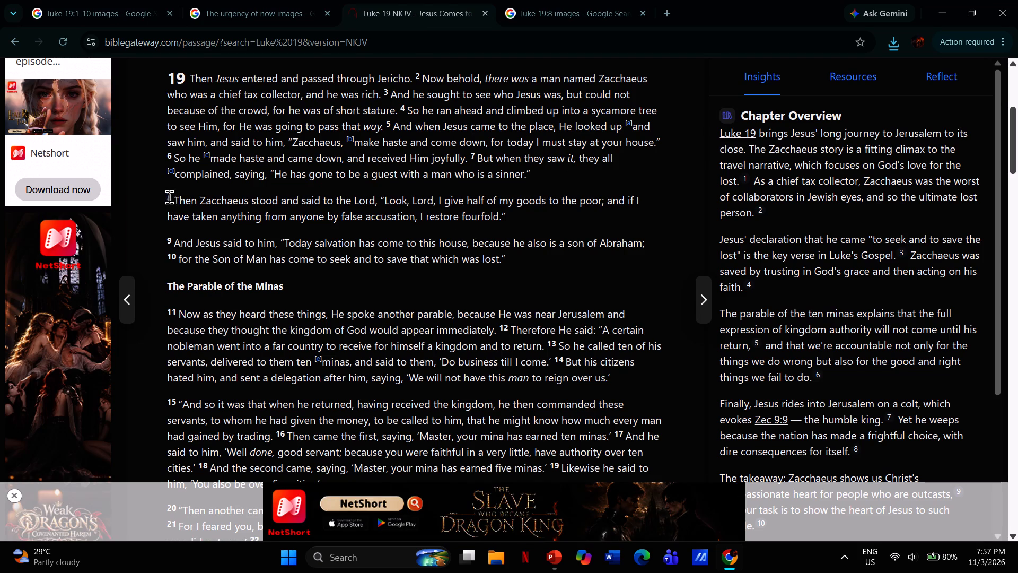
{"action": "left_click_drag", "start_coordinate": [169, 197], "coordinate": [531, 221]}
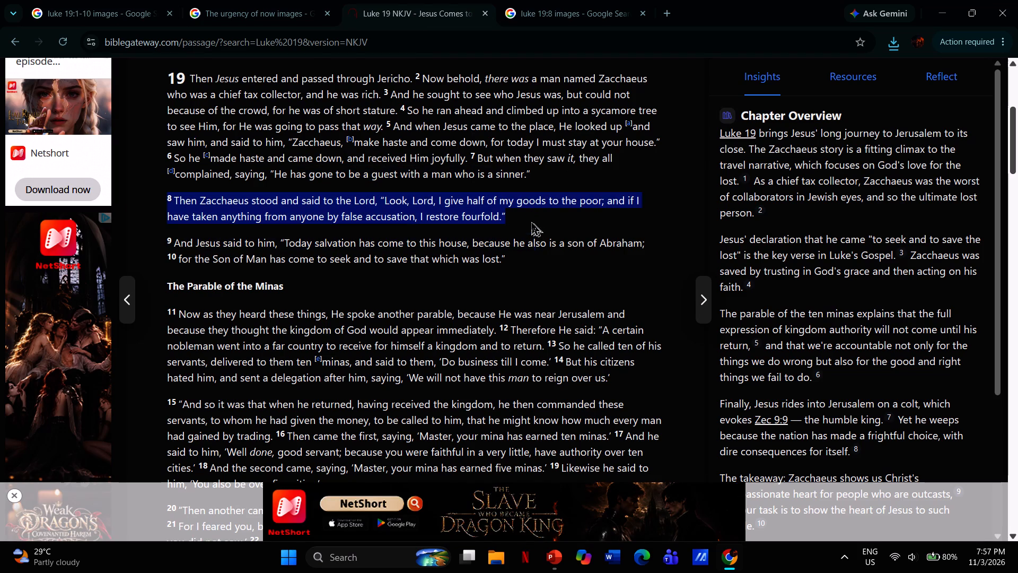
{"action": "left_click_drag", "start_coordinate": [531, 221], "coordinate": [516, 213]}
{"action": "right_click", "coordinate": [456, 216]}
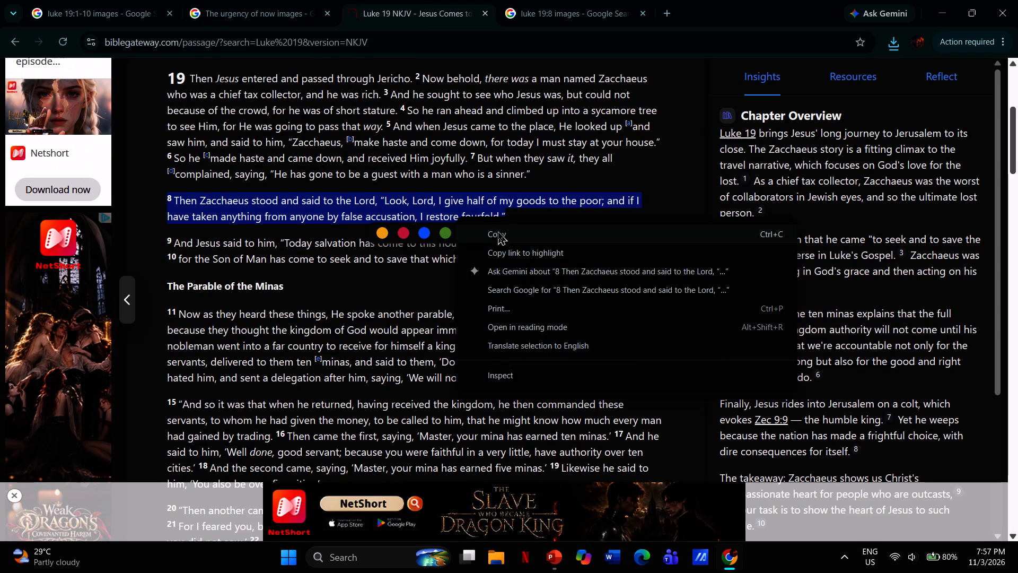
{"action": "left_click", "coordinate": [498, 232]}
{"action": "left_click", "coordinate": [561, 563]}
{"action": "right_click", "coordinate": [572, 210]}
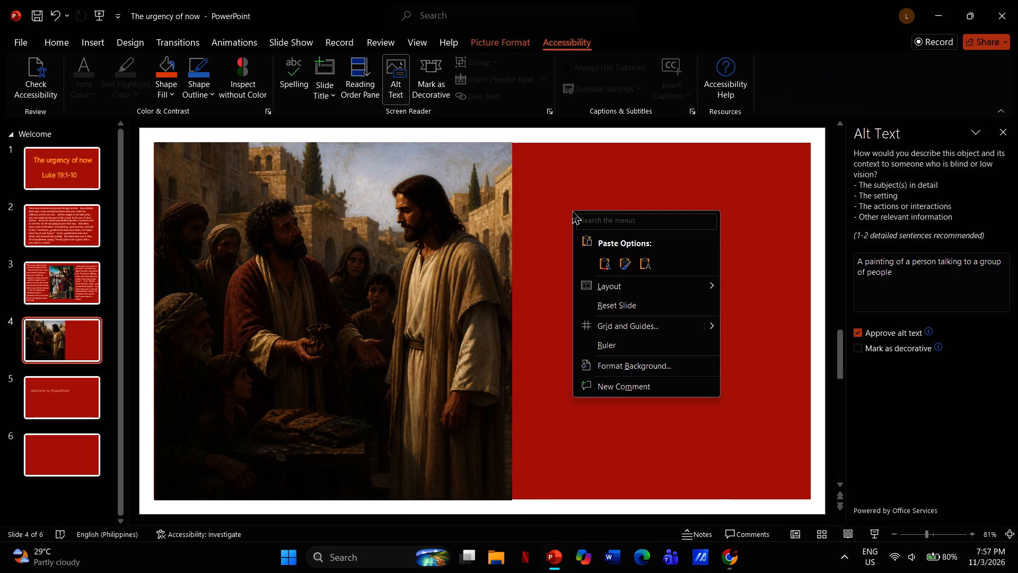
{"action": "left_click", "coordinate": [601, 267]}
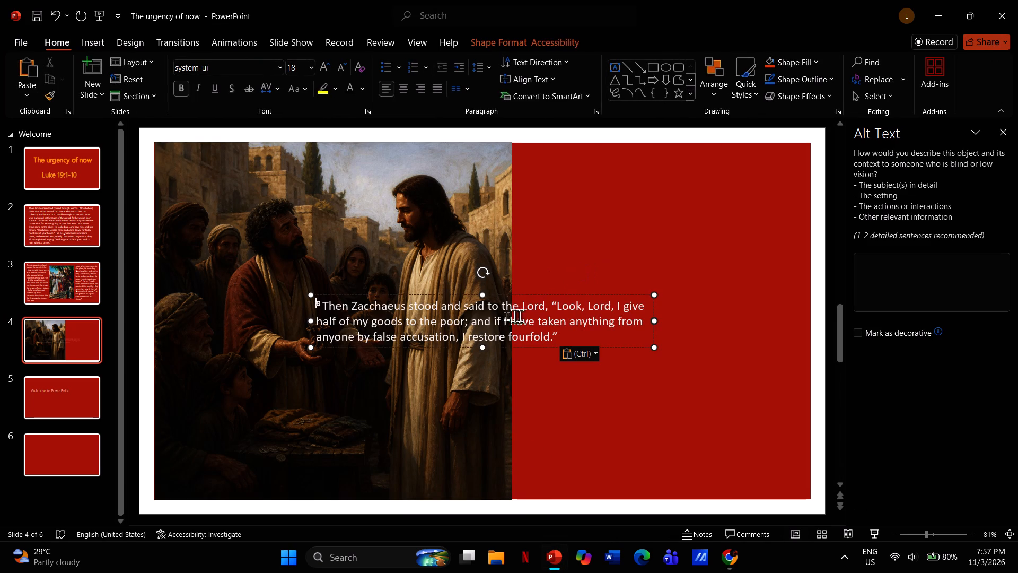
Fit the verse 8 text box to the width of the red area beside the picture and move it near the top.
{"action": "left_click_drag", "start_coordinate": [311, 322], "coordinate": [321, 319]}
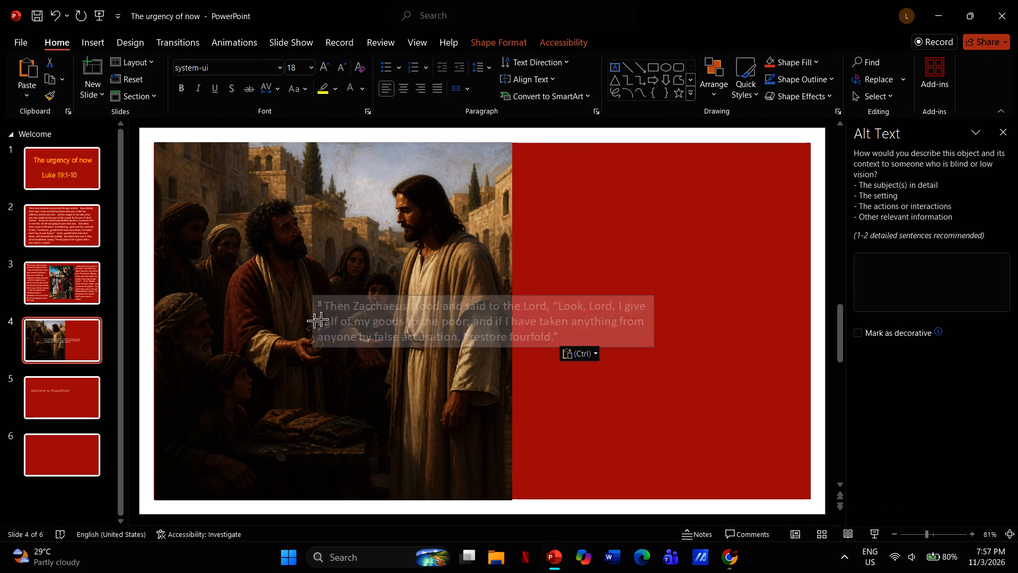
{"action": "left_click_drag", "start_coordinate": [321, 319], "coordinate": [514, 301]}
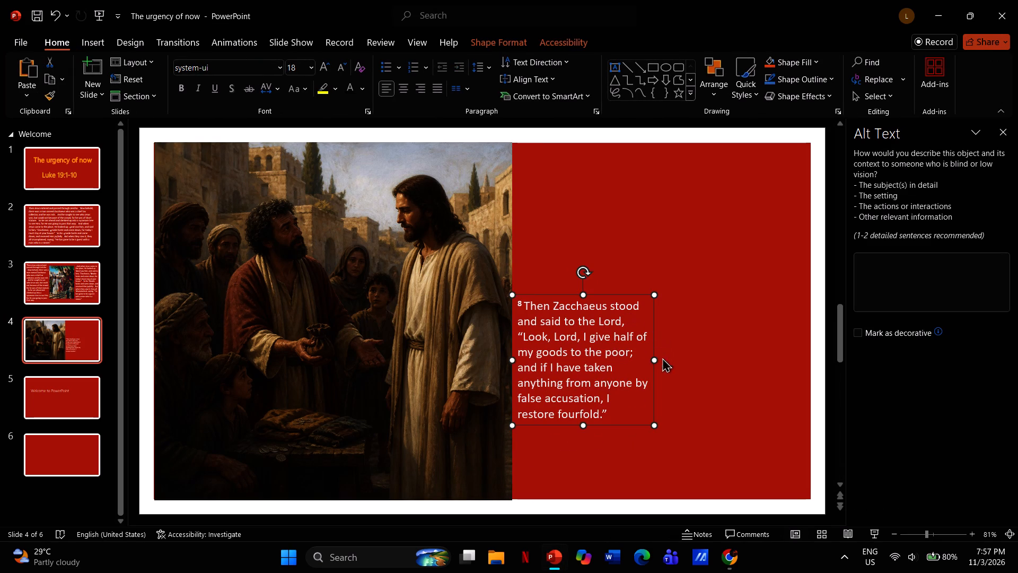
{"action": "left_click_drag", "start_coordinate": [653, 362], "coordinate": [808, 367]}
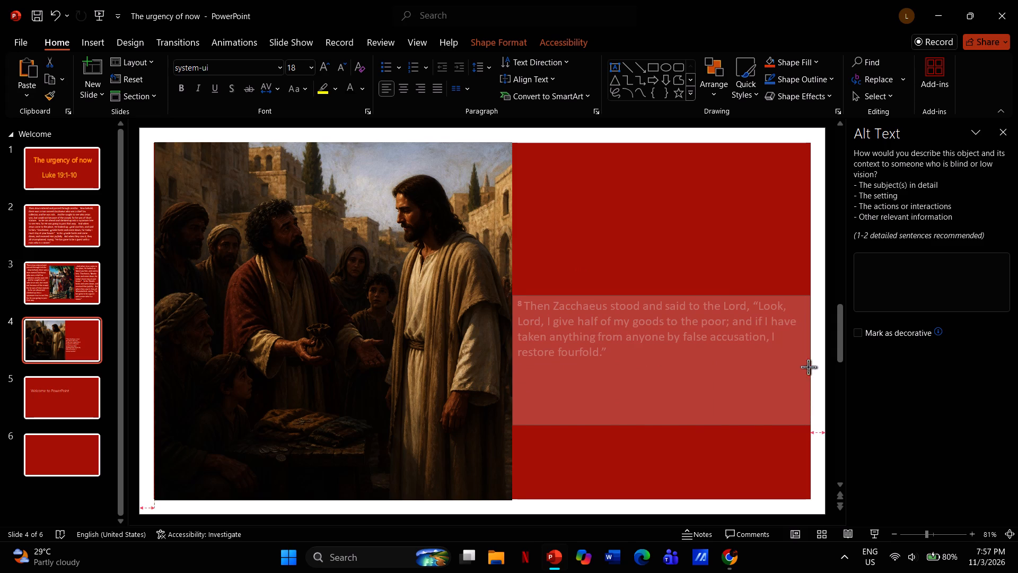
{"action": "left_click_drag", "start_coordinate": [808, 367], "coordinate": [807, 367]}
{"action": "left_click_drag", "start_coordinate": [677, 296], "coordinate": [676, 187]}
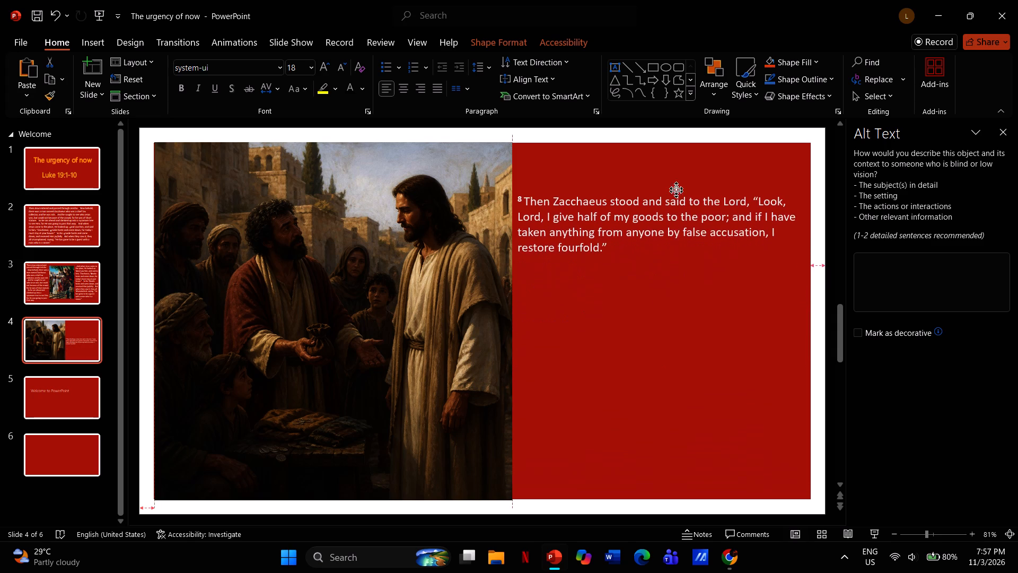
{"action": "left_click_drag", "start_coordinate": [676, 187], "coordinate": [683, 167]}
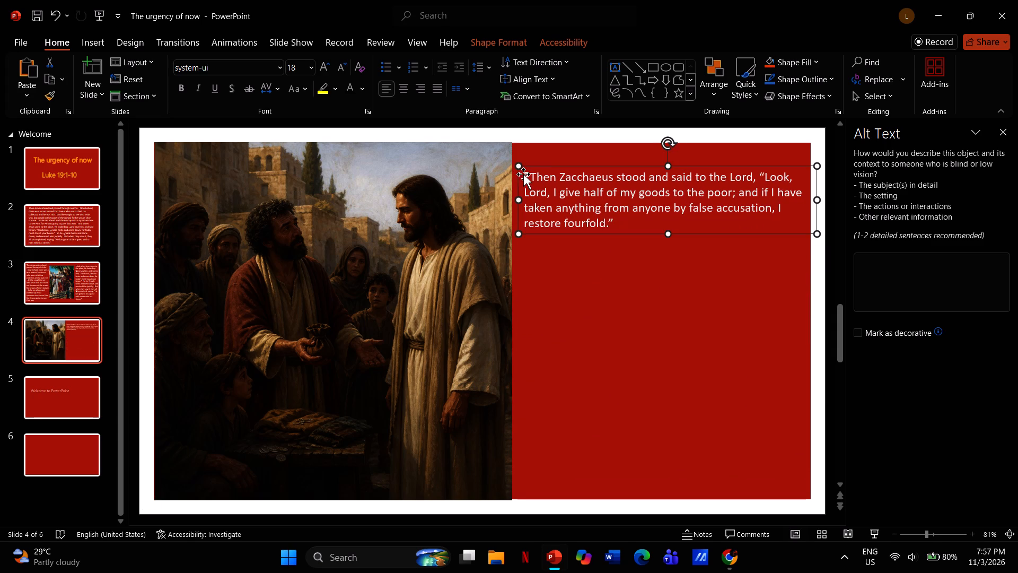
Set the font size of the whole verse 8 text to 36.
{"action": "left_click_drag", "start_coordinate": [525, 176], "coordinate": [630, 224]}
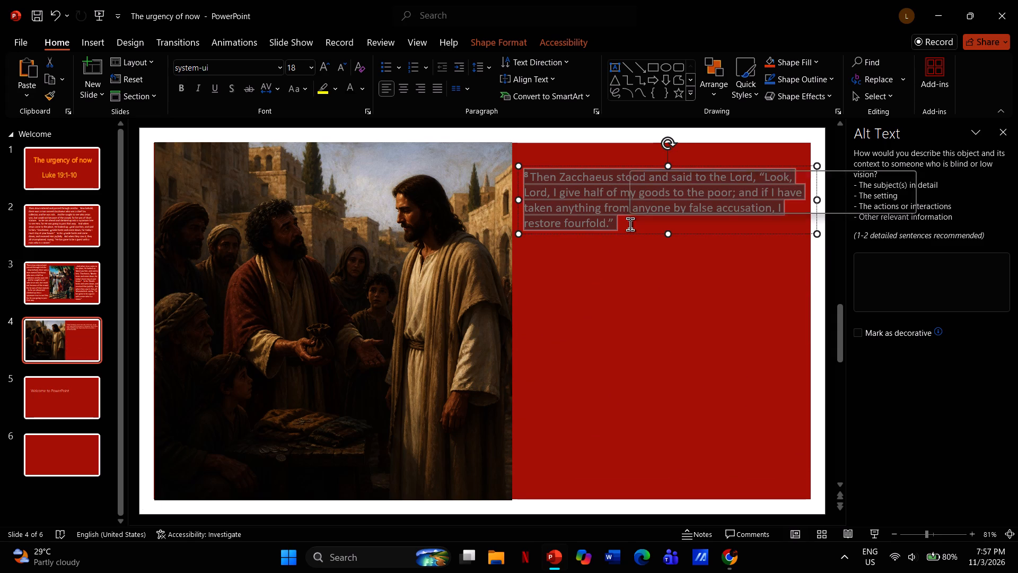
{"action": "key", "text": "ctrl+bracketright"}
{"action": "key", "text": "ctrl+bracketright"}
{"action": "key", "text": "ctrl+bracketright"}
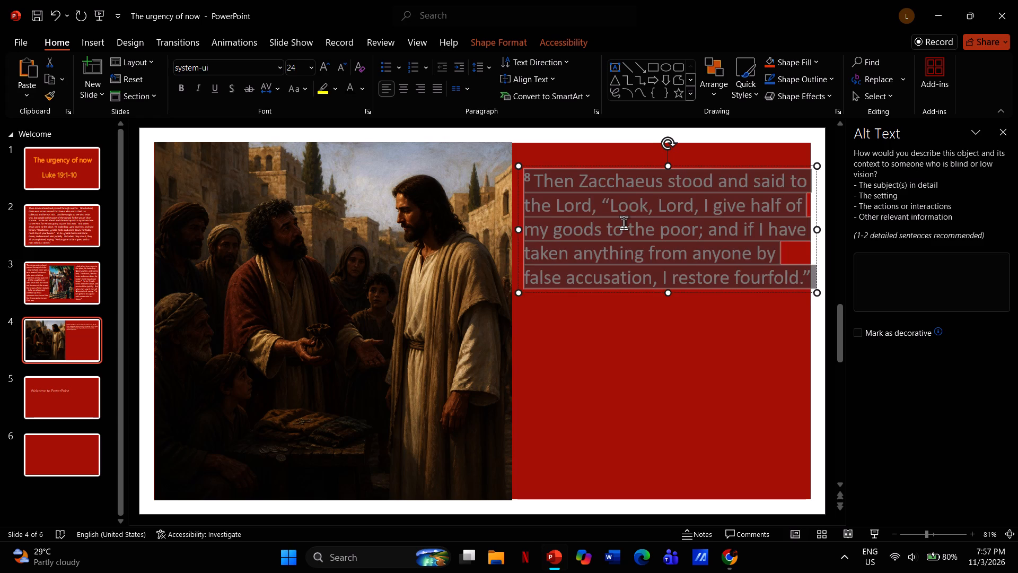
{"action": "key", "text": "ctrl+bracketright"}
{"action": "key", "text": "ctrl+bracketright"}
{"action": "key", "text": "ctrl+bracketright"}
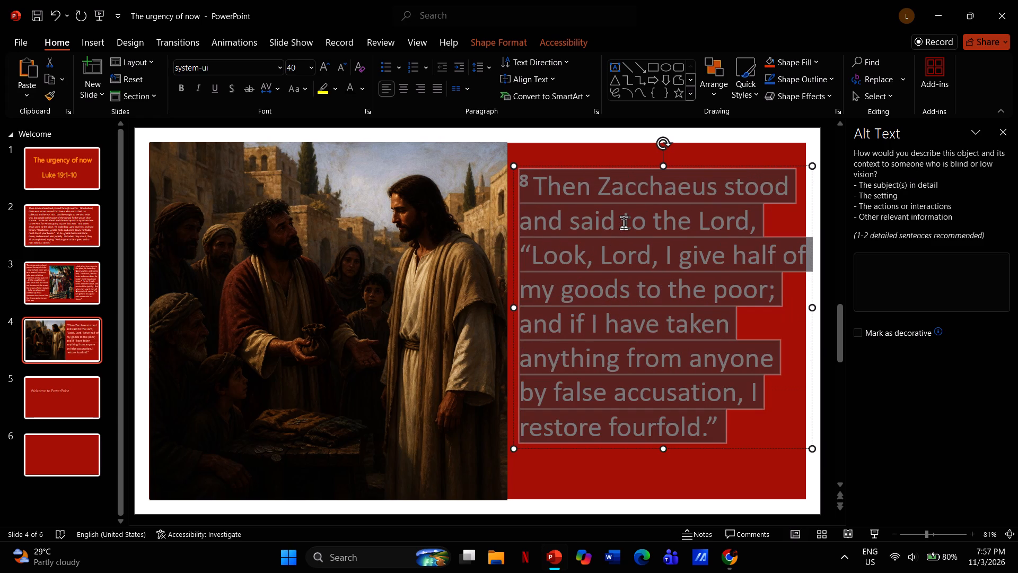
{"action": "key", "text": "ctrl+bracketleft"}
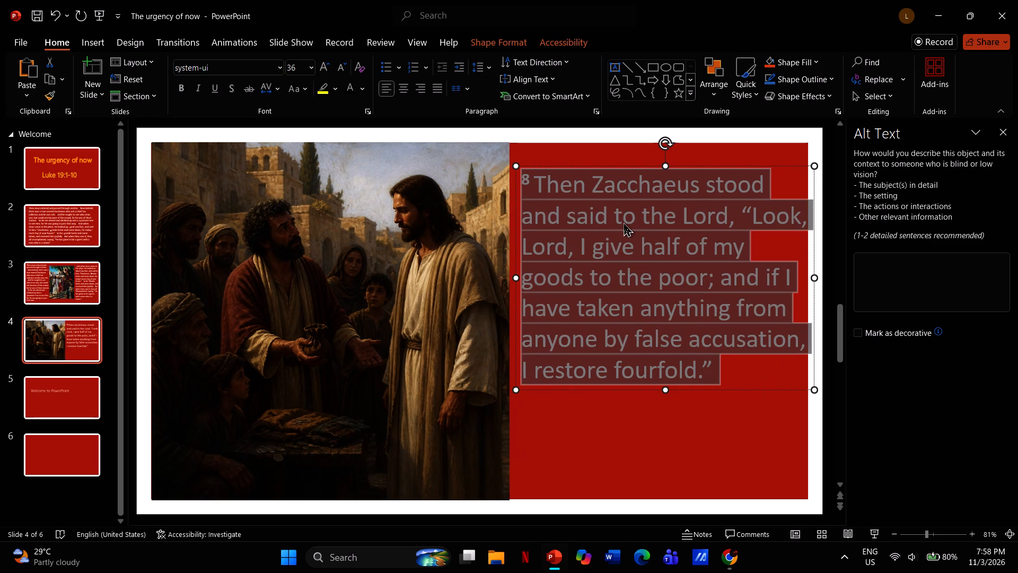
Change the superscript verse number 8 to black.
{"action": "left_click", "coordinate": [555, 197]}
{"action": "left_click_drag", "start_coordinate": [531, 179], "coordinate": [516, 179]}
{"action": "left_click", "coordinate": [352, 88]}
{"action": "left_click", "coordinate": [714, 239]}
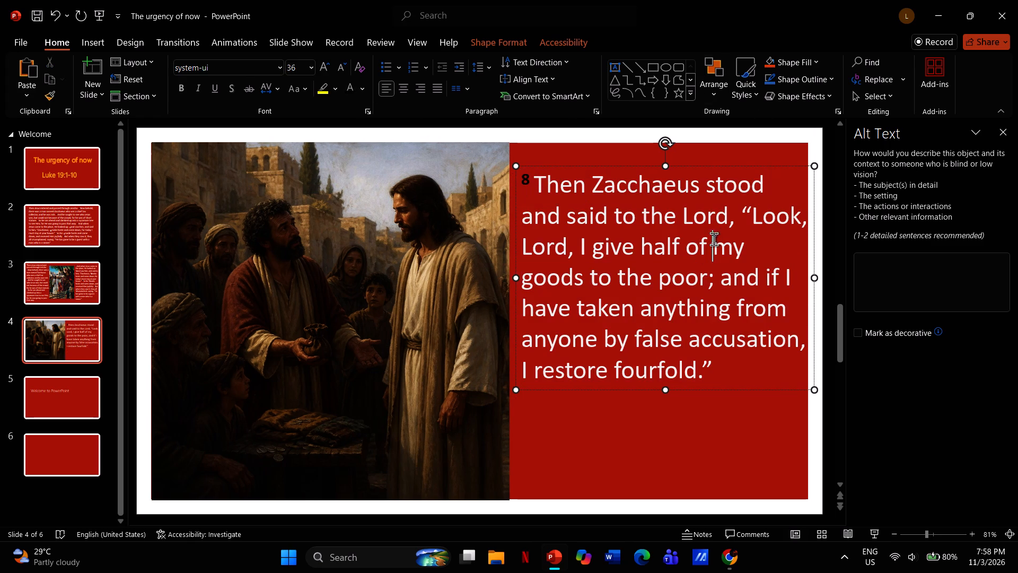
Move the verse 8 text box slightly lower within the red area and deselect it.
{"action": "left_click_drag", "start_coordinate": [688, 166], "coordinate": [690, 185]}
{"action": "left_click", "coordinate": [743, 418]}
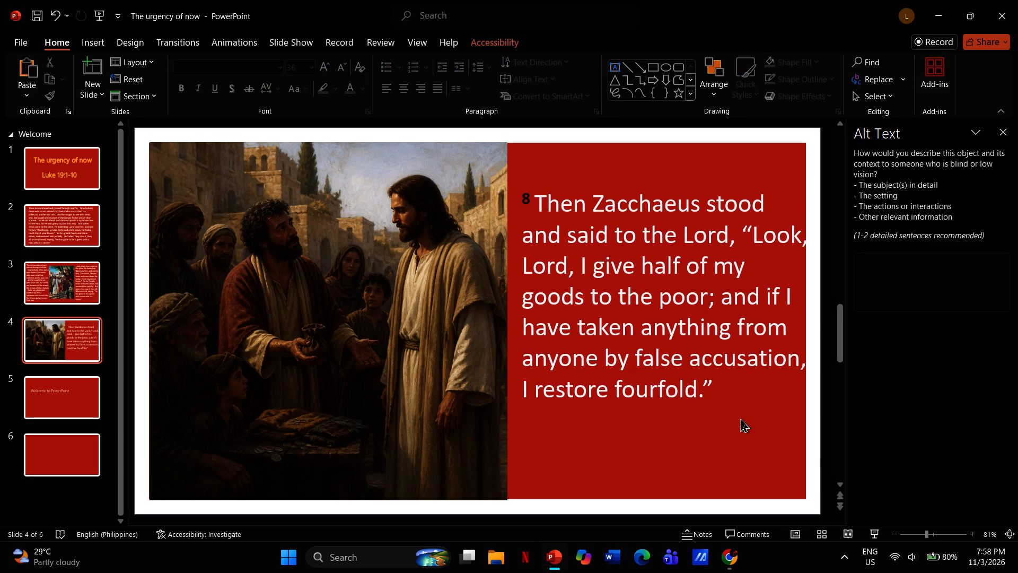
Duplicate slide 5, the red "Welcome to PowerPoint" slide, twice.
{"action": "left_click", "coordinate": [61, 403]}
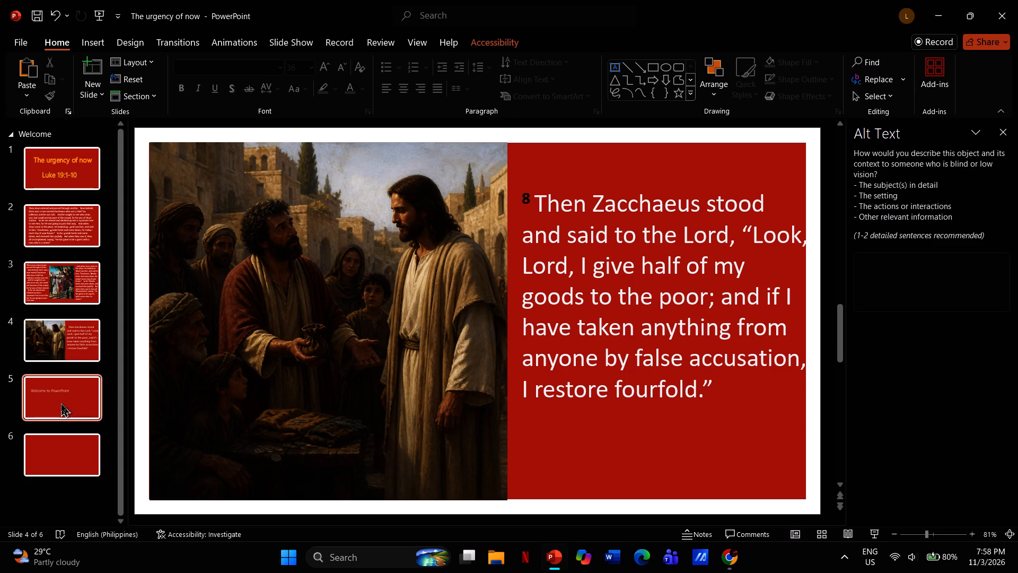
{"action": "left_click", "coordinate": [63, 79]}
{"action": "left_click", "coordinate": [73, 113]}
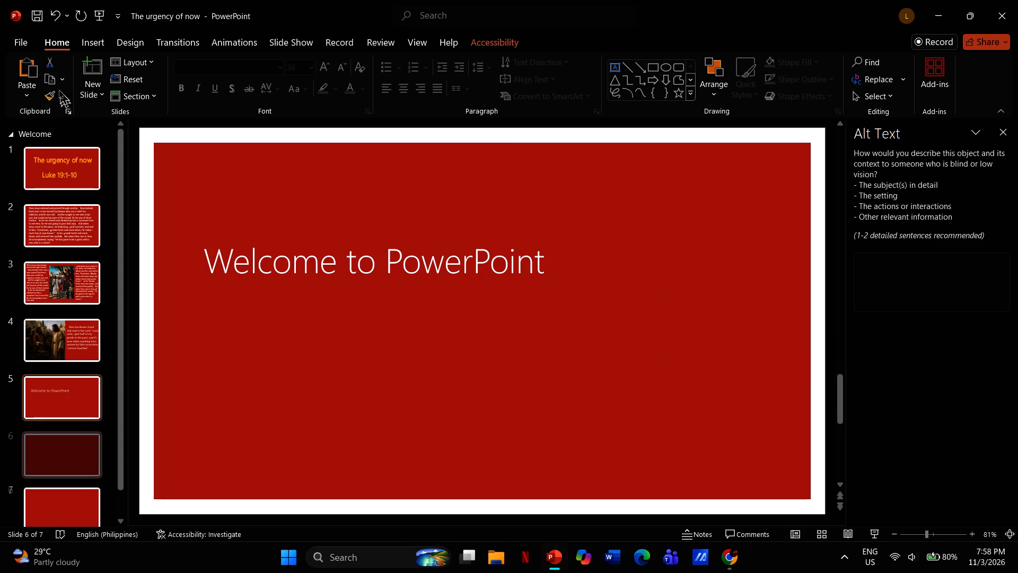
{"action": "left_click", "coordinate": [58, 81]}
{"action": "left_click", "coordinate": [80, 119]}
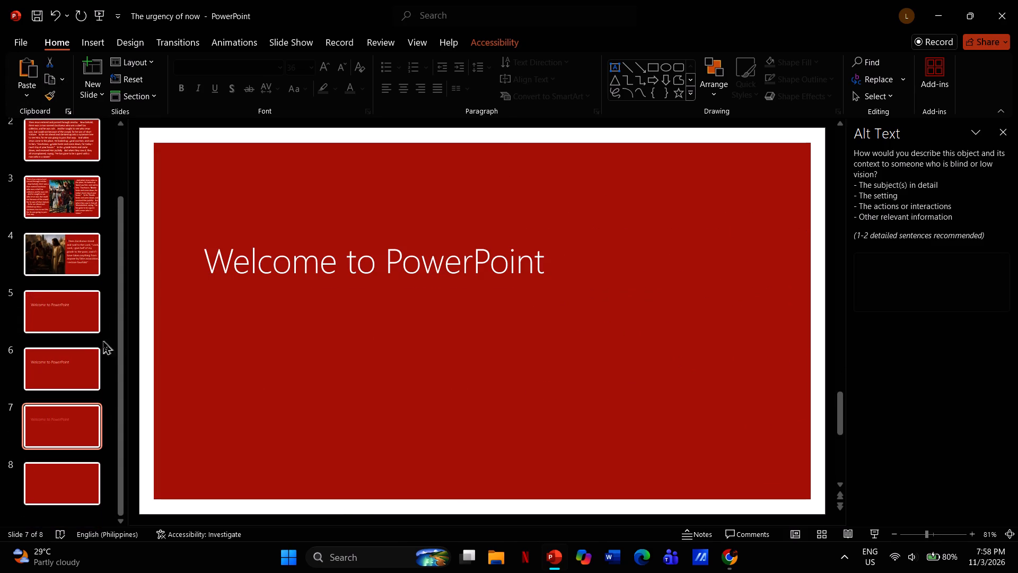
Delete the "Welcome to PowerPoint" title and its empty title placeholder from slide 5, leaving the red background bare.
{"action": "left_click", "coordinate": [55, 312]}
{"action": "left_click", "coordinate": [360, 276]}
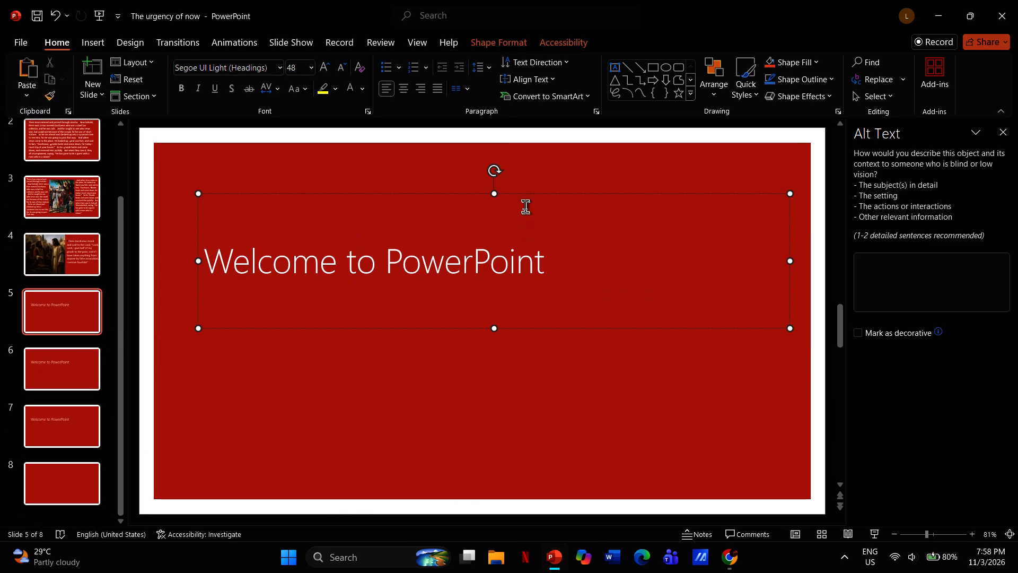
{"action": "left_click", "coordinate": [520, 189]}
{"action": "key", "text": "Delete"}
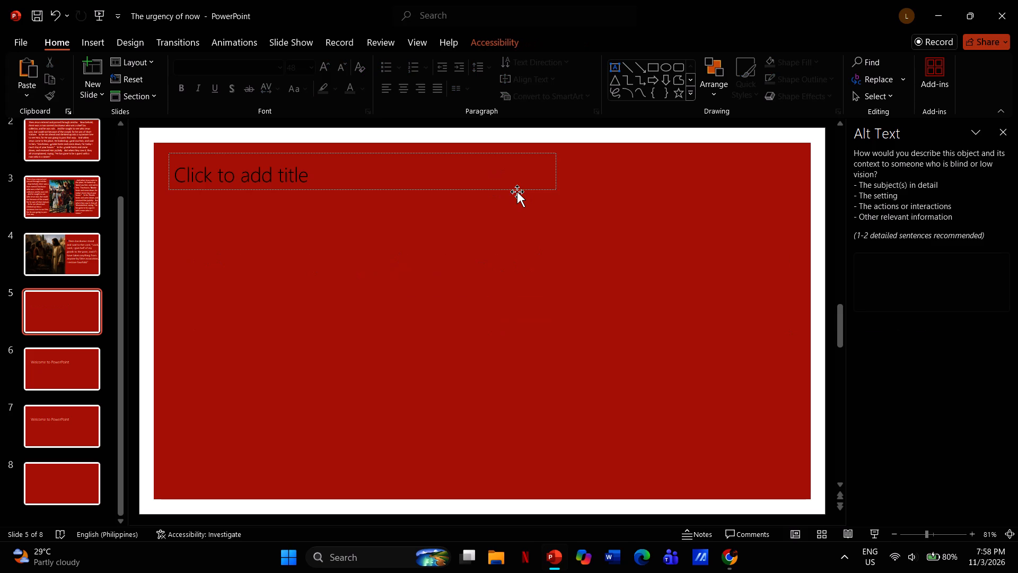
{"action": "left_click", "coordinate": [517, 192]}
{"action": "left_click", "coordinate": [506, 151]}
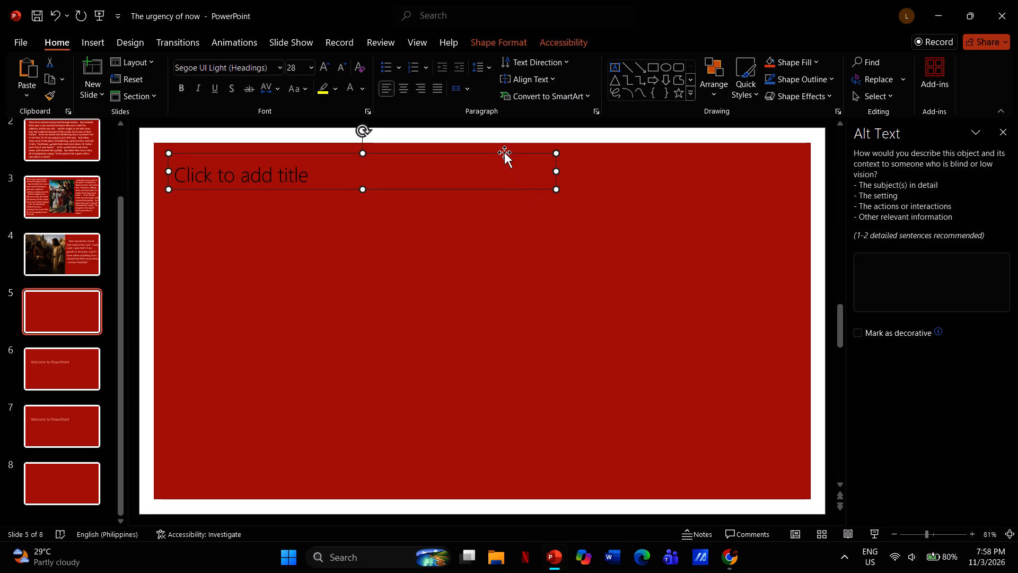
{"action": "key", "text": "Delete"}
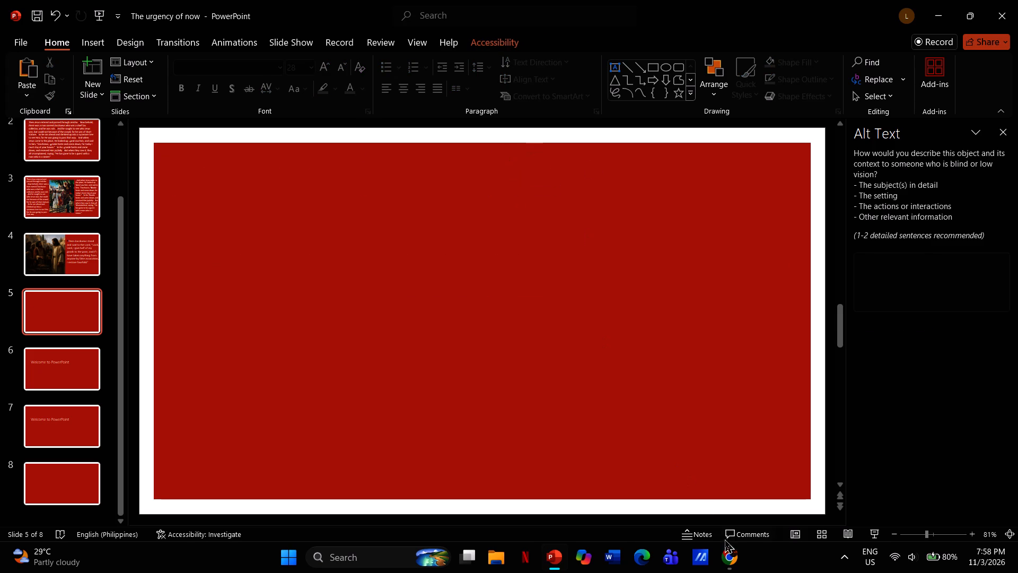
Switch to Chrome, search Google Images for "luke 19:9-10 images" and look through the results for a suitable picture.
{"action": "left_click", "coordinate": [729, 562]}
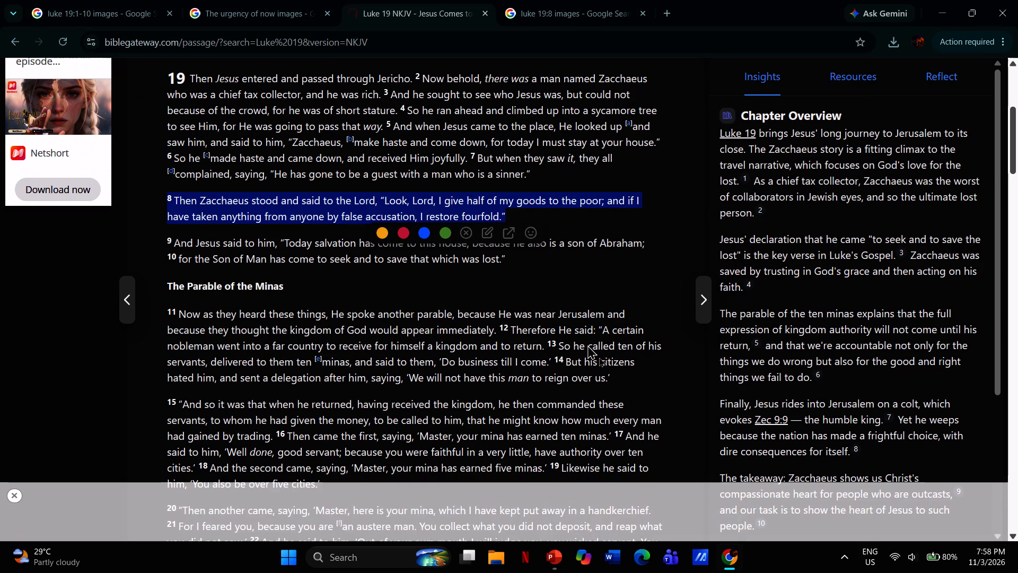
{"action": "left_click", "coordinate": [595, 283]}
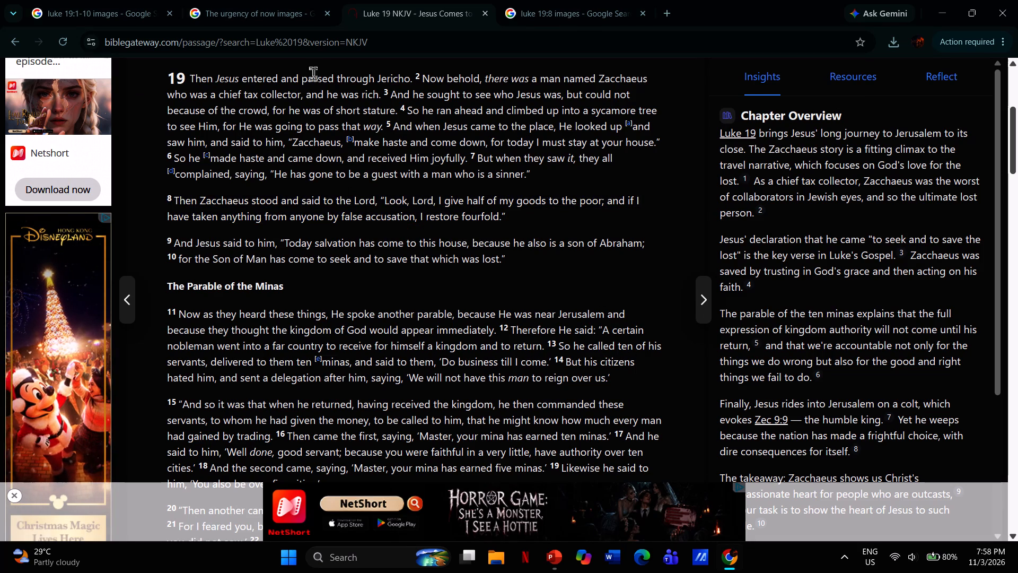
{"action": "left_click", "coordinate": [558, 14]}
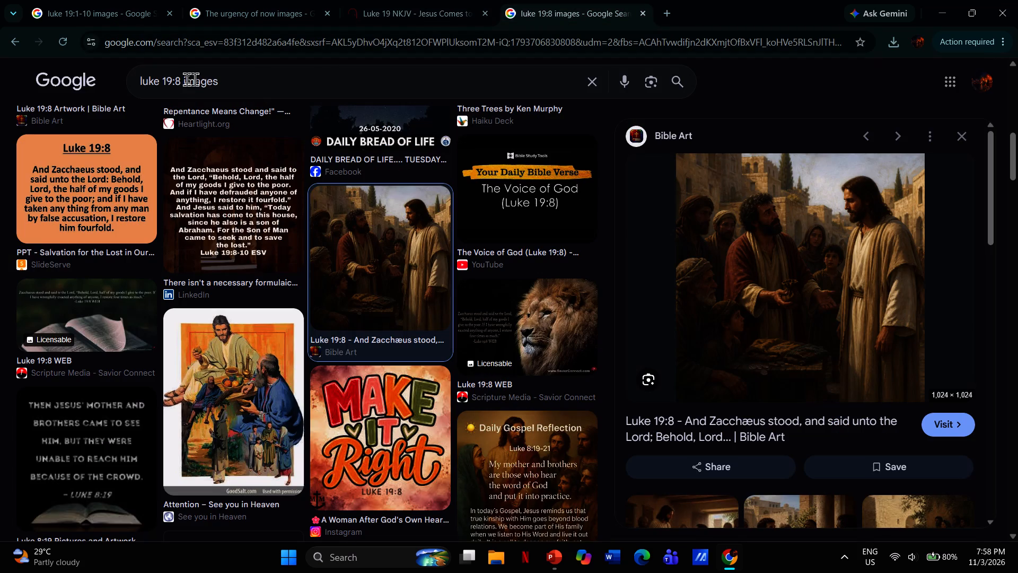
{"action": "left_click", "coordinate": [182, 81]}
{"action": "key", "text": "BackSpace"}
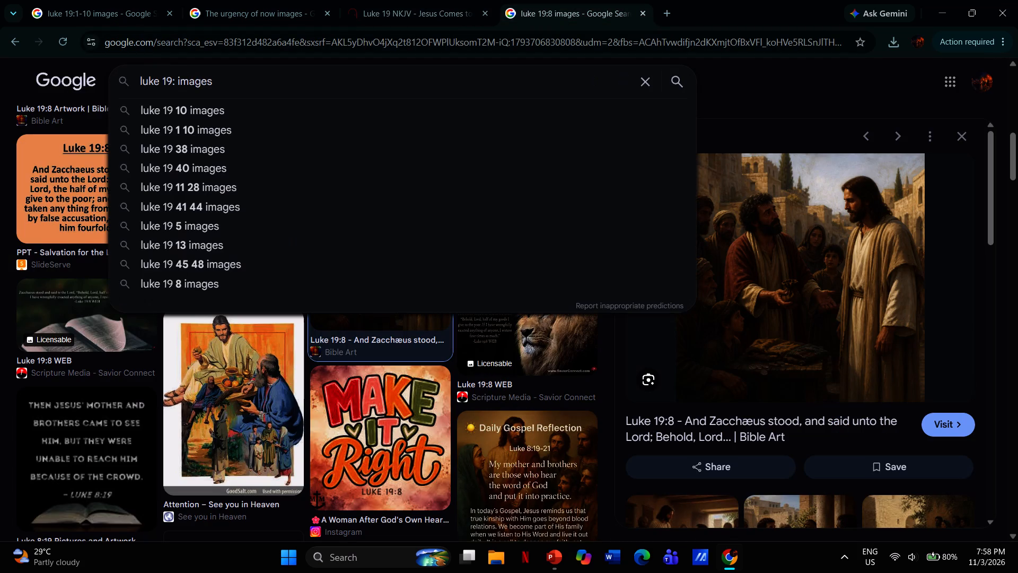
{"action": "key", "text": "9"}
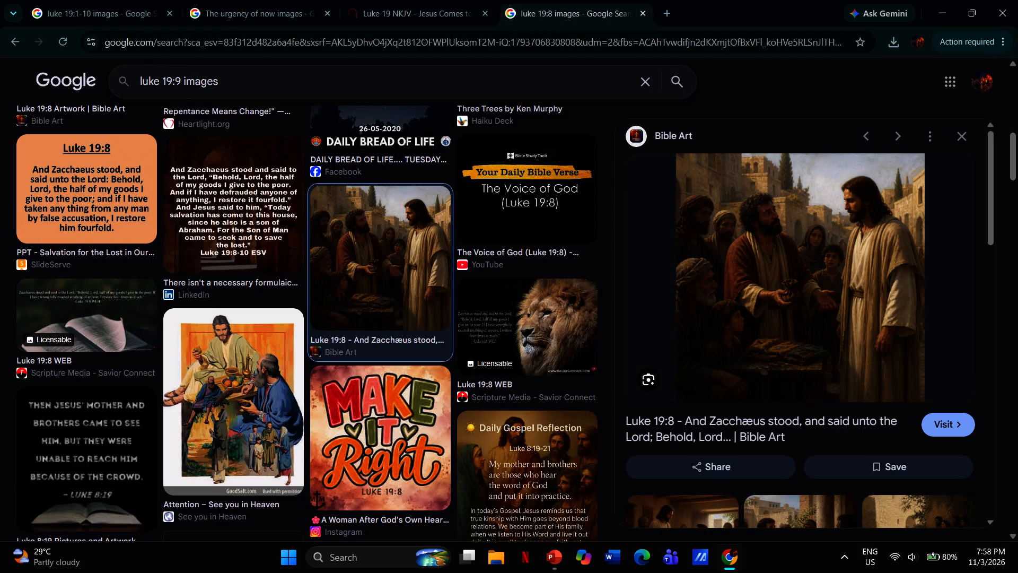
{"action": "type", "text": "-10"}
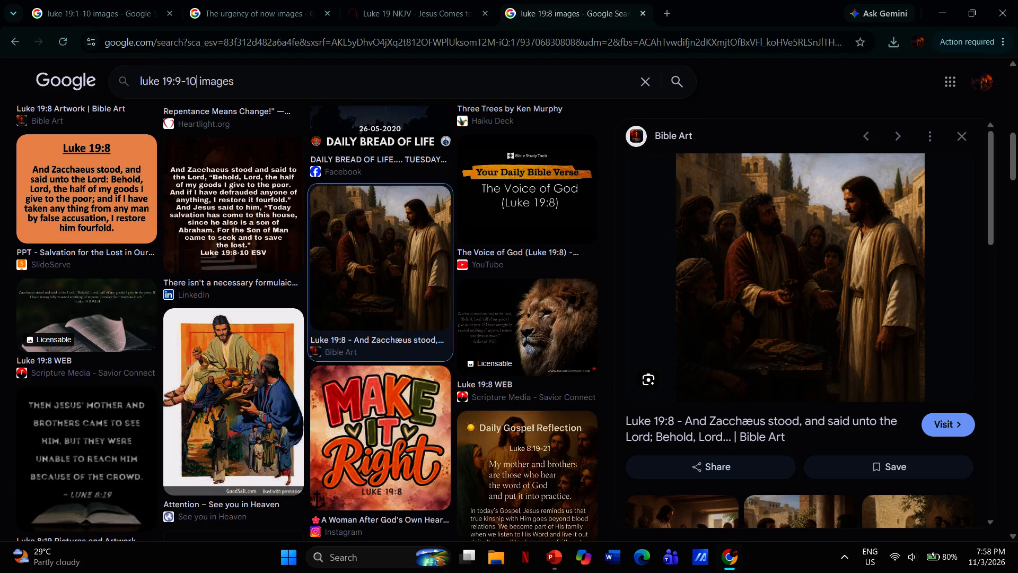
{"action": "key", "text": "Return"}
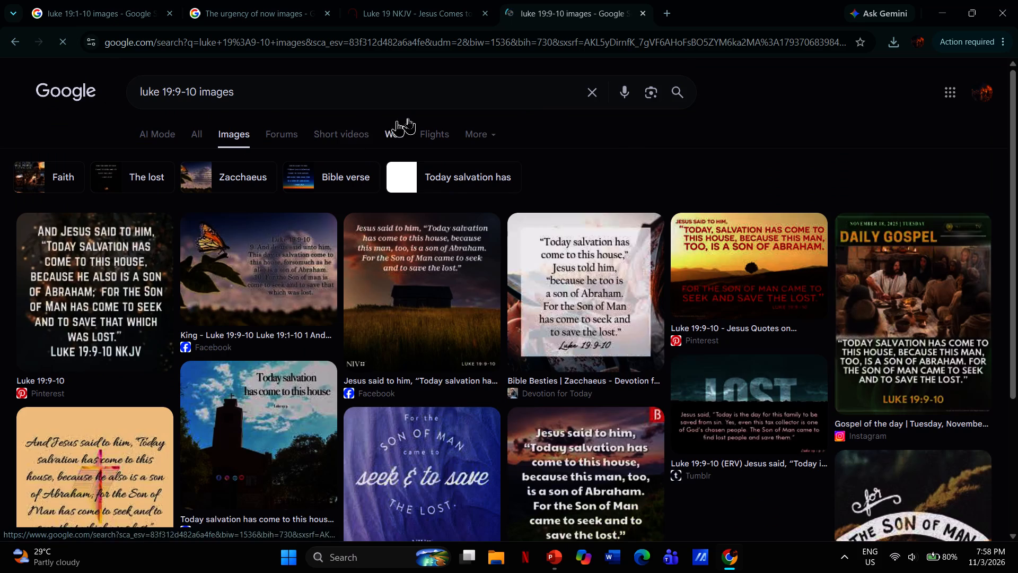
{"action": "scroll", "coordinate": [1010, 271], "scroll_direction": "down", "scroll_amount": 2}
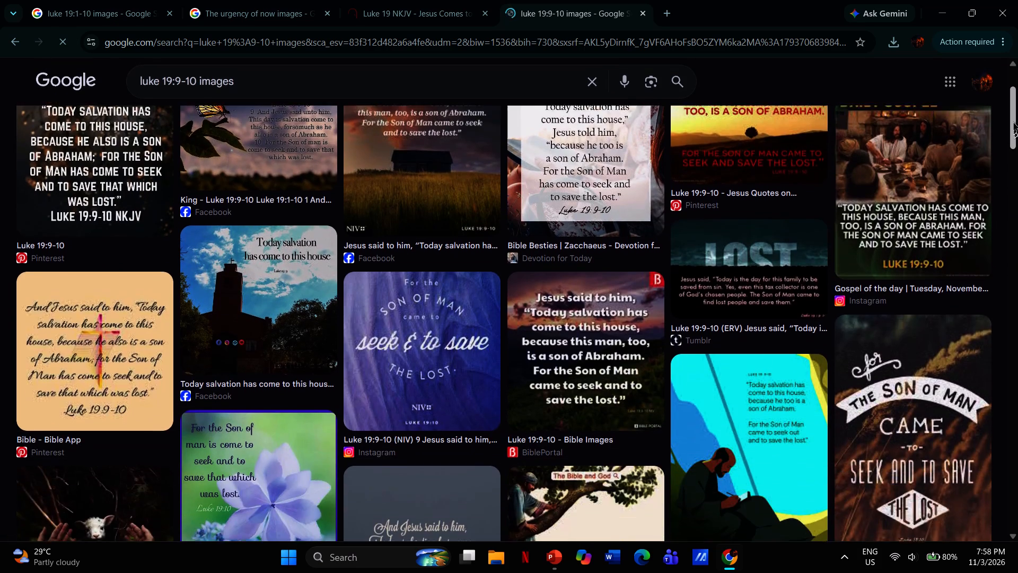
{"action": "left_click_drag", "start_coordinate": [1010, 137], "coordinate": [997, 118]}
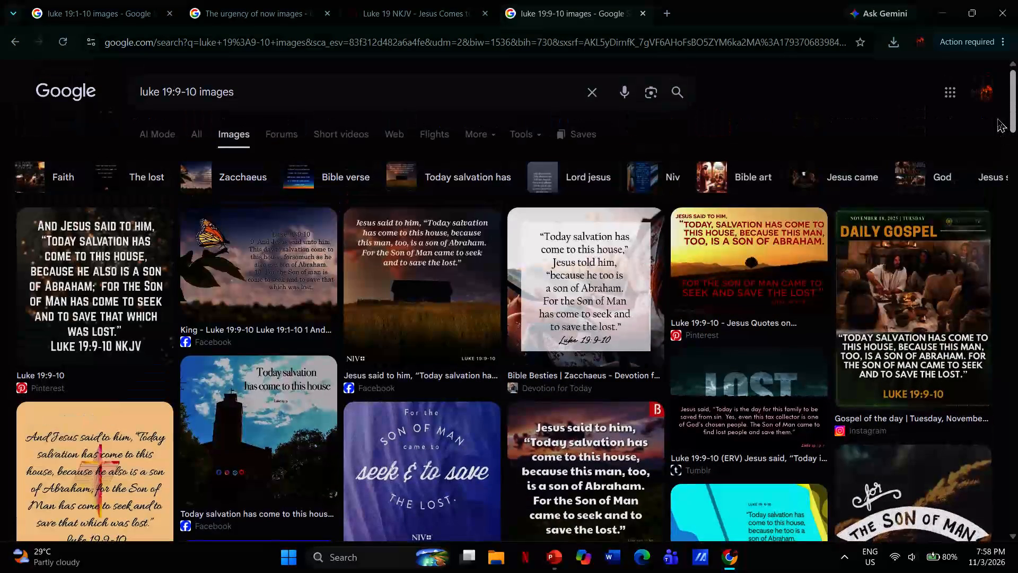
{"action": "left_click_drag", "start_coordinate": [997, 118], "coordinate": [997, 200]}
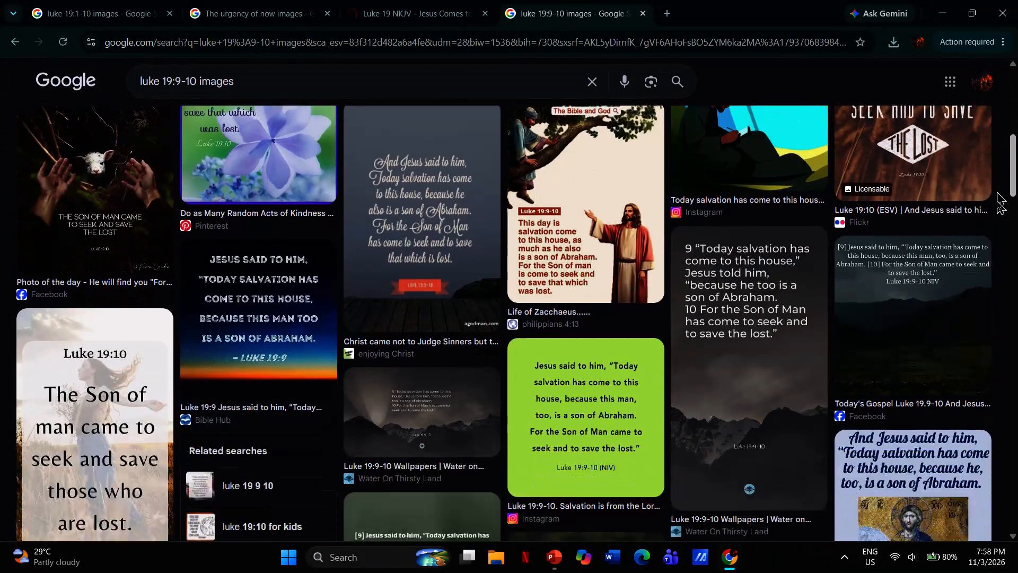
{"action": "left_click_drag", "start_coordinate": [997, 200], "coordinate": [997, 276]}
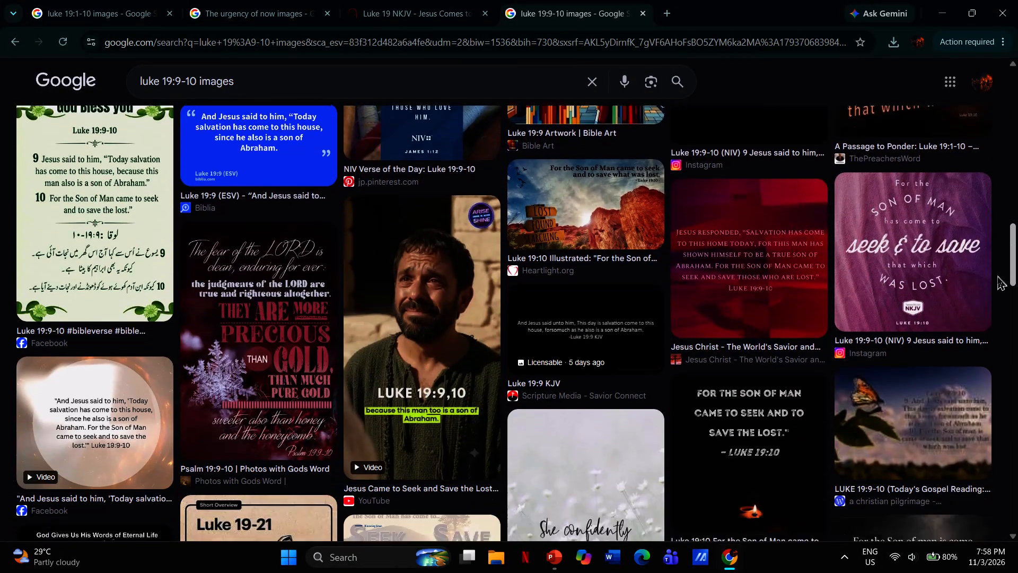
{"action": "left_click_drag", "start_coordinate": [997, 276], "coordinate": [962, 109]}
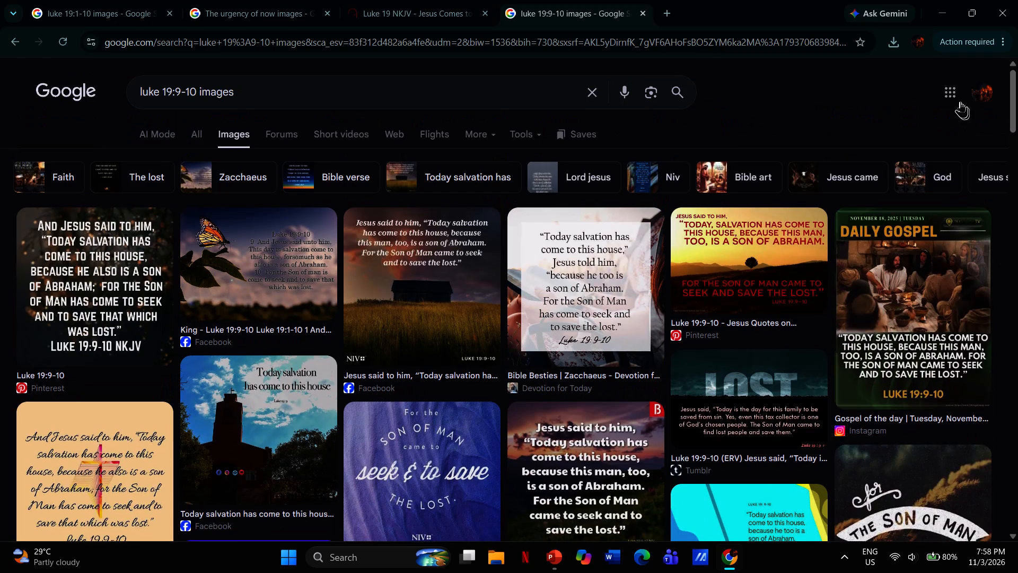
Return to the "luke 19:8 images" results, examine the related Bible Art pictures and check them against the NKJV passage of Luke 19.
{"action": "left_click", "coordinate": [19, 44]}
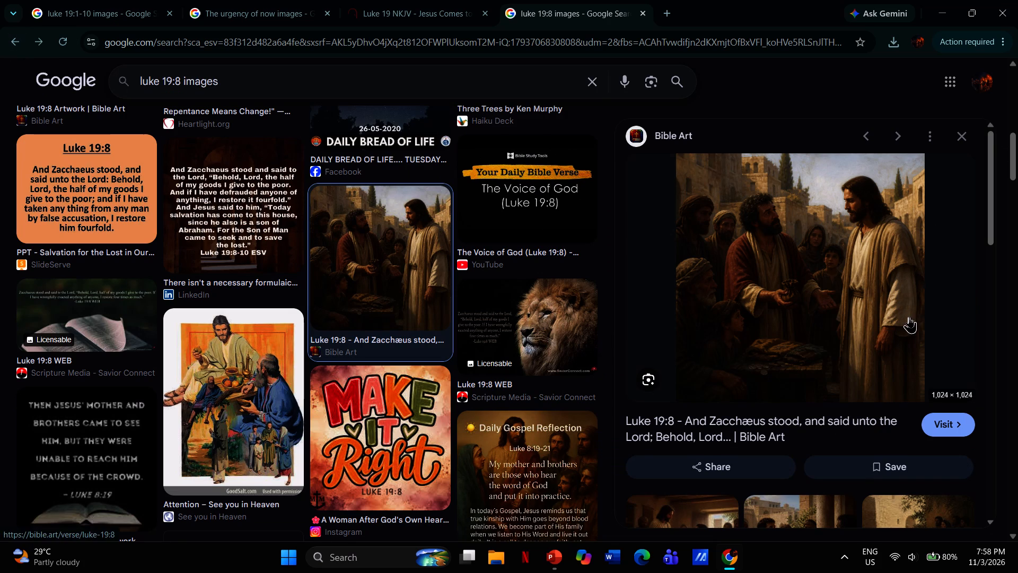
{"action": "scroll", "coordinate": [909, 317], "scroll_direction": "down", "scroll_amount": 3}
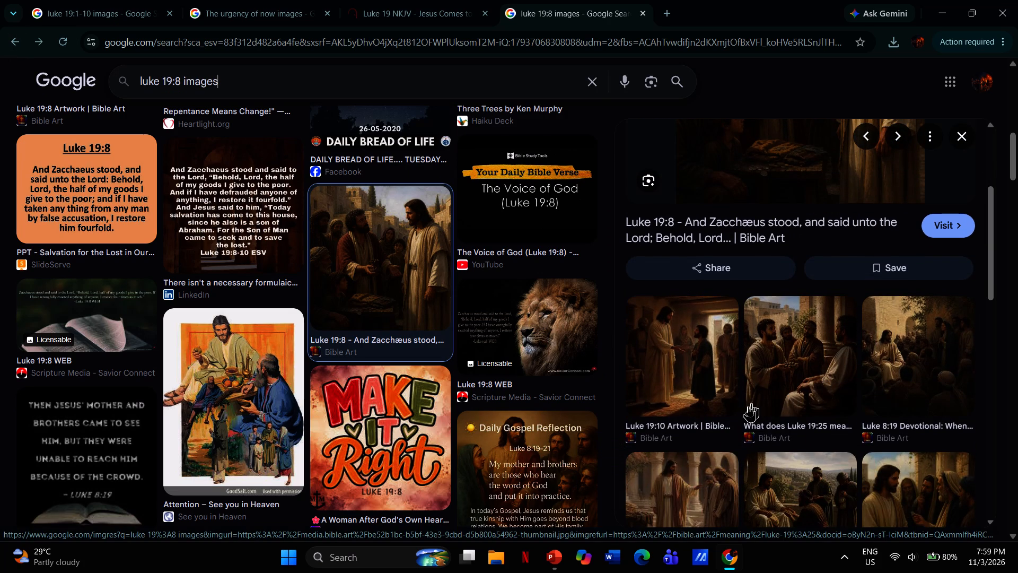
{"action": "left_click_drag", "start_coordinate": [1014, 171], "coordinate": [1017, 198]}
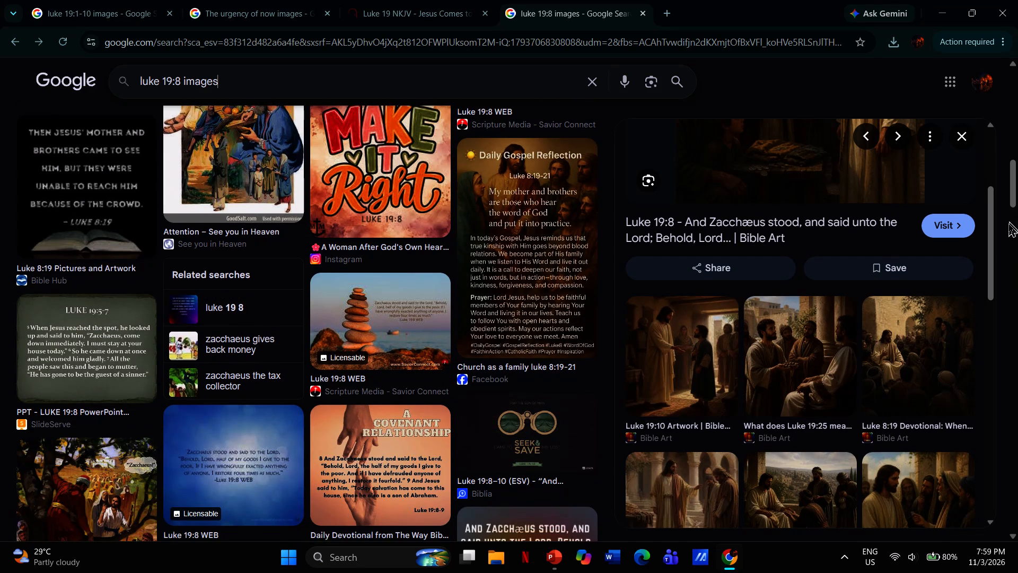
{"action": "left_click_drag", "start_coordinate": [989, 254], "coordinate": [992, 295]}
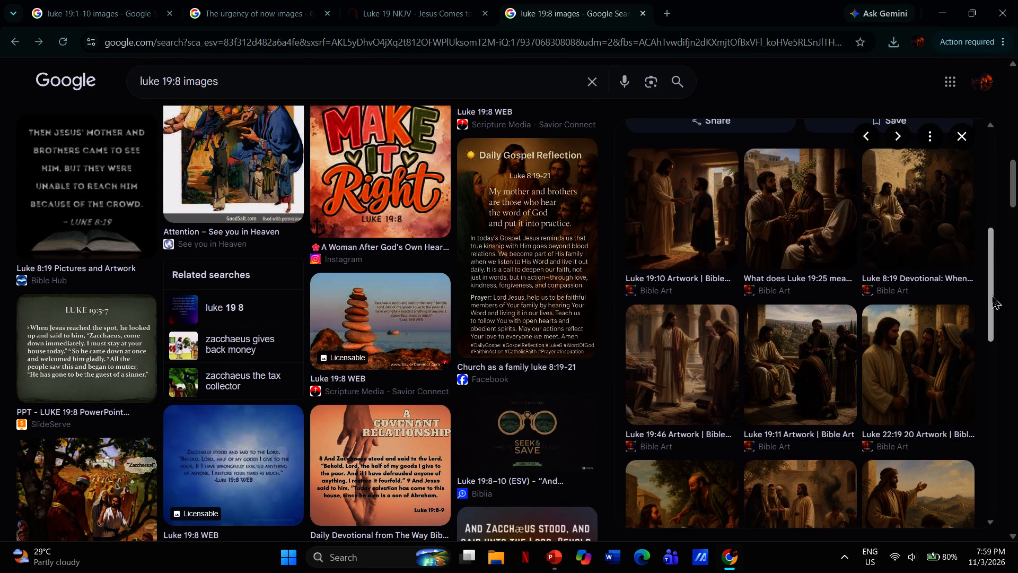
{"action": "left_click_drag", "start_coordinate": [992, 295], "coordinate": [992, 290]}
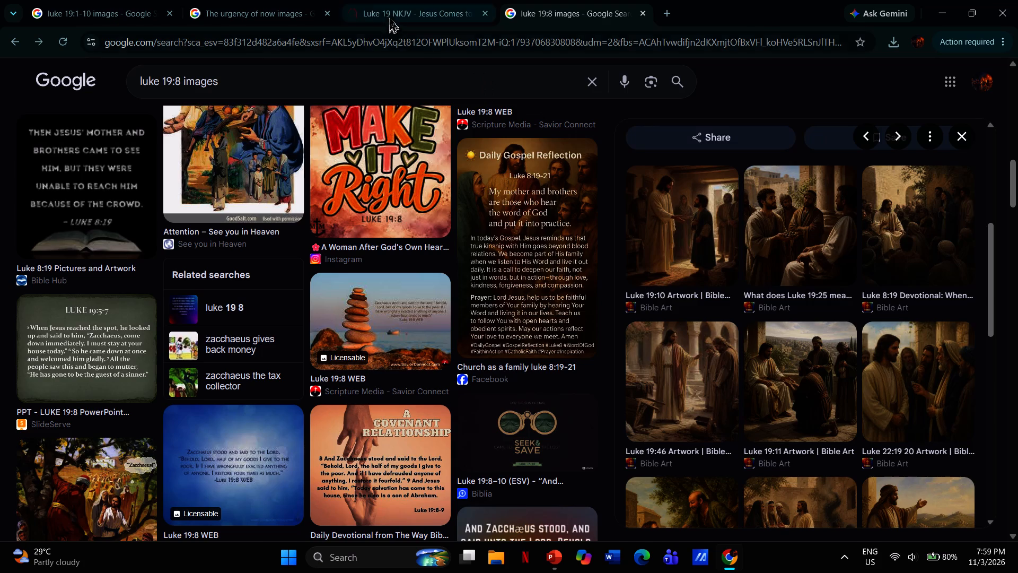
{"action": "left_click", "coordinate": [389, 11]}
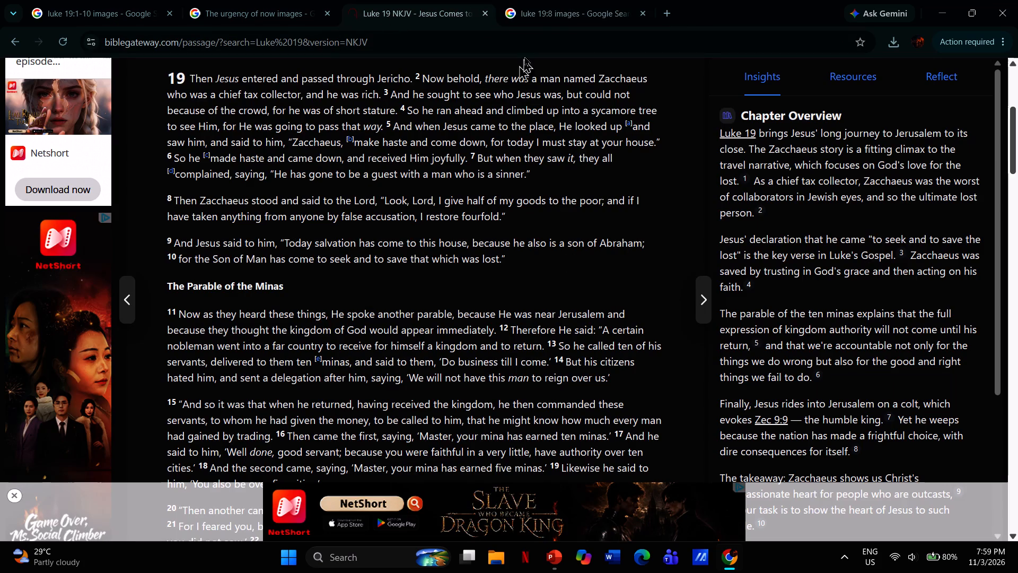
{"action": "left_click", "coordinate": [558, 10]}
Open the Luke 19:10 Bible Art picture of Jesus greeting a man indoors and look through its related images.
{"action": "left_click", "coordinate": [681, 221]}
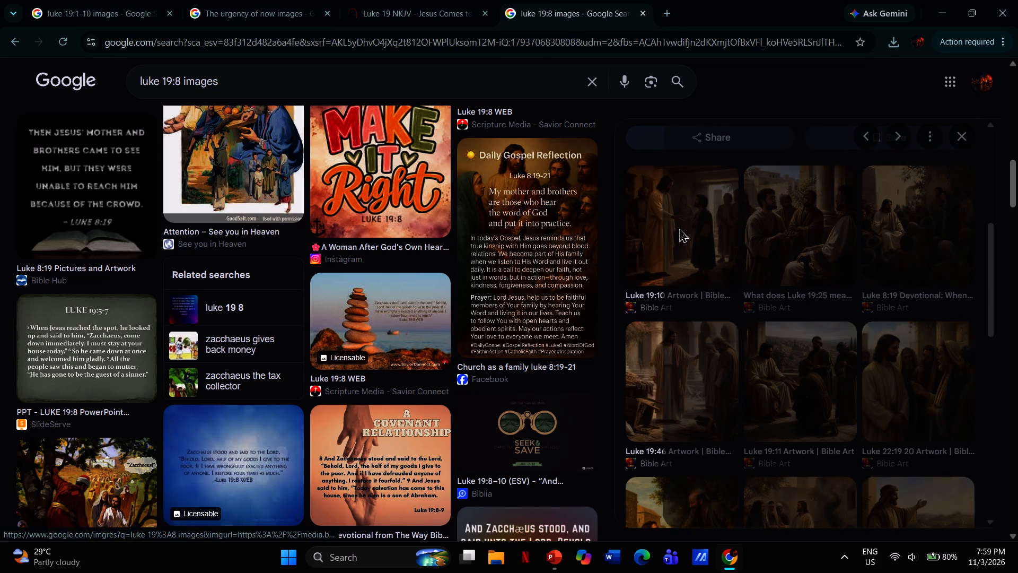
{"action": "left_click_drag", "start_coordinate": [987, 212], "coordinate": [990, 233]}
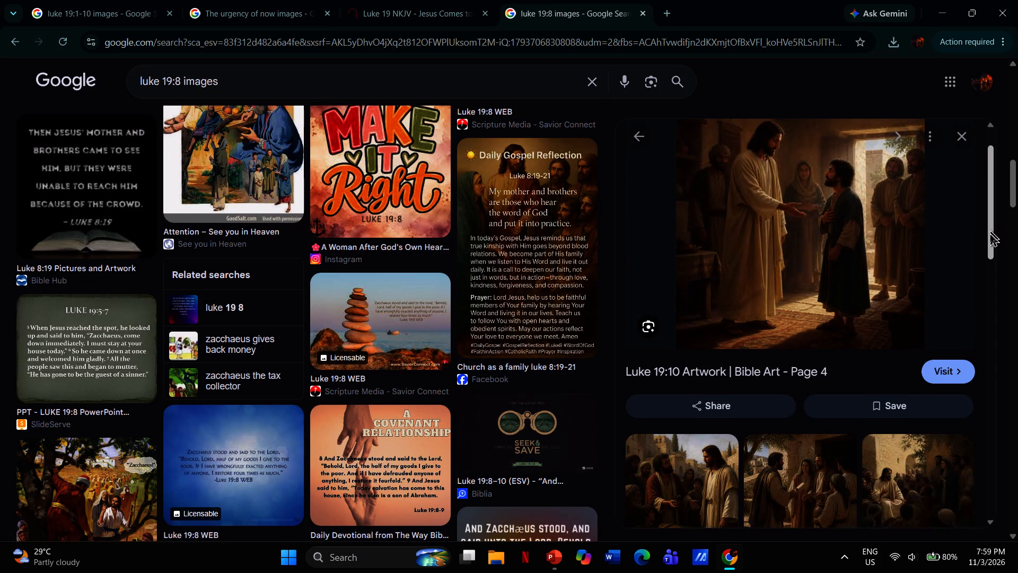
{"action": "left_click_drag", "start_coordinate": [990, 233], "coordinate": [990, 265]}
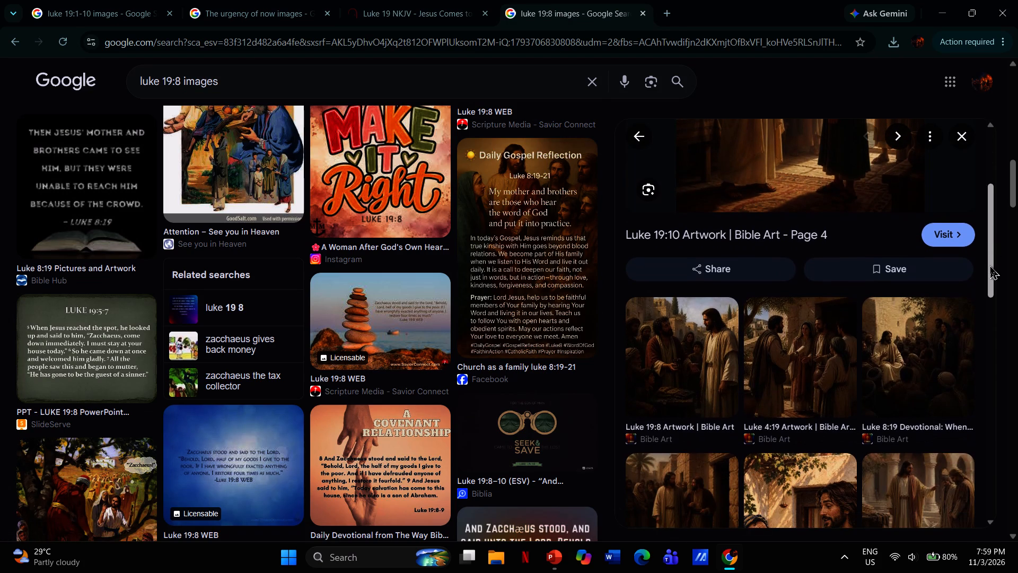
{"action": "left_click_drag", "start_coordinate": [990, 265], "coordinate": [1001, 325]}
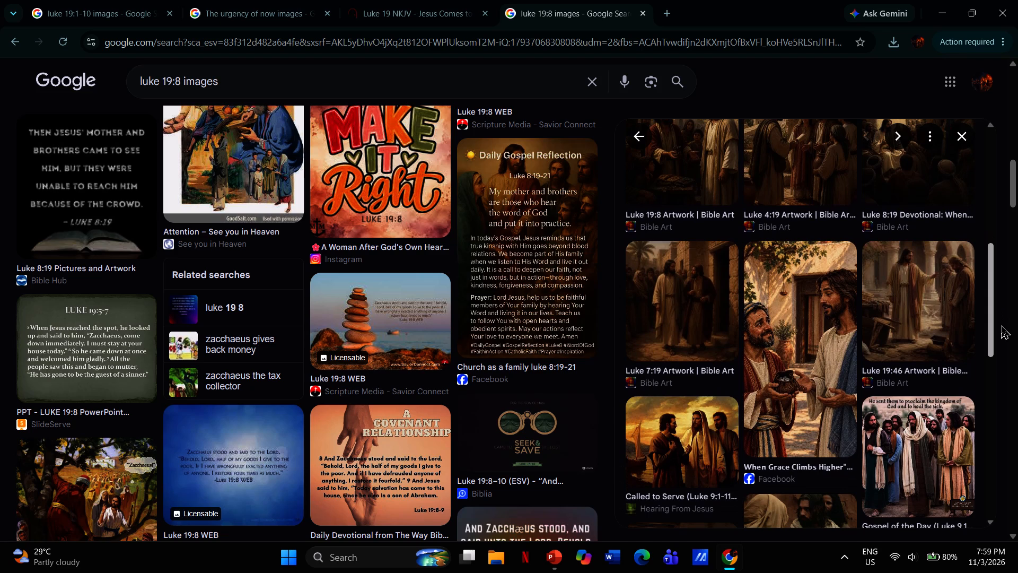
{"action": "left_click_drag", "start_coordinate": [1001, 325], "coordinate": [999, 376]}
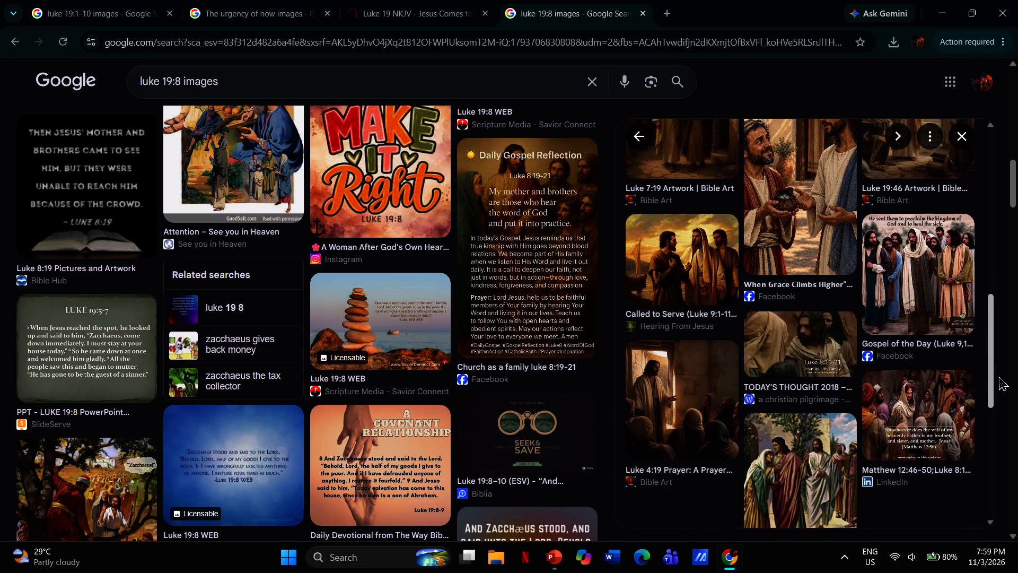
{"action": "left_click_drag", "start_coordinate": [999, 376], "coordinate": [996, 173]}
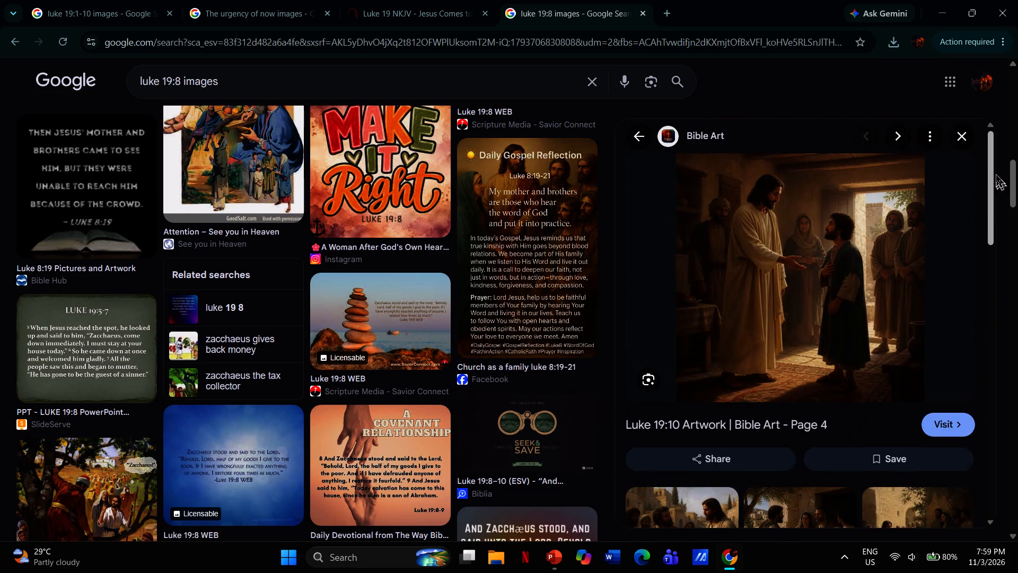
{"action": "left_click_drag", "start_coordinate": [996, 173], "coordinate": [996, 167]}
Save the Luke 19:10 artwork as a JPG under its default file name in a subfolder of Pictures > bio.
{"action": "right_click", "coordinate": [796, 252]}
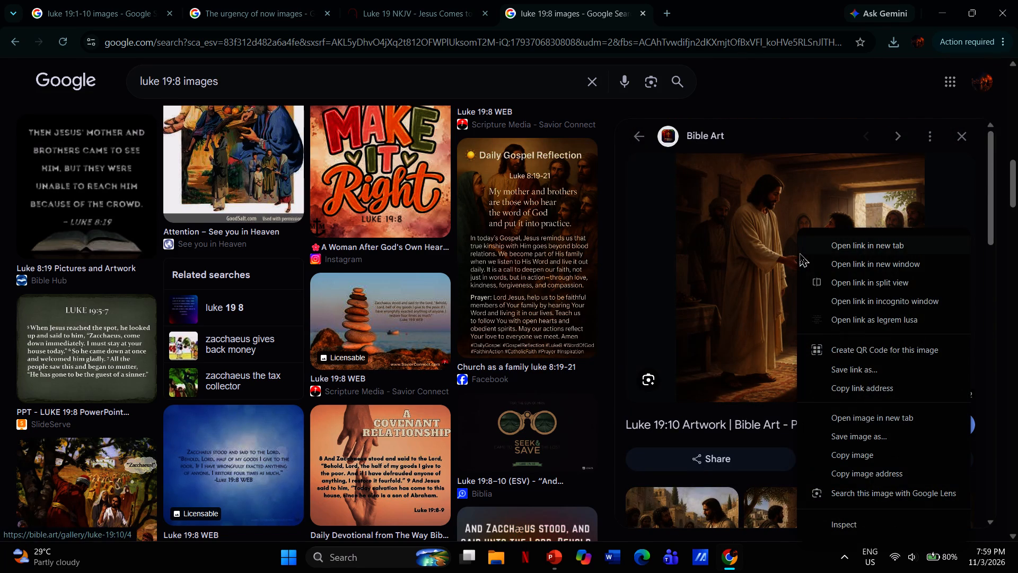
{"action": "left_click", "coordinate": [872, 431]}
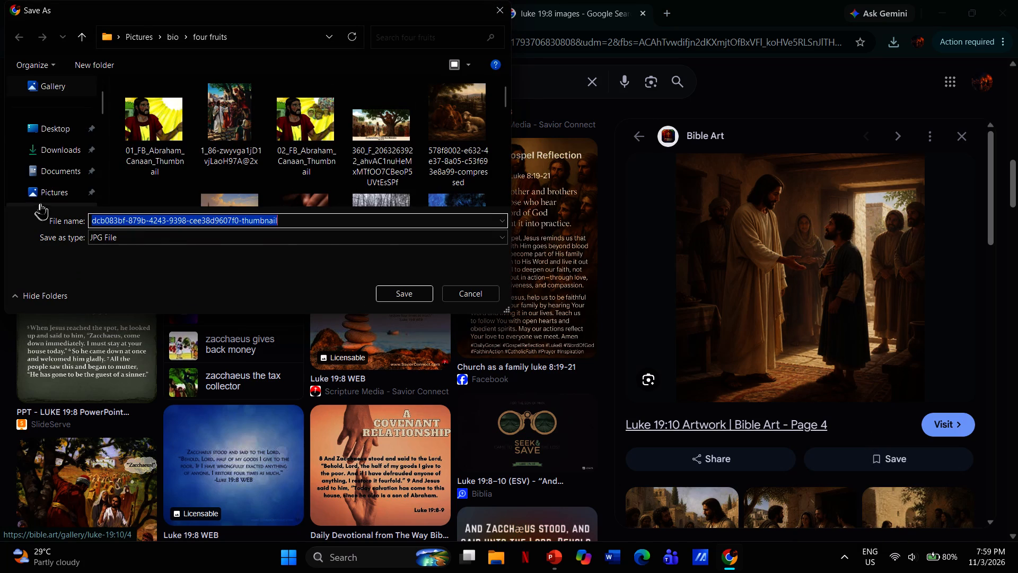
{"action": "left_click", "coordinate": [47, 194]}
{"action": "double_click", "coordinate": [146, 128]}
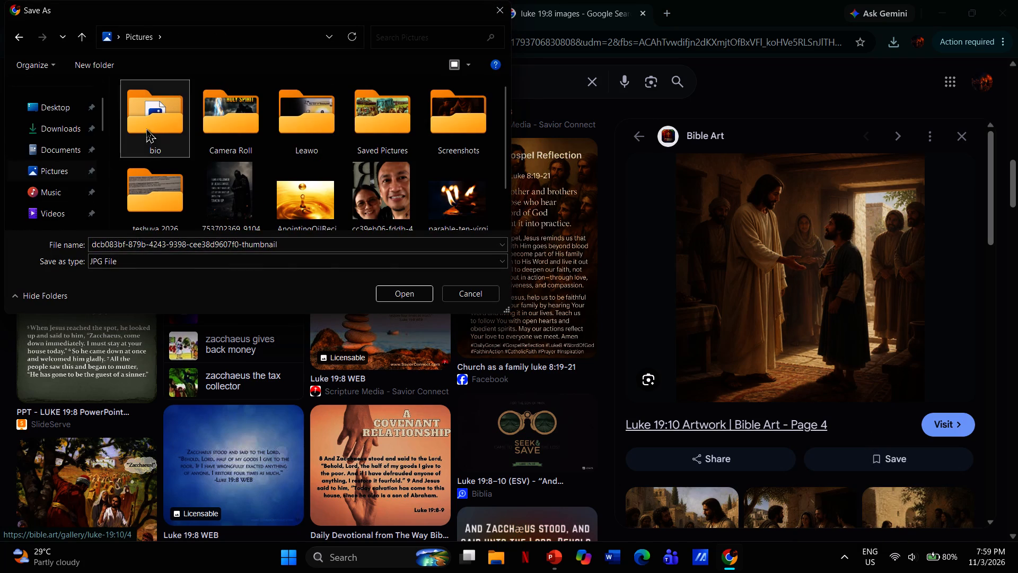
{"action": "double_click", "coordinate": [226, 119]}
{"action": "left_click", "coordinate": [399, 290]}
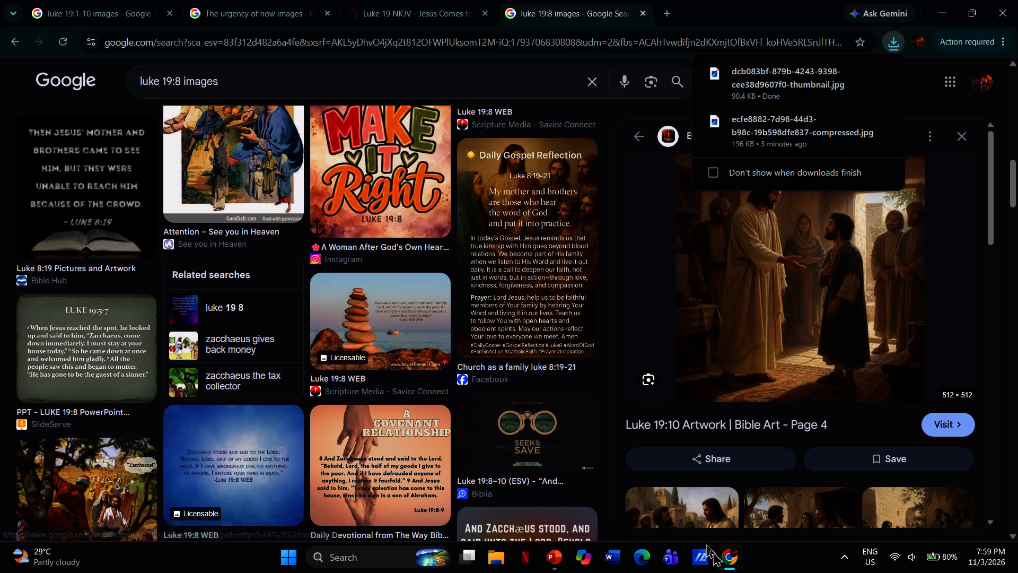
Switch to PowerPoint and insert the saved Luke 19:10 artwork from Pictures > bio > four fruits onto the blank slide 5.
{"action": "left_click", "coordinate": [556, 558]}
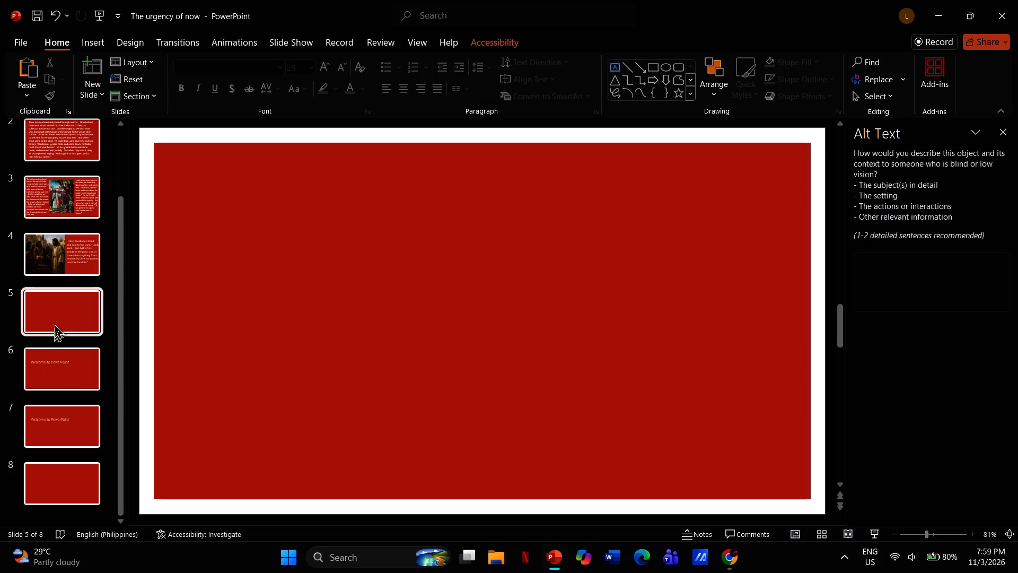
{"action": "left_click", "coordinate": [60, 310]}
{"action": "left_click", "coordinate": [85, 41]}
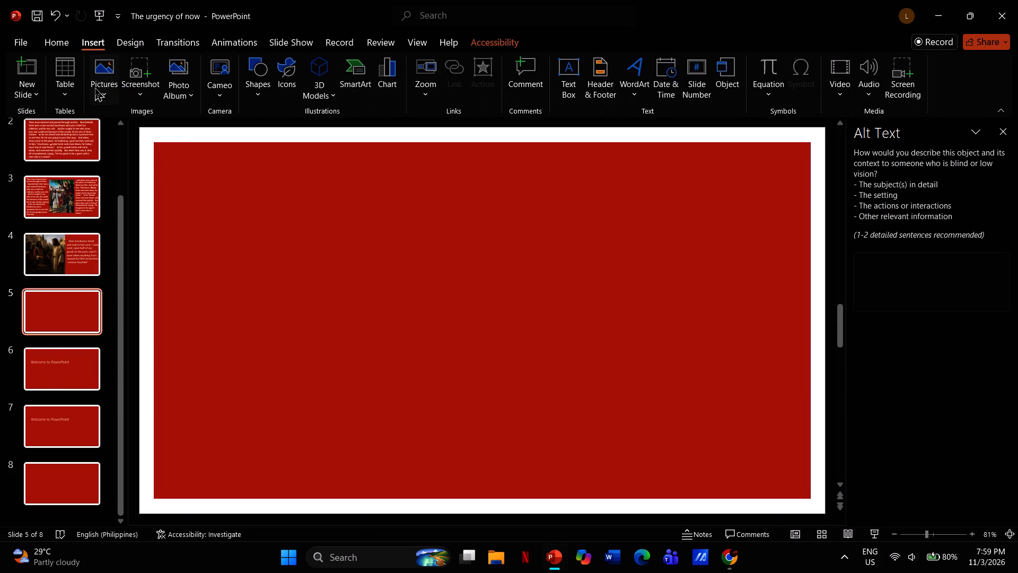
{"action": "left_click", "coordinate": [97, 82]}
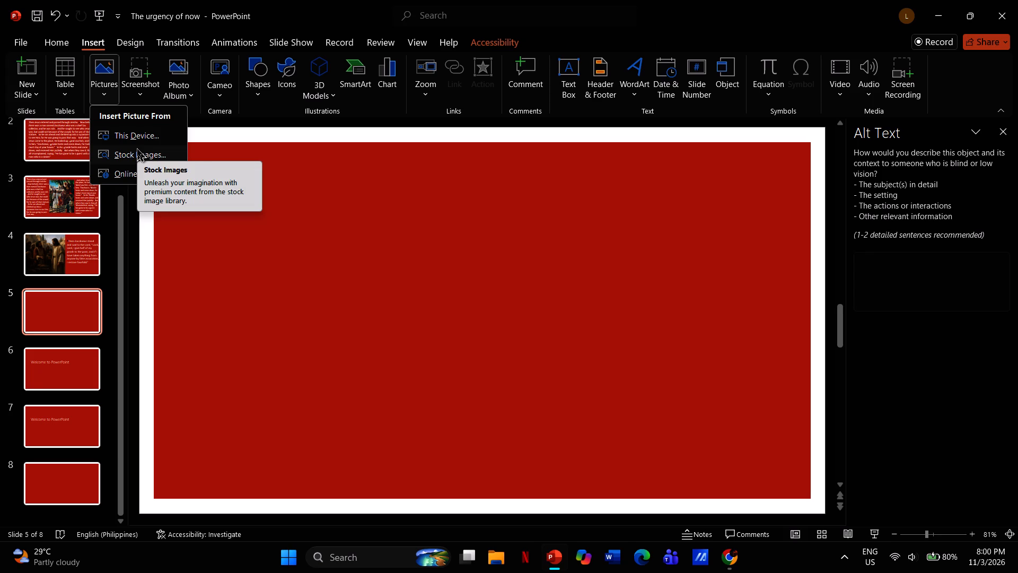
{"action": "left_click", "coordinate": [339, 241]}
{"action": "left_click", "coordinate": [103, 90]}
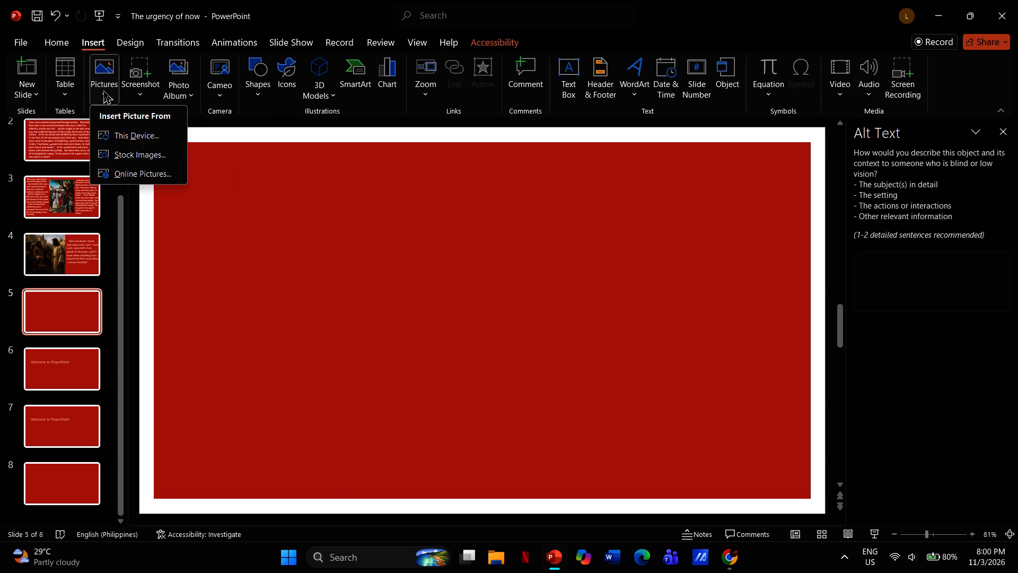
{"action": "left_click", "coordinate": [129, 133]}
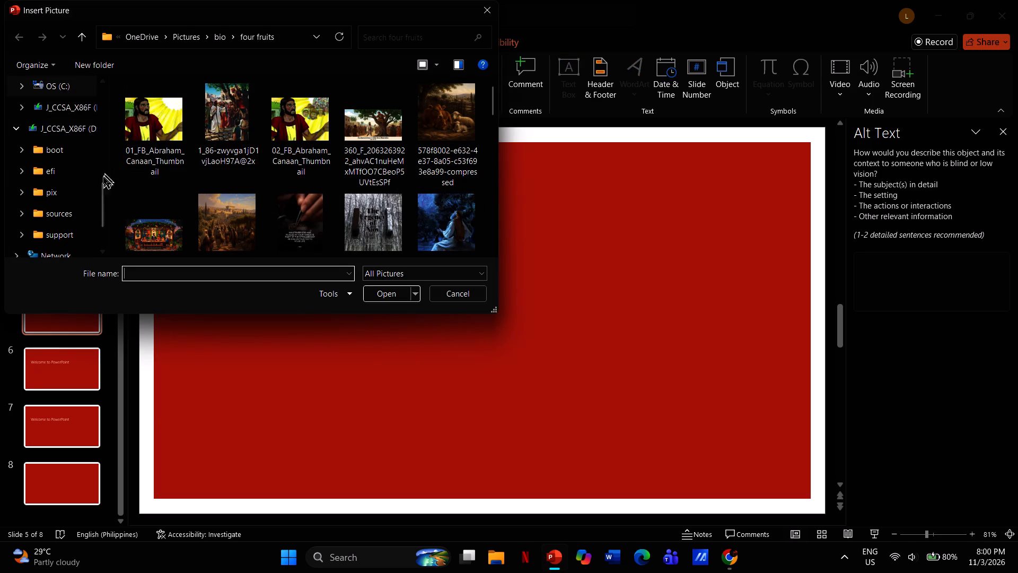
{"action": "left_click_drag", "start_coordinate": [102, 206], "coordinate": [102, 153]}
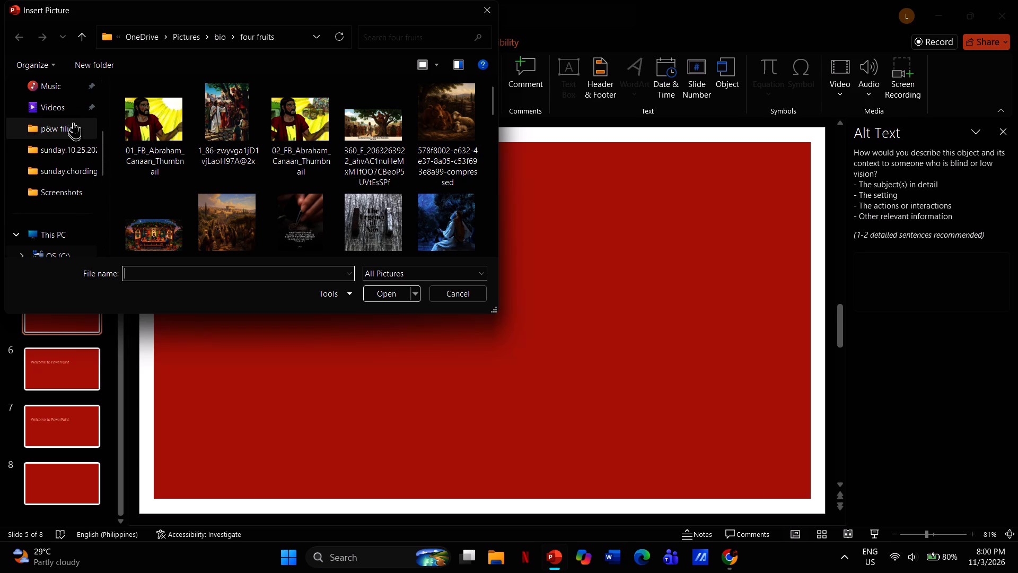
{"action": "left_click_drag", "start_coordinate": [100, 157], "coordinate": [99, 142]}
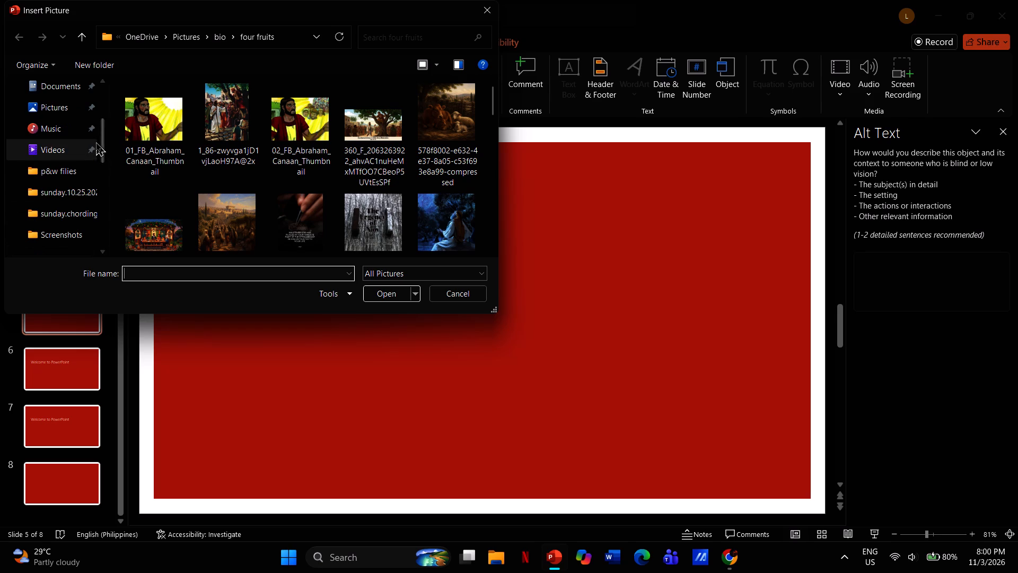
{"action": "left_click", "coordinate": [54, 105]}
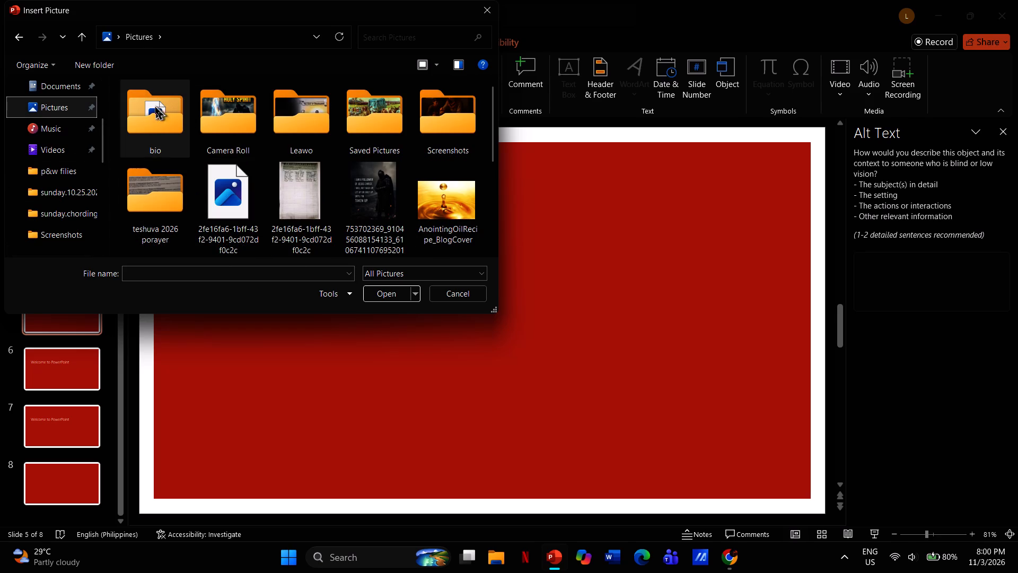
{"action": "double_click", "coordinate": [152, 120]}
{"action": "double_click", "coordinate": [230, 122]}
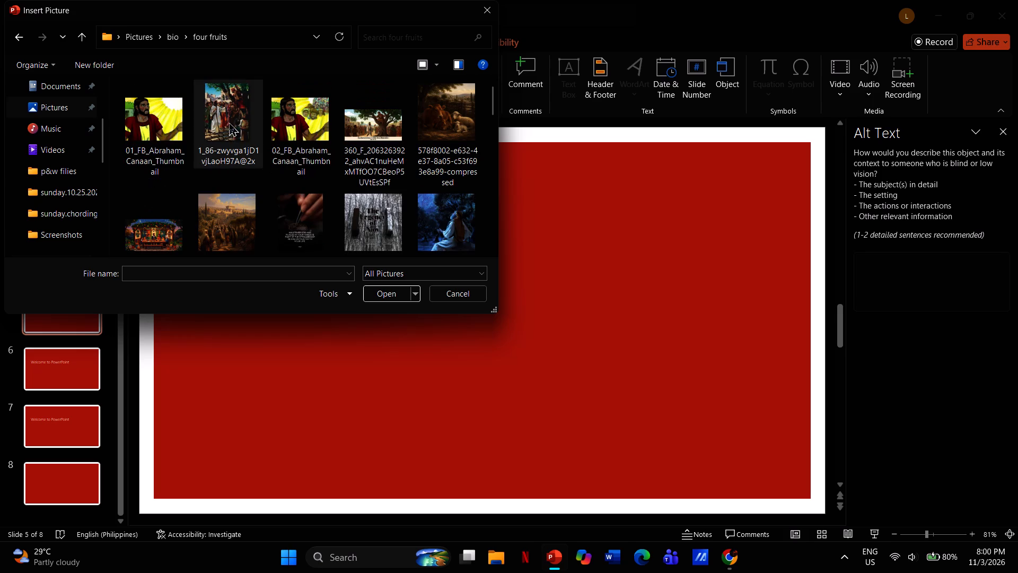
{"action": "left_click_drag", "start_coordinate": [491, 105], "coordinate": [489, 128]}
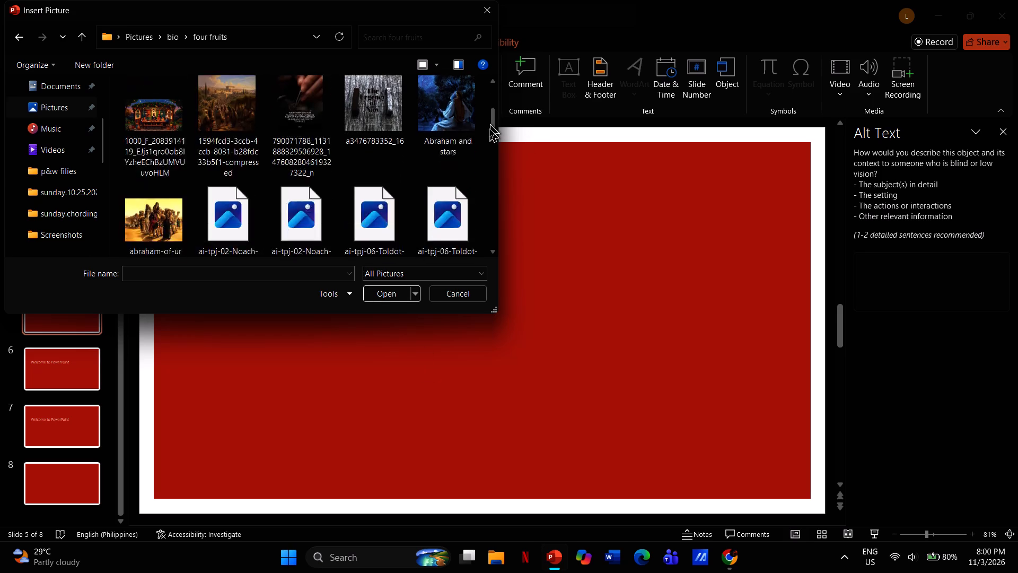
{"action": "left_click_drag", "start_coordinate": [489, 128], "coordinate": [482, 161]}
{"action": "double_click", "coordinate": [209, 178]}
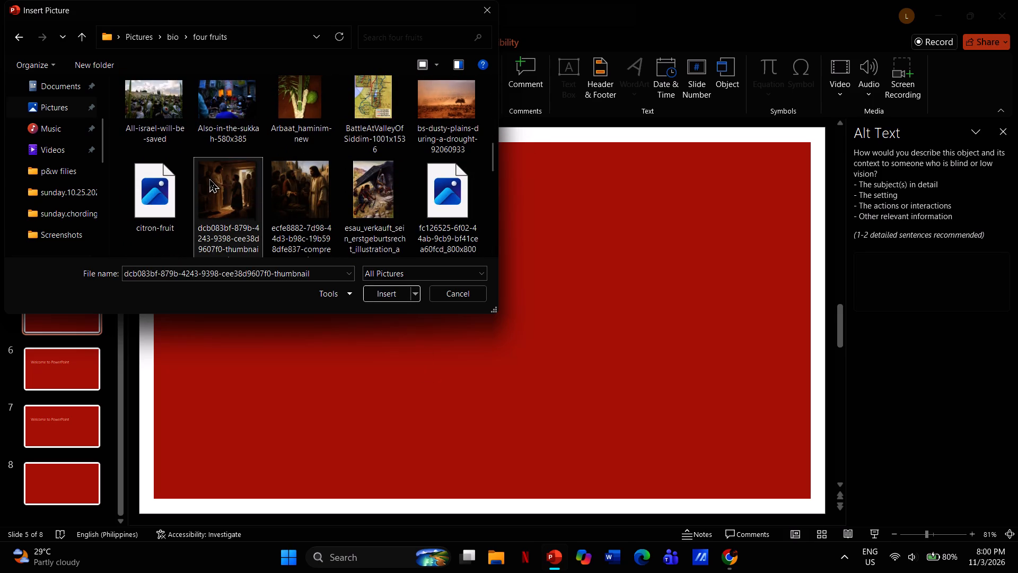
Position the picture against the left edge of slide 5 and enlarge it to about 16.42 cm square.
{"action": "left_click_drag", "start_coordinate": [481, 304], "coordinate": [316, 268]}
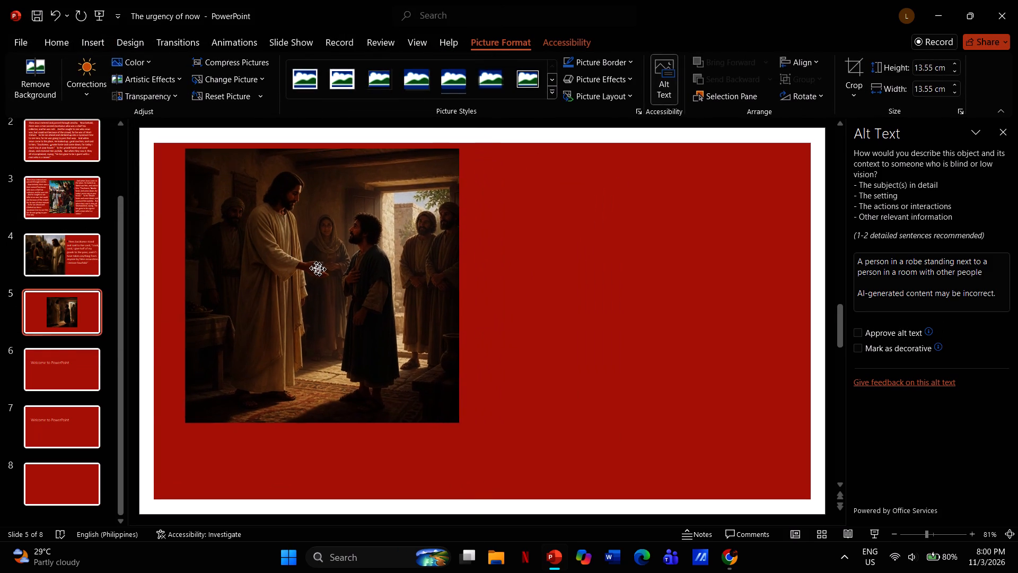
{"action": "left_click_drag", "start_coordinate": [316, 268], "coordinate": [291, 263]}
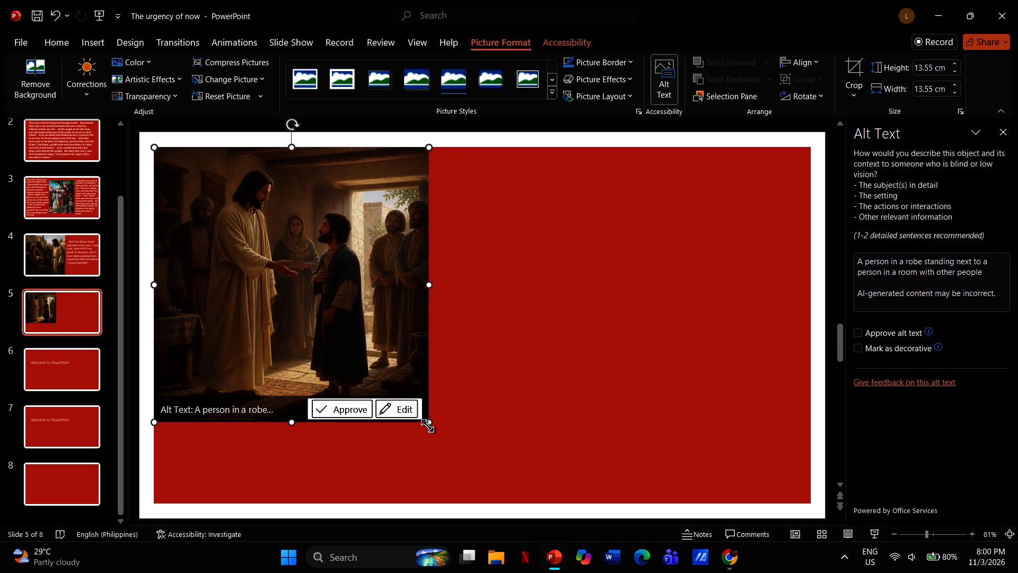
{"action": "left_click_drag", "start_coordinate": [427, 422], "coordinate": [467, 480]}
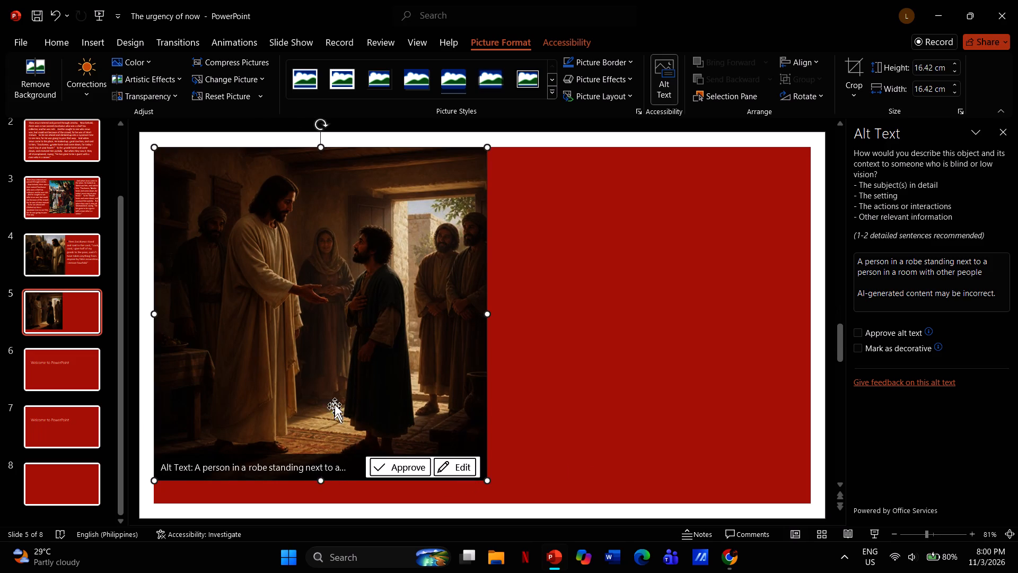
{"action": "left_click_drag", "start_coordinate": [337, 397], "coordinate": [337, 403]}
{"action": "left_click", "coordinate": [561, 400]}
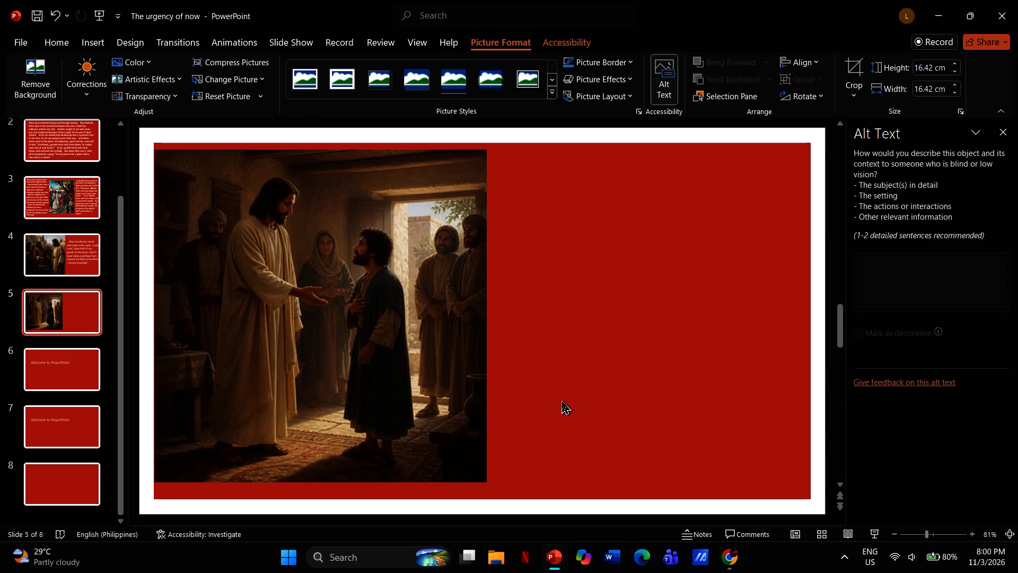
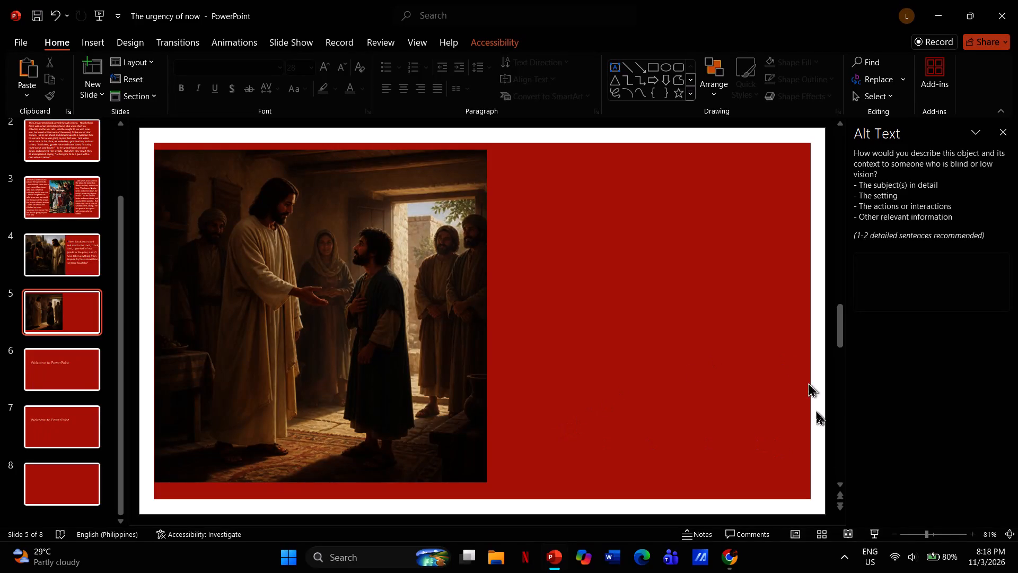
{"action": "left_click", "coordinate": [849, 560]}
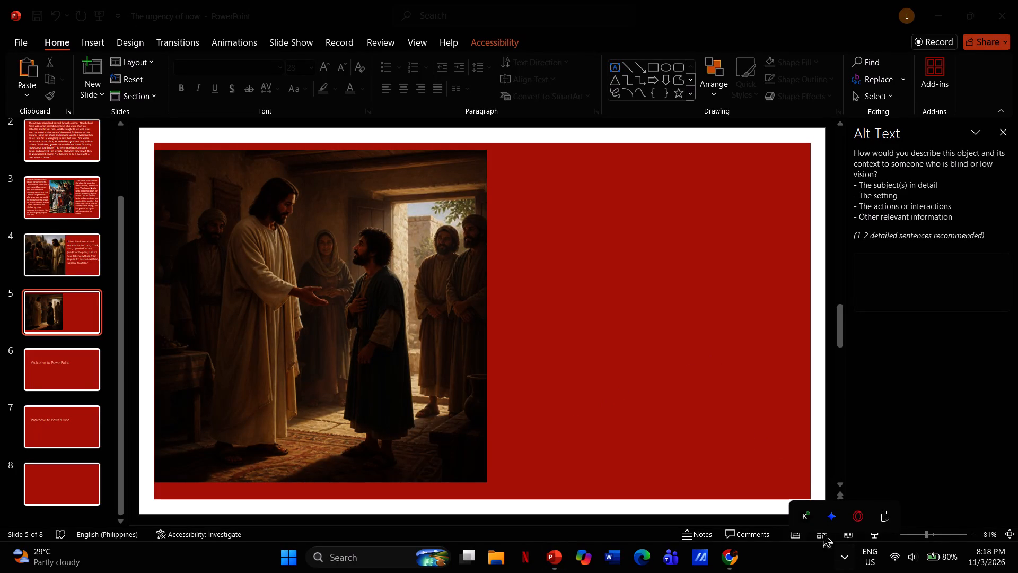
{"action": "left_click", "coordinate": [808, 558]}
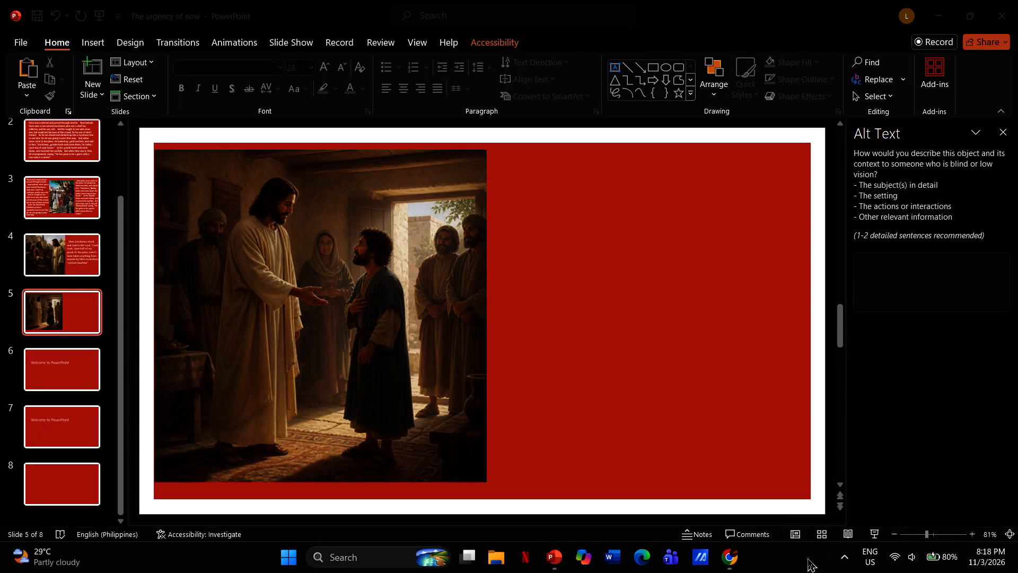
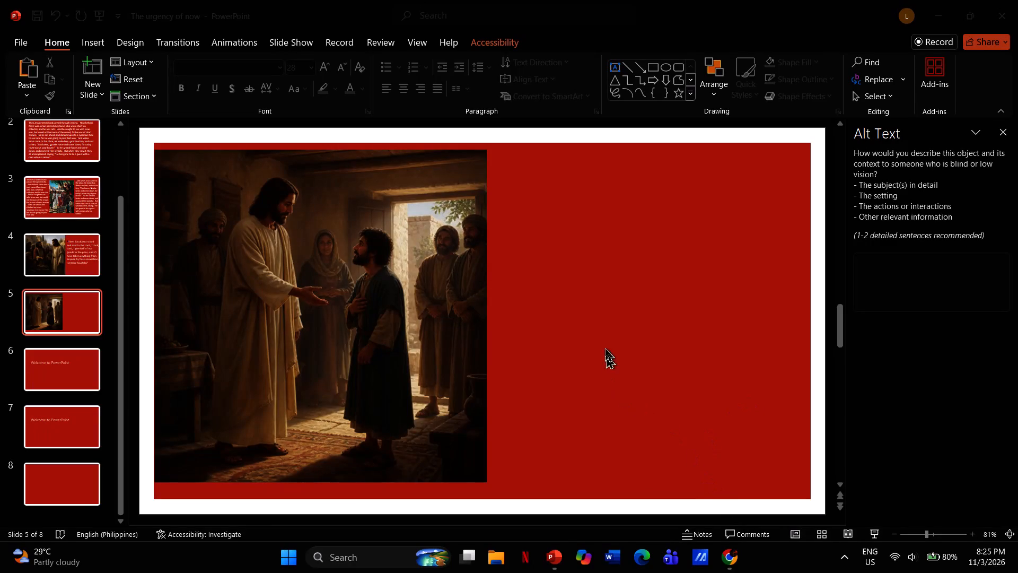
Add an empty text box on slide 5 across the upper part of the red area beside the Jesus and Zacchaeus image.
{"action": "left_click", "coordinate": [605, 346]}
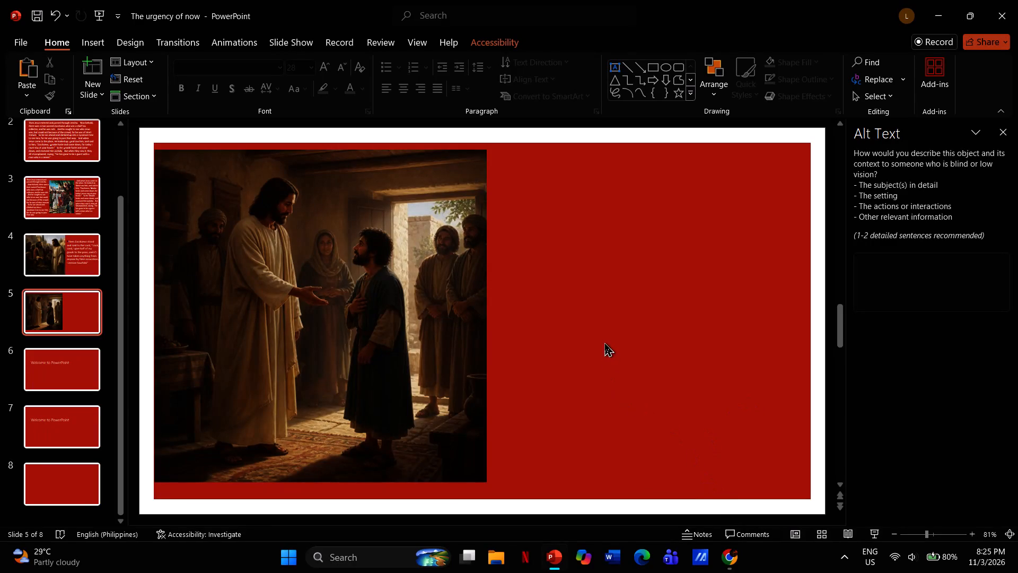
{"action": "left_click", "coordinate": [647, 275]}
{"action": "left_click", "coordinate": [96, 42]}
{"action": "left_click", "coordinate": [568, 87]}
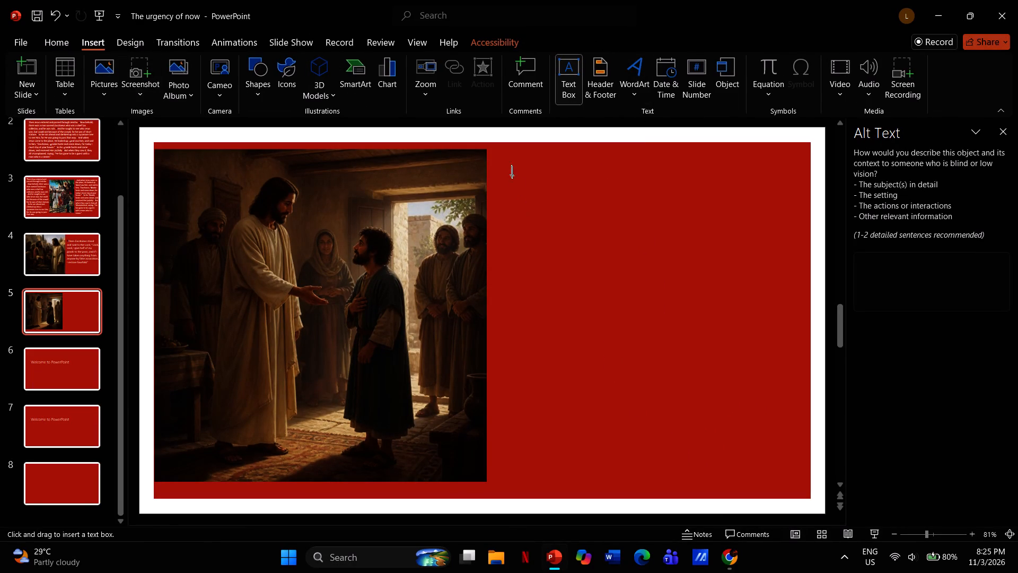
{"action": "left_click_drag", "start_coordinate": [510, 167], "coordinate": [797, 234]}
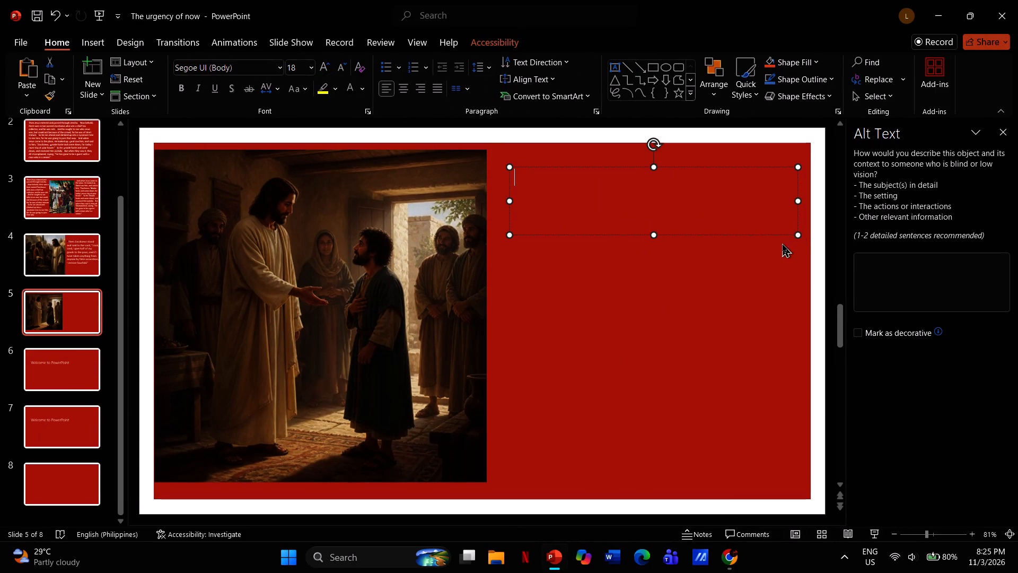
Consult Luke 19:9 on the NKJV page in Chrome and enter "9and Jesus said to him," in the new PowerPoint text box.
{"action": "left_click", "coordinate": [732, 563]}
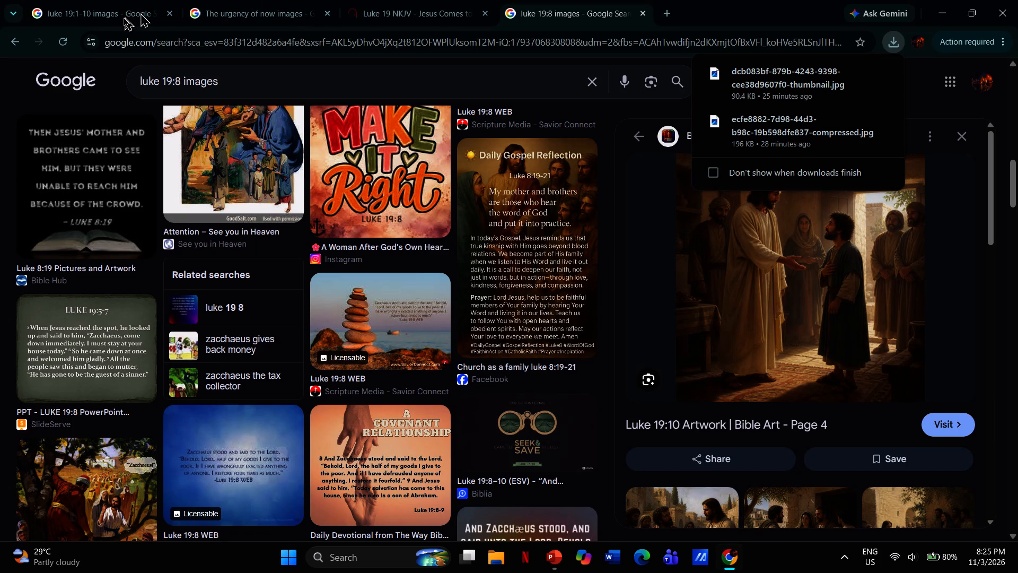
{"action": "left_click", "coordinate": [386, 13]}
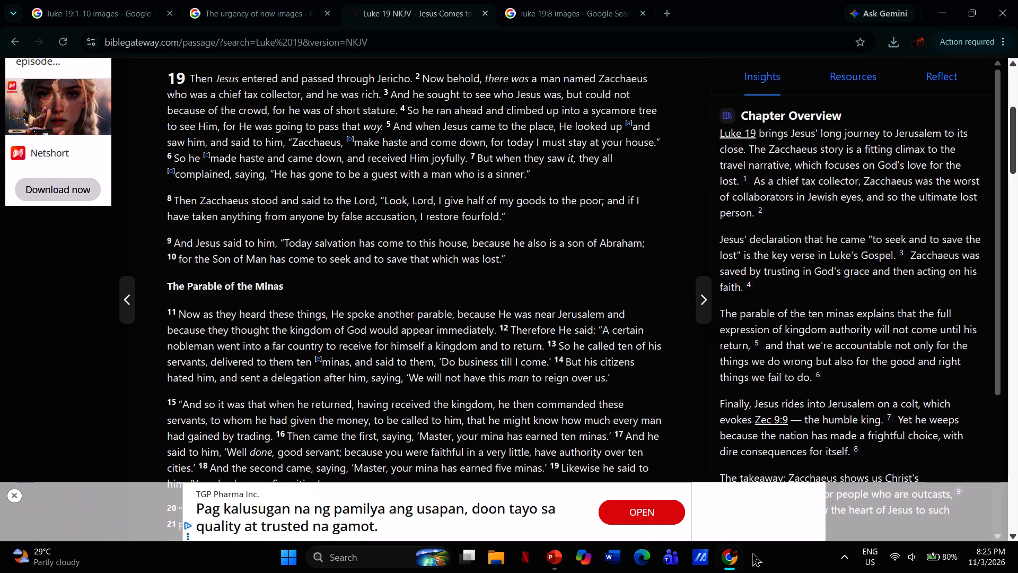
{"action": "left_click", "coordinate": [731, 563]}
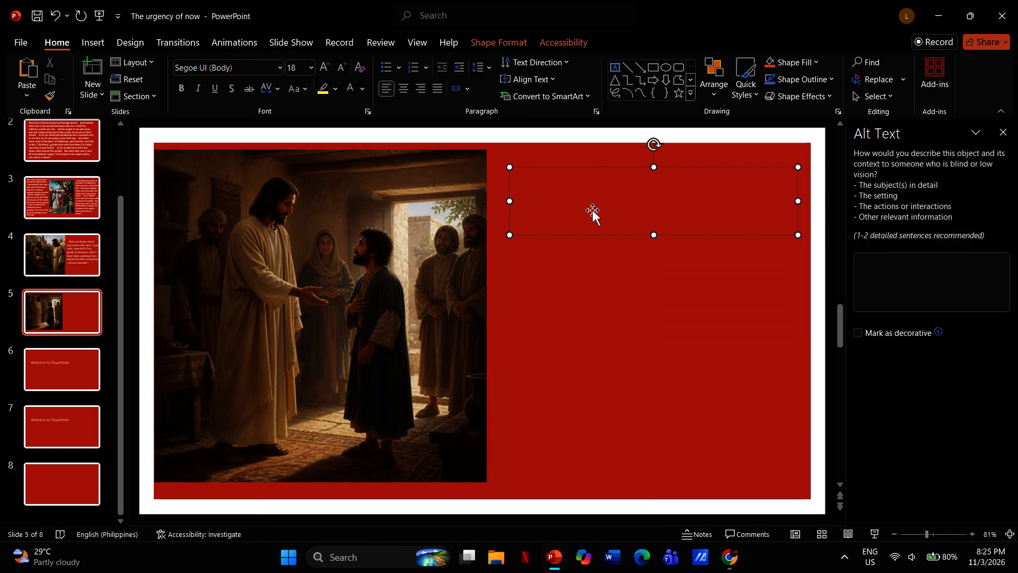
{"action": "key", "text": "9"}
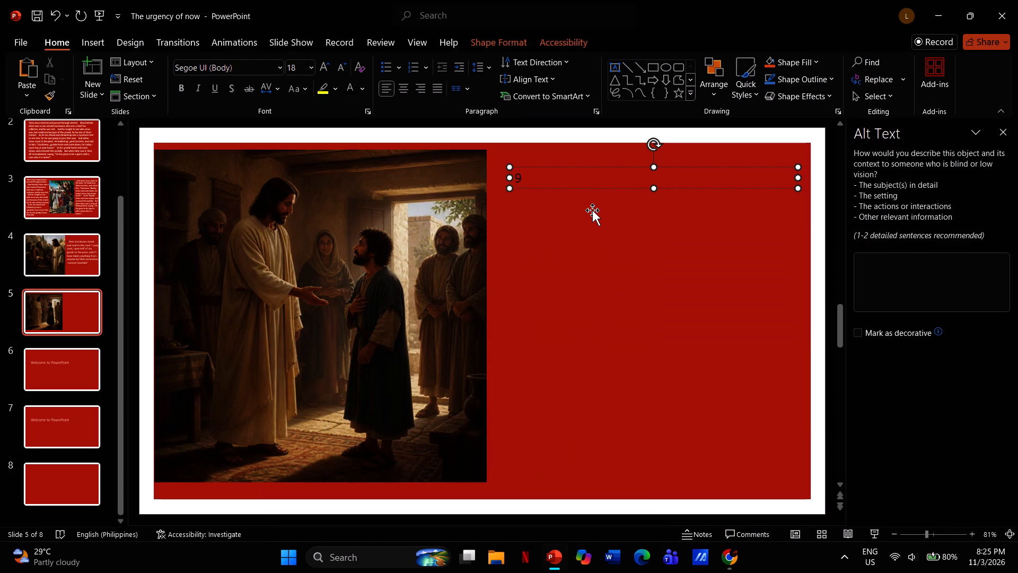
{"action": "type", "text": "."}
{"action": "key", "text": "space"}
{"action": "key", "text": "BackSpace"}
{"action": "key", "text": "BackSpace"}
{"action": "type", "text": "and Jesu"}
{"action": "type", "text": "s said to"}
{"action": "key", "text": "space"}
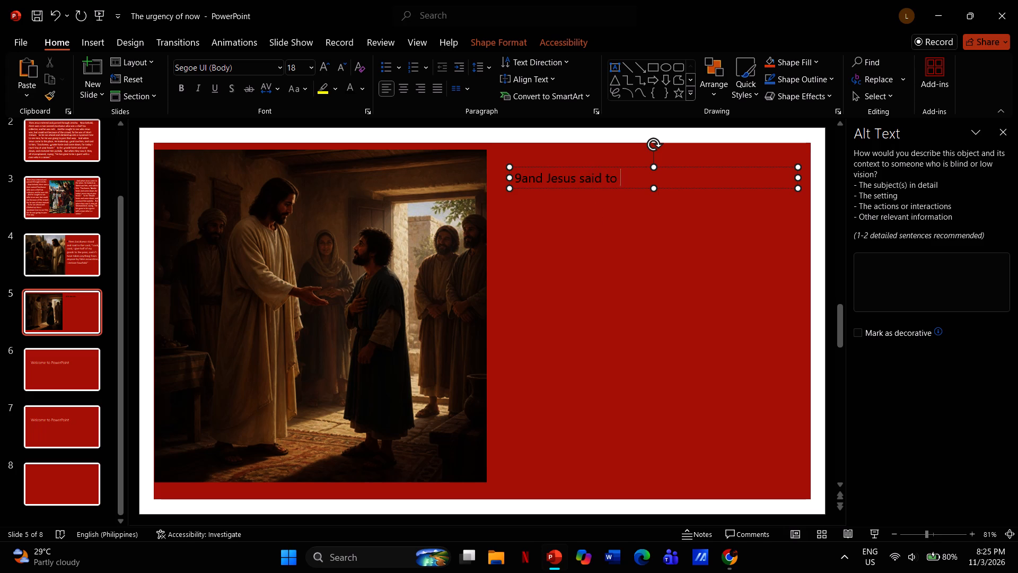
{"action": "type", "text": "him"}
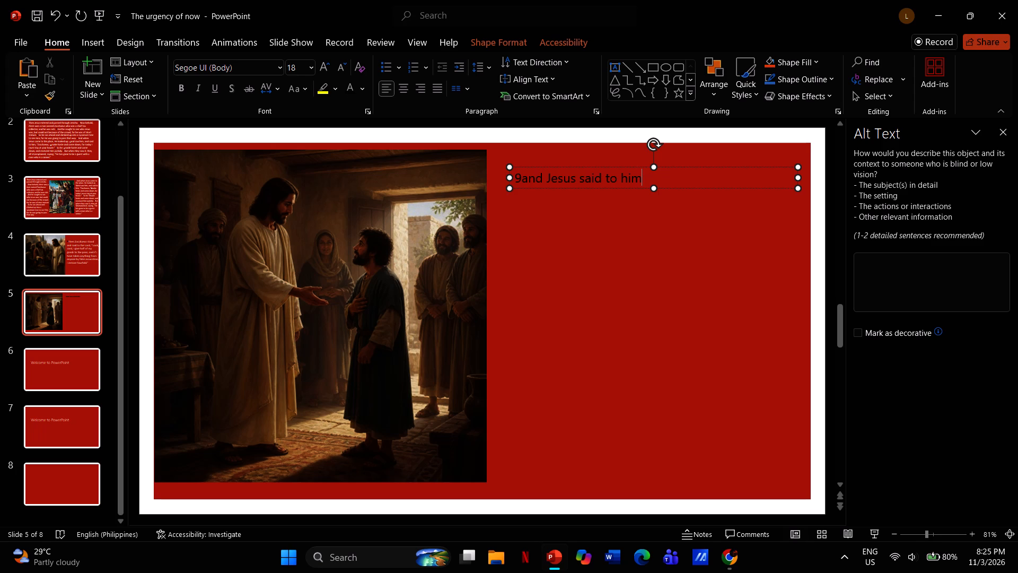
{"action": "left_click", "coordinate": [739, 569]}
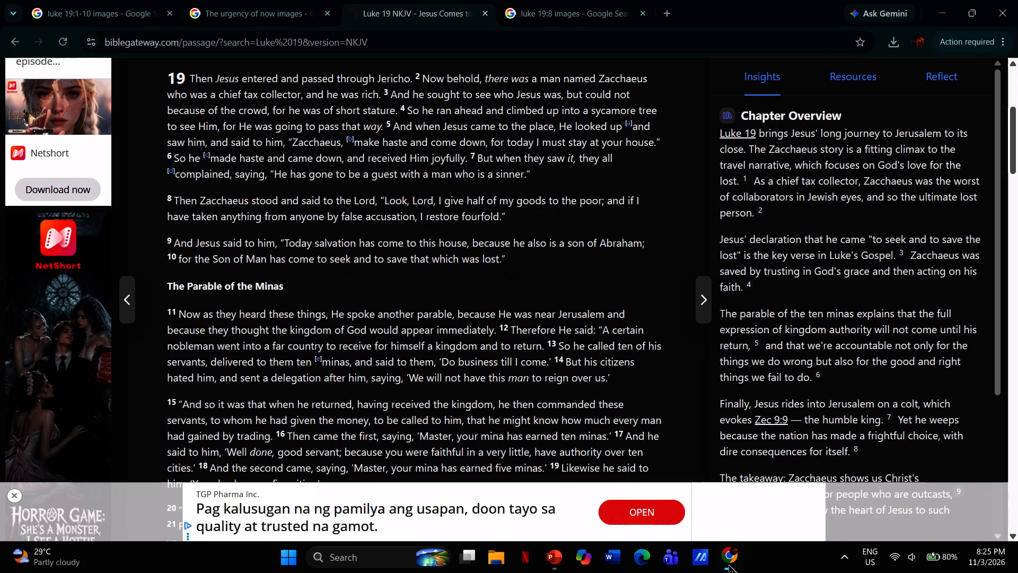
{"action": "left_click", "coordinate": [725, 560]}
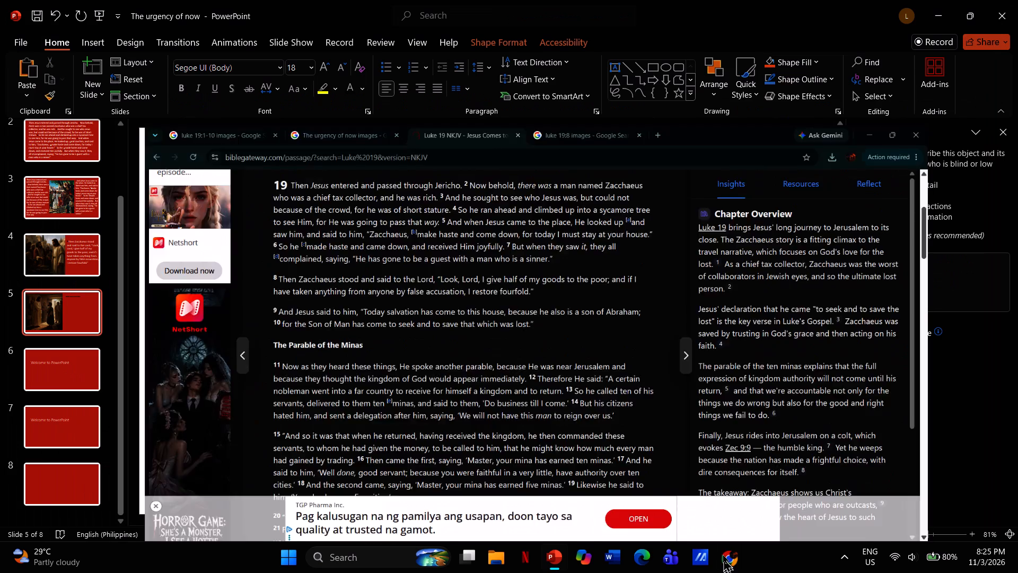
{"action": "type", "text": ","}
{"action": "key", "text": "space"}
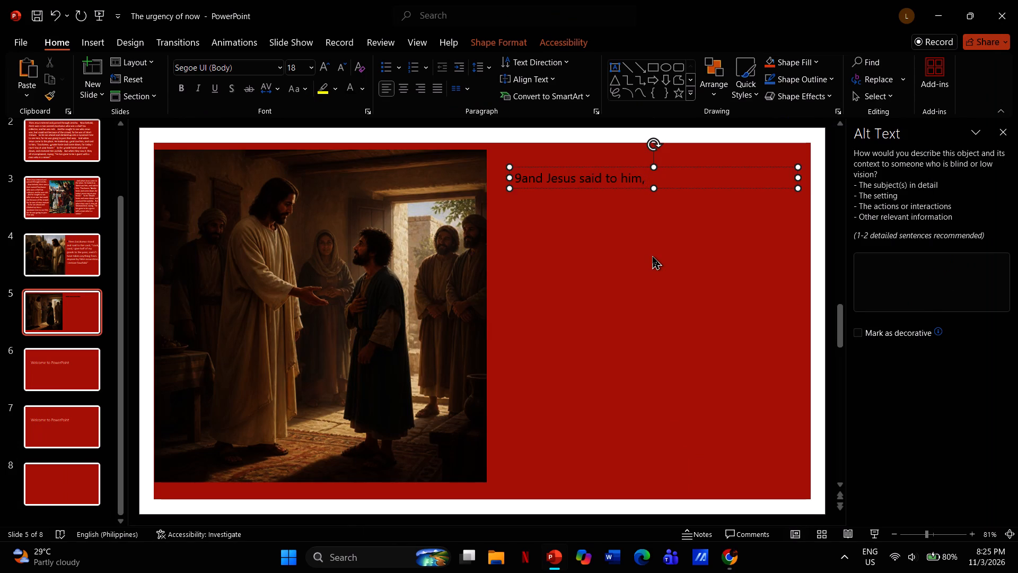
Add "'today" on a new line below "9and Jesus said to him,".
{"action": "key", "text": "Return"}
{"action": "type", "text": "'today"}
{"action": "key", "text": "space"}
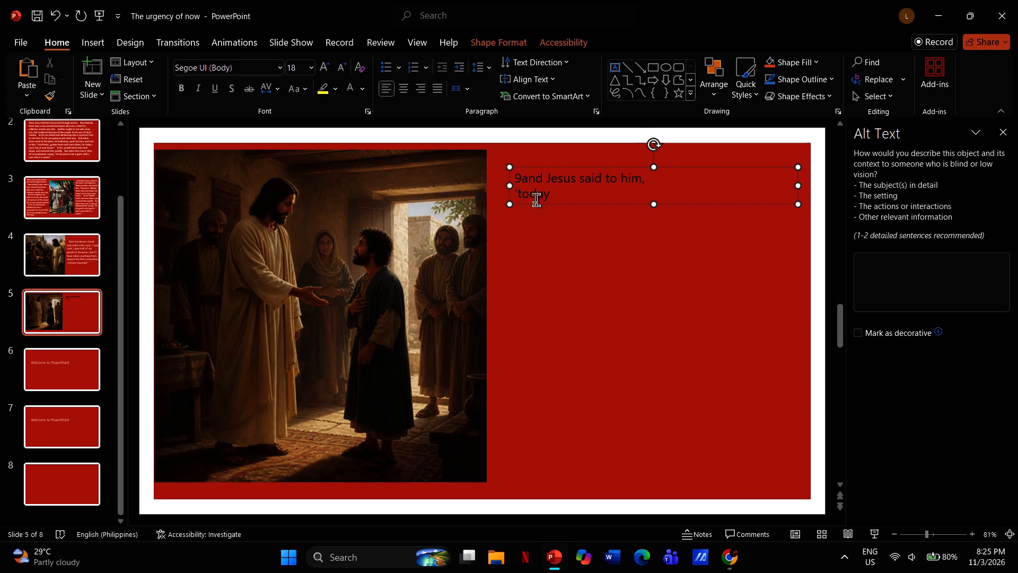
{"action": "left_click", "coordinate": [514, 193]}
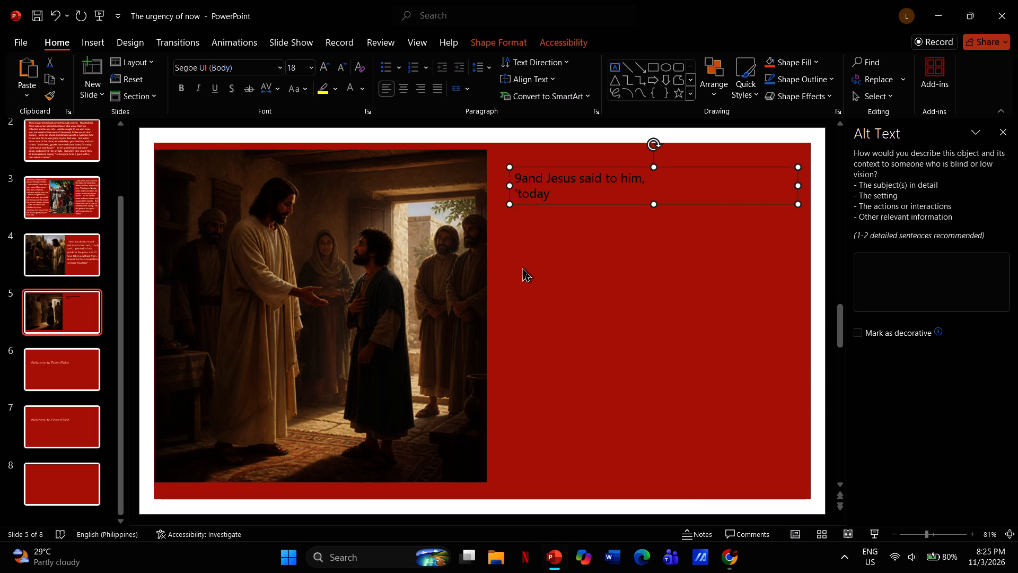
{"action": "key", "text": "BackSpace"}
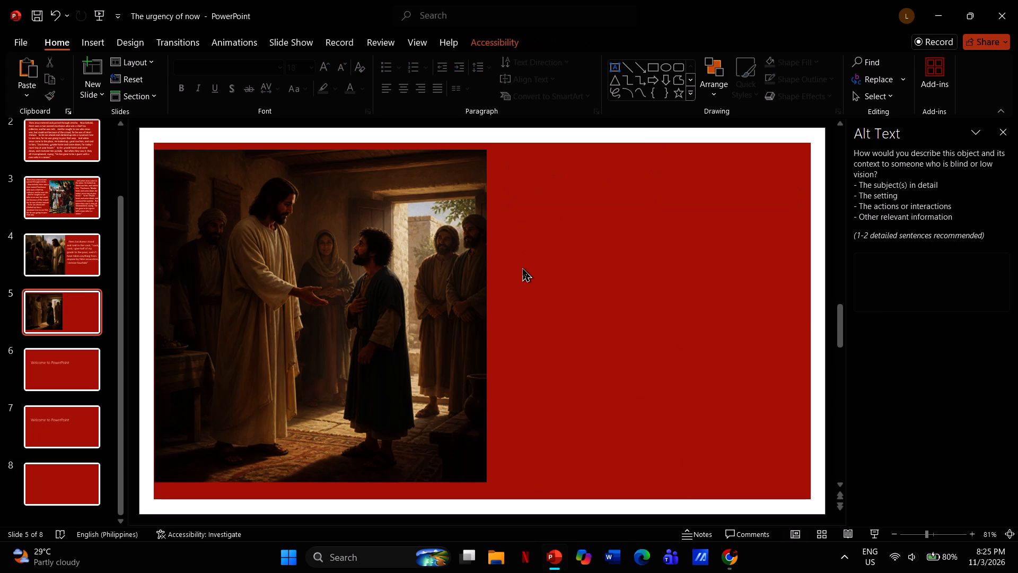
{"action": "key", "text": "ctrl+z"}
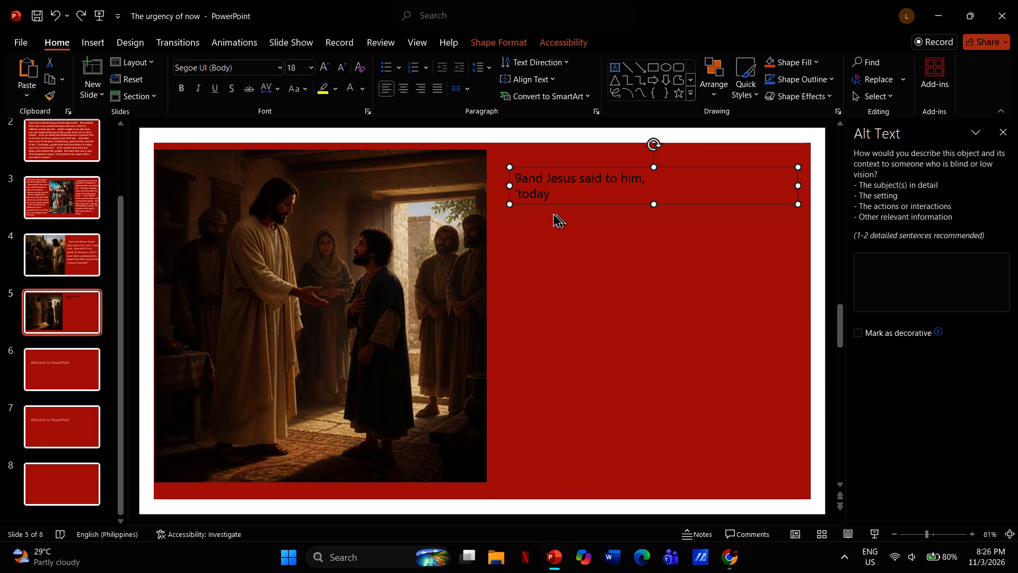
Join "today" onto the first line of the verse and replace its opening single quote with a double quotation mark.
{"action": "left_click", "coordinate": [519, 190]}
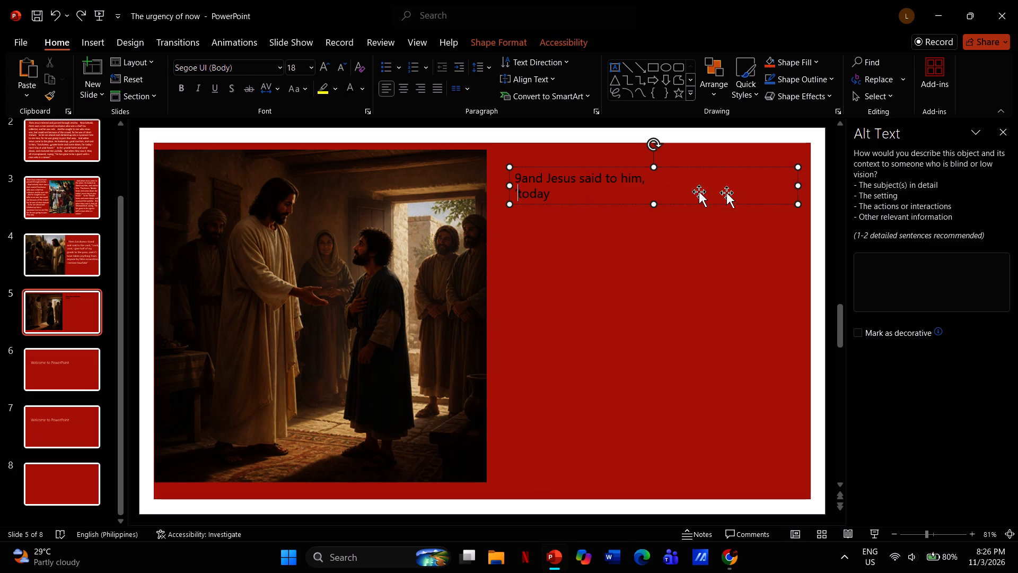
{"action": "key", "text": "Left"}
{"action": "key", "text": "BackSpace"}
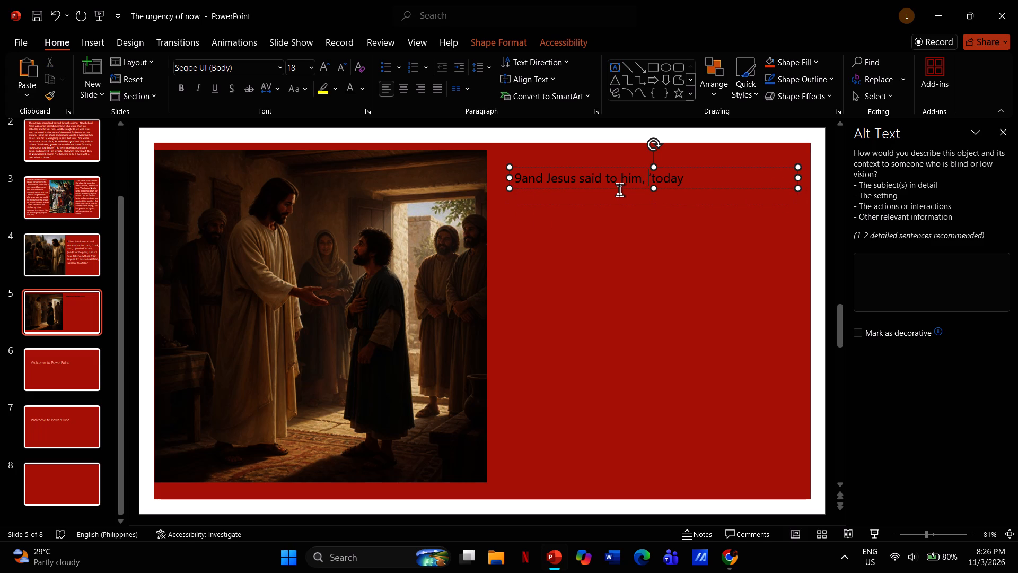
{"action": "key", "text": "Delete"}
{"action": "key", "text": "shift+quotedbl"}
{"action": "key", "text": "Right"}
{"action": "key", "text": "Right"}
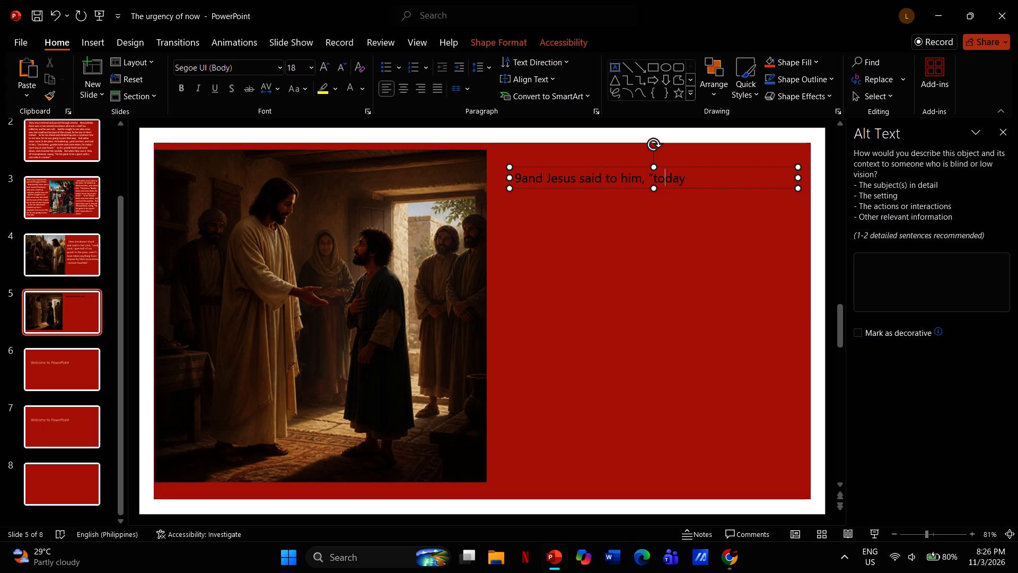
{"action": "key", "text": "Right"}
{"action": "key", "text": "Right"}
{"action": "key", "text": "Right"}
Check verse 9 on the NKJV page in Chrome and continue the slide text after "today" with "salvation has come to".
{"action": "left_click", "coordinate": [729, 565]}
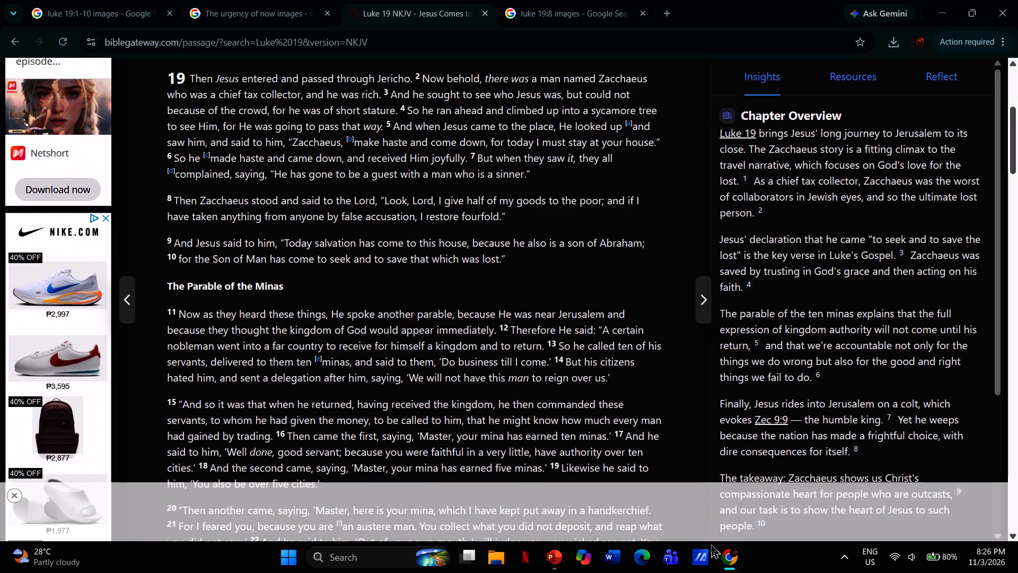
{"action": "left_click", "coordinate": [735, 553]}
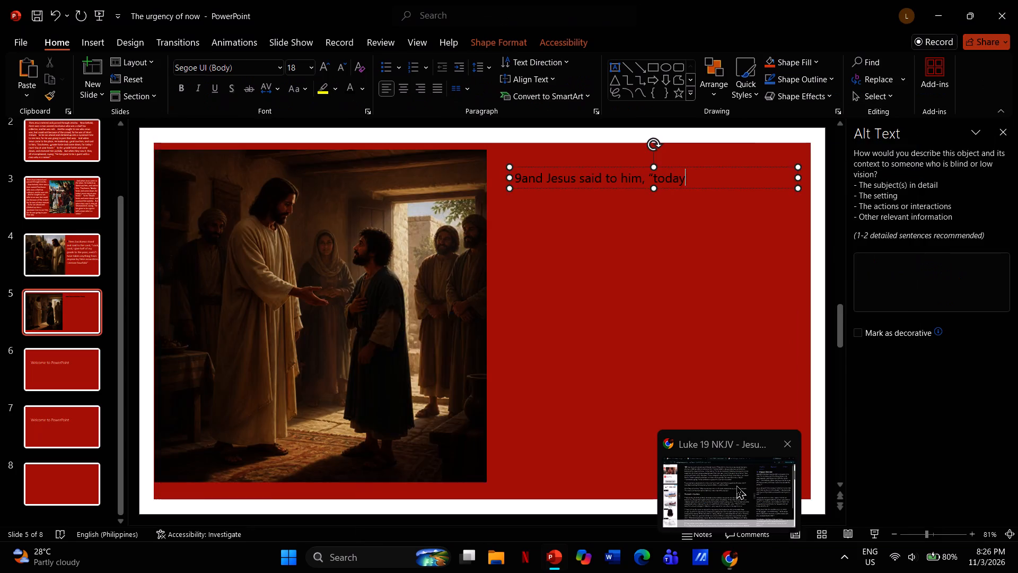
{"action": "left_click", "coordinate": [727, 563]}
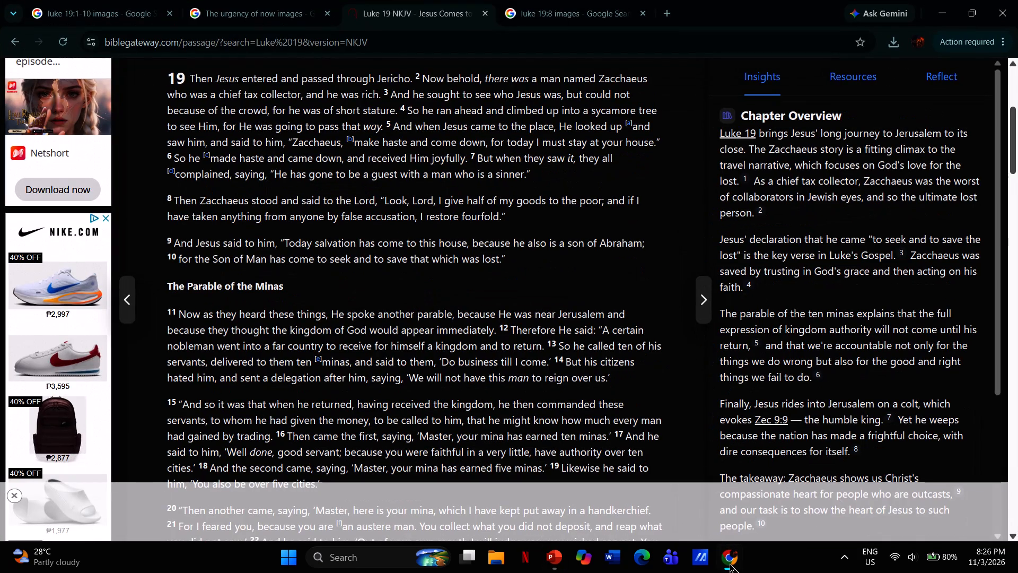
{"action": "left_click", "coordinate": [730, 563]}
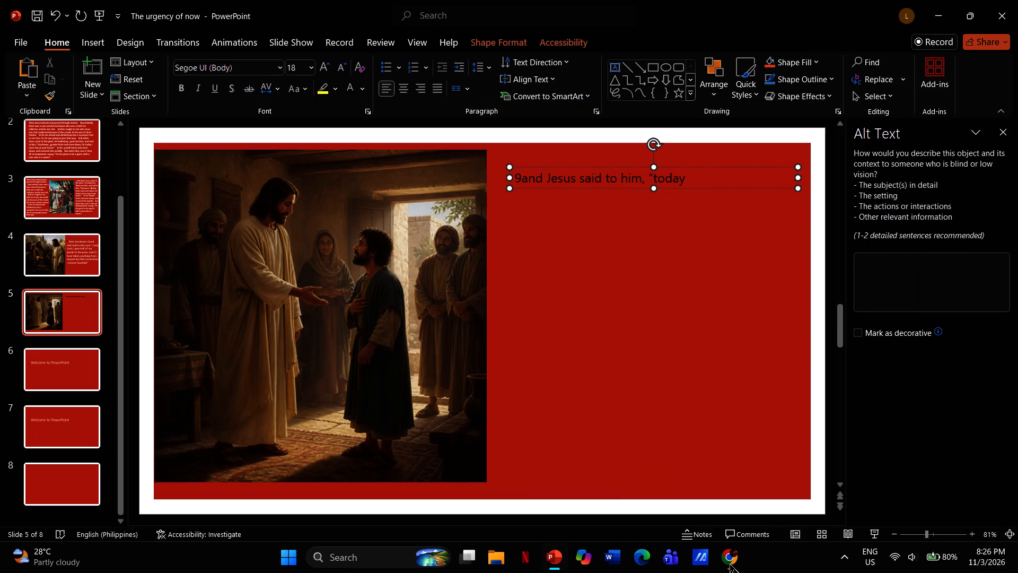
{"action": "key", "text": "space"}
{"action": "type", "text": "salvation"}
{"action": "key", "text": "space"}
{"action": "left_click", "coordinate": [730, 563]}
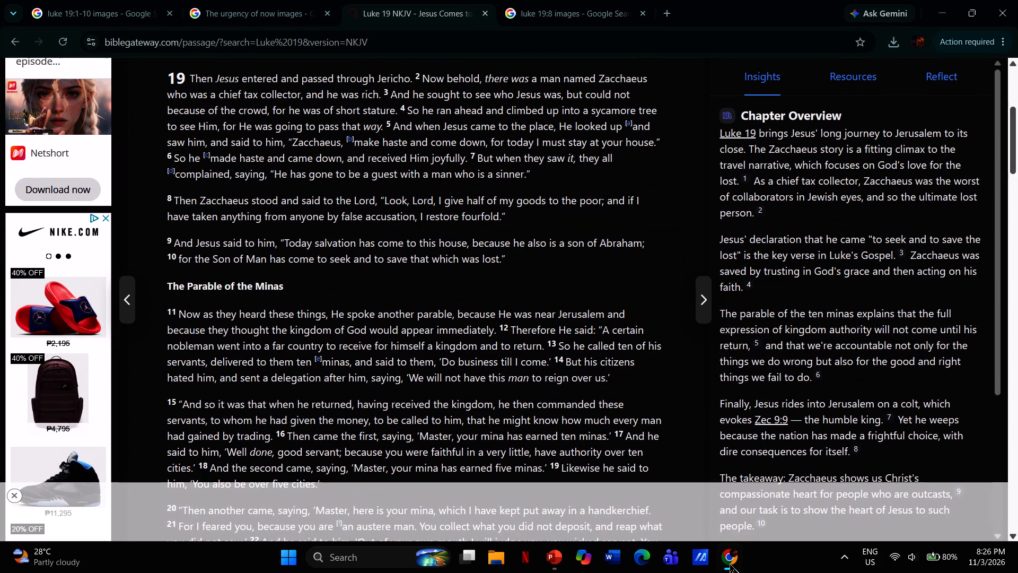
{"action": "left_click", "coordinate": [730, 563]}
{"action": "type", "text": "has come to"}
{"action": "key", "text": "space"}
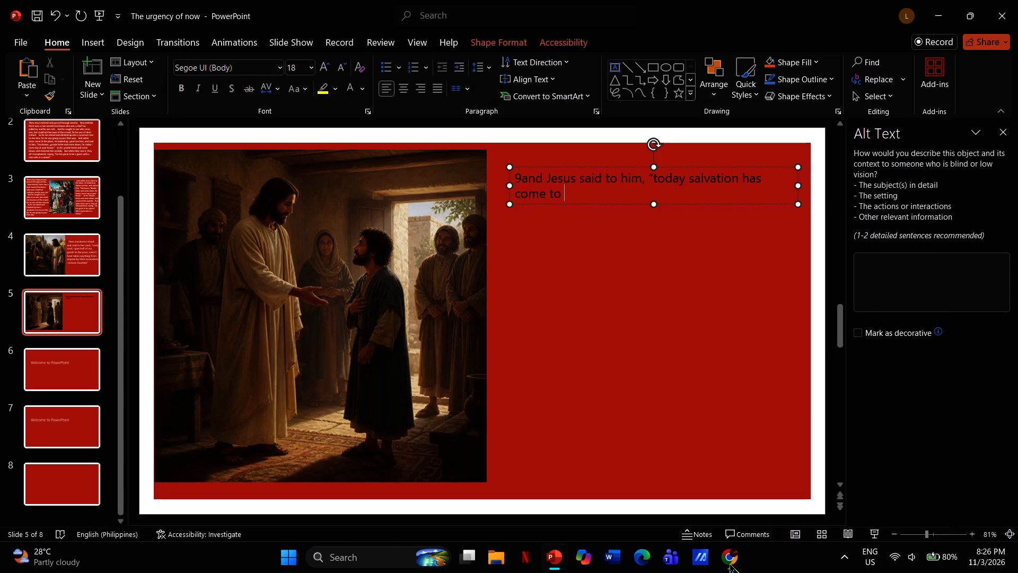
Recheck the verse in Chrome and complete the slide phrase with "this house", removing the duplicated "to" before it.
{"action": "left_click", "coordinate": [729, 563]}
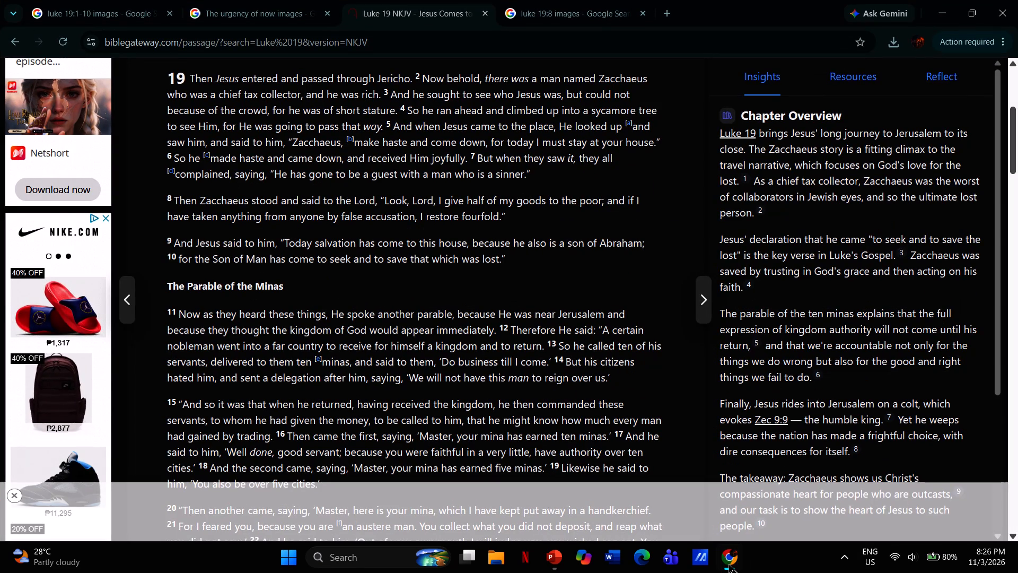
{"action": "left_click", "coordinate": [729, 563]}
{"action": "type", "text": "to this house"}
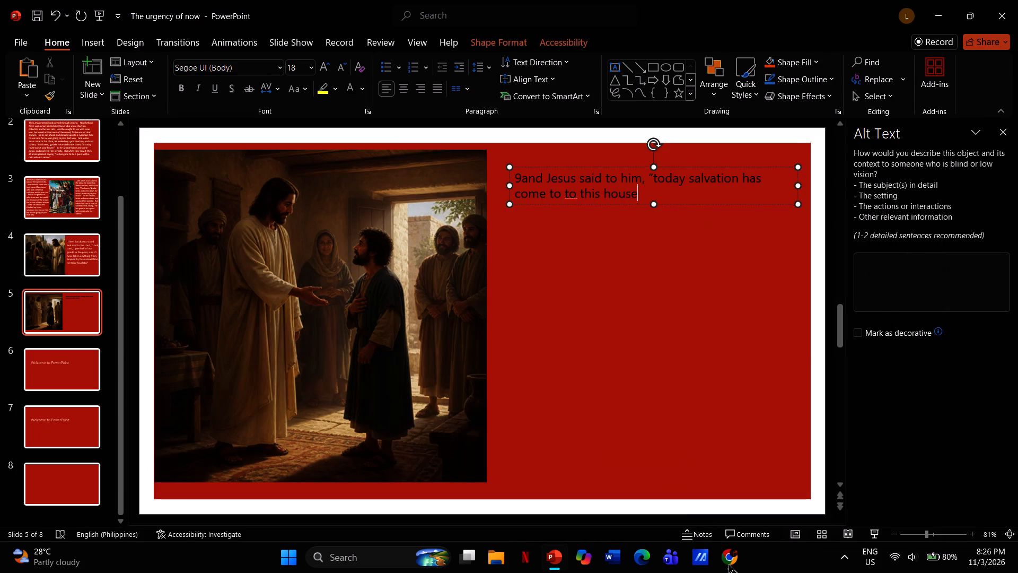
{"action": "left_click", "coordinate": [579, 198]}
{"action": "key", "text": "BackSpace"}
{"action": "key", "text": "BackSpace"}
{"action": "key", "text": "BackSpace"}
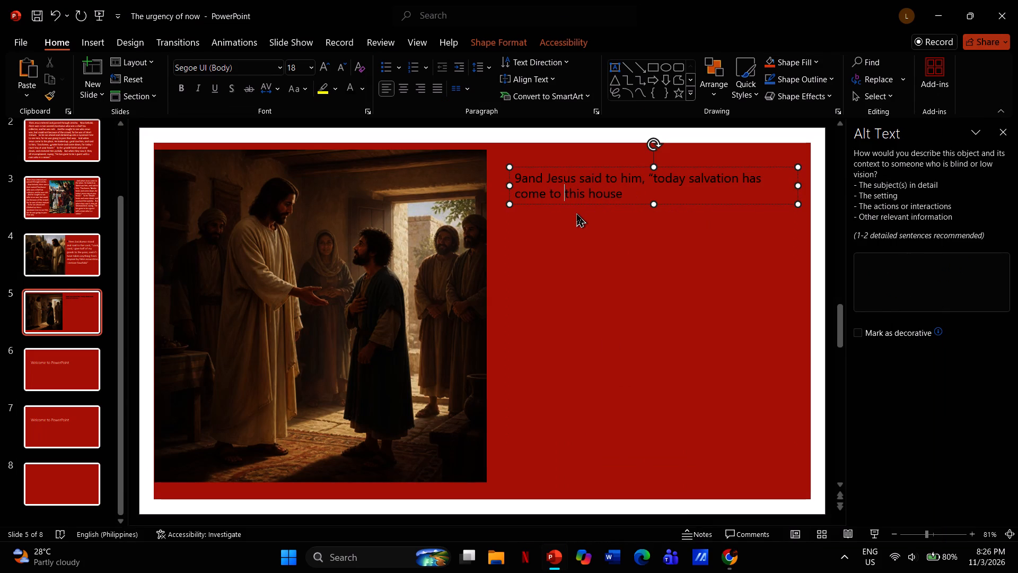
{"action": "left_click", "coordinate": [634, 196]}
Check verse 9 on the NKJV page in Chrome and continue the slide text after "this house" with ", because he is also".
{"action": "left_click", "coordinate": [729, 563]}
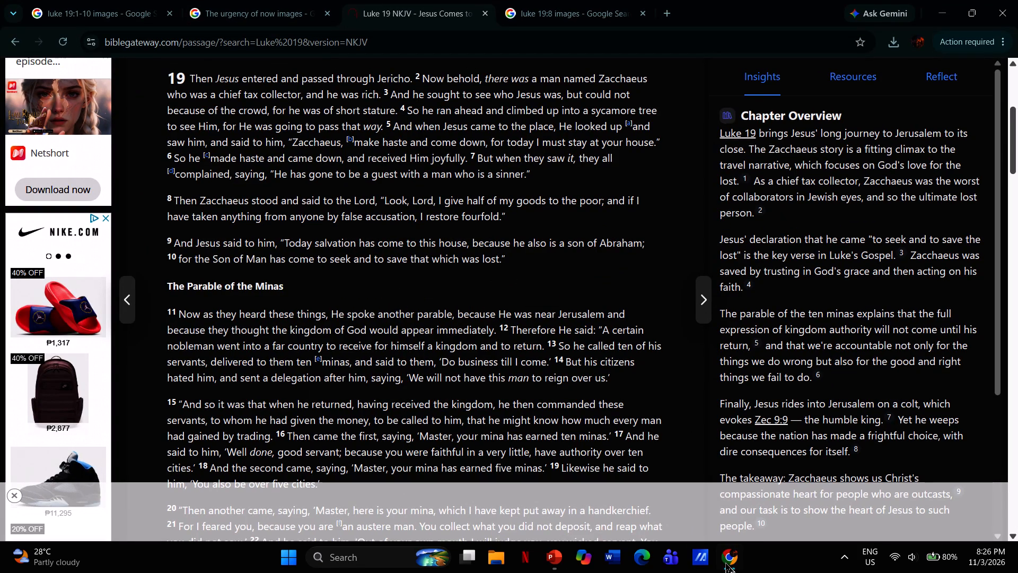
{"action": "left_click", "coordinate": [725, 562]}
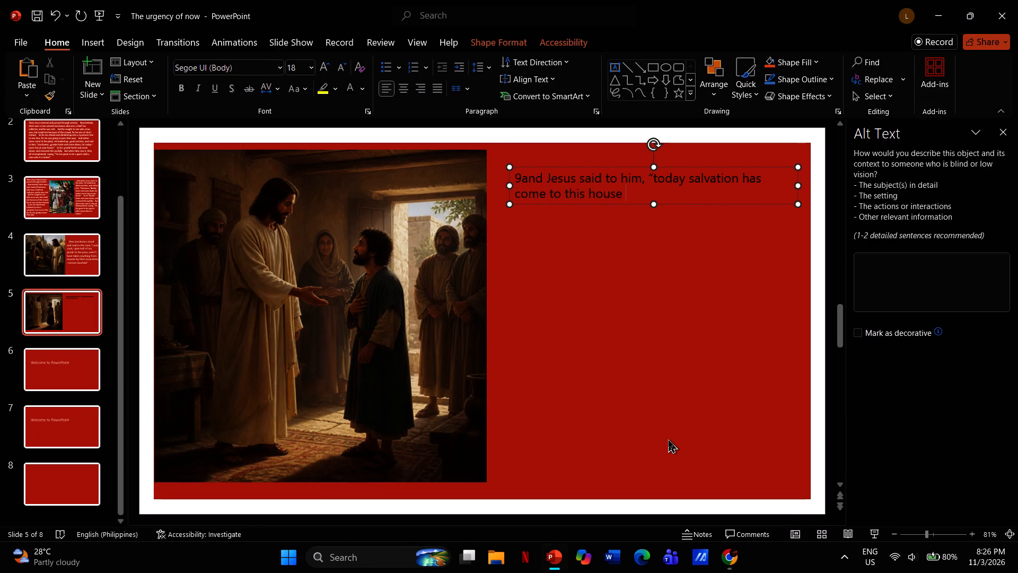
{"action": "key", "text": "BackSpace"}
{"action": "type", "text": ", bacause"}
{"action": "key", "text": "space"}
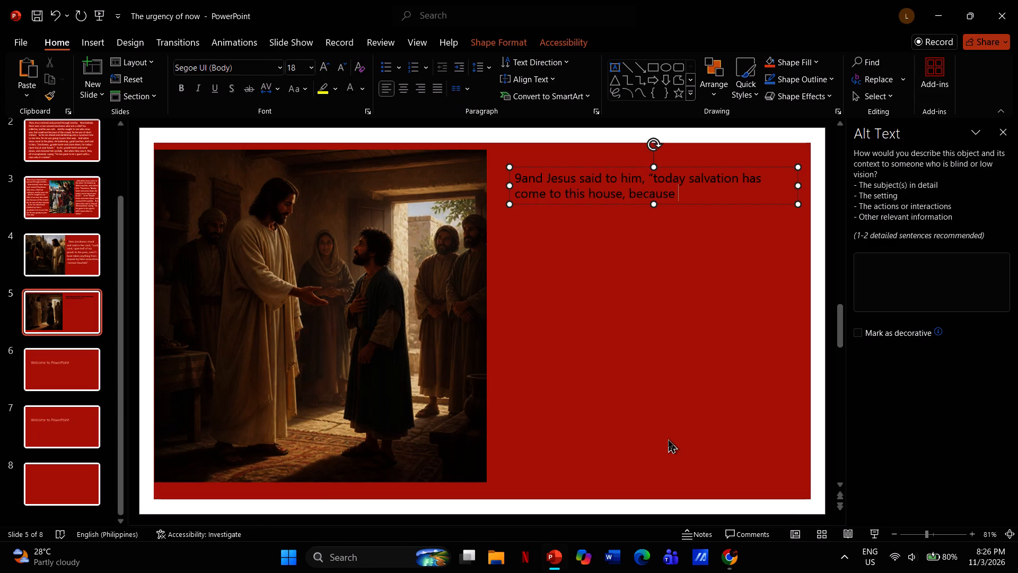
{"action": "left_click", "coordinate": [724, 558]}
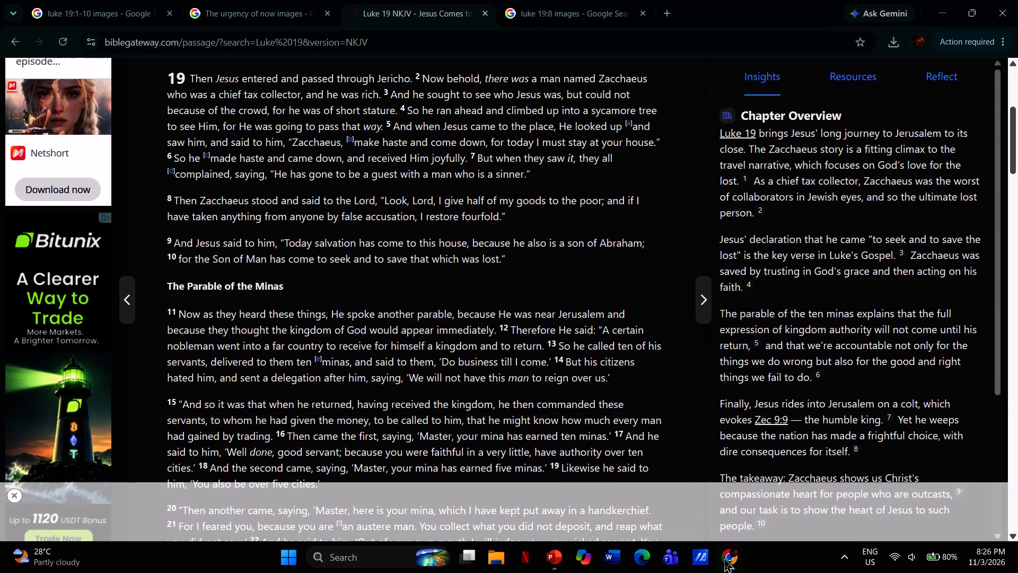
{"action": "left_click", "coordinate": [724, 558]}
{"action": "type", "text": "he is also"}
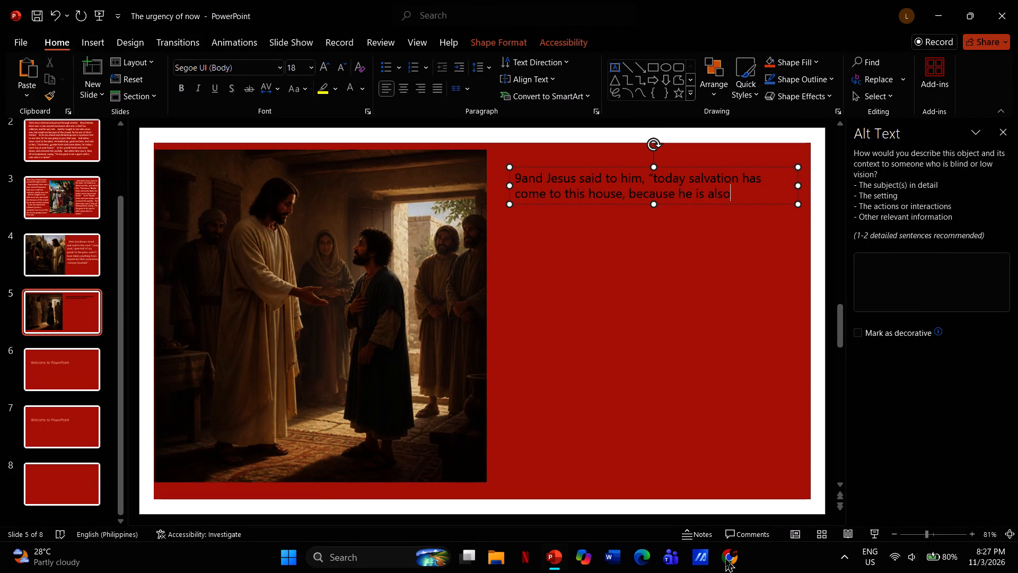
{"action": "key", "text": "space"}
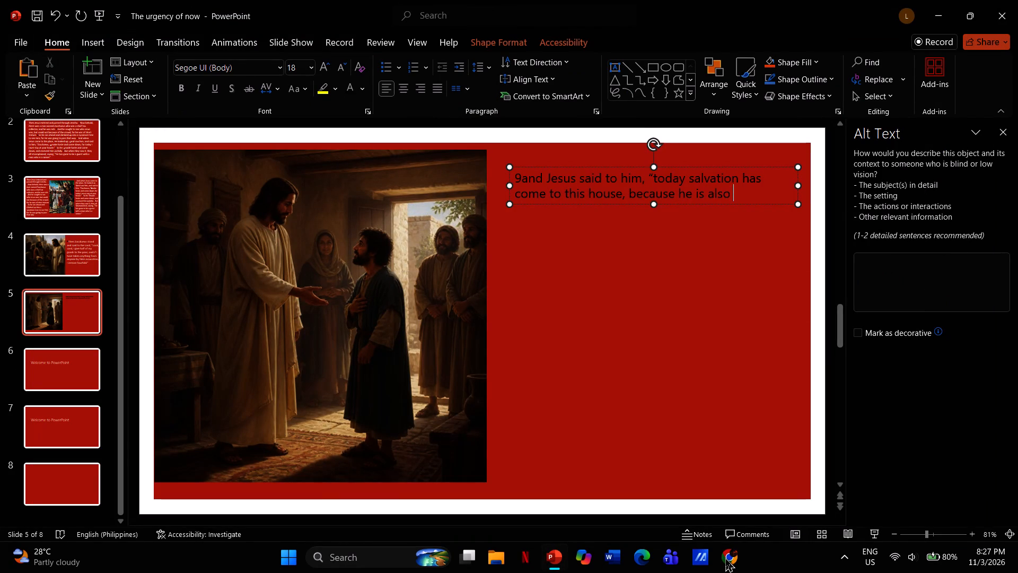
Recheck verse 9 in Chrome and remove the word "is" between "he" and "also" in the slide text.
{"action": "left_click", "coordinate": [731, 564]}
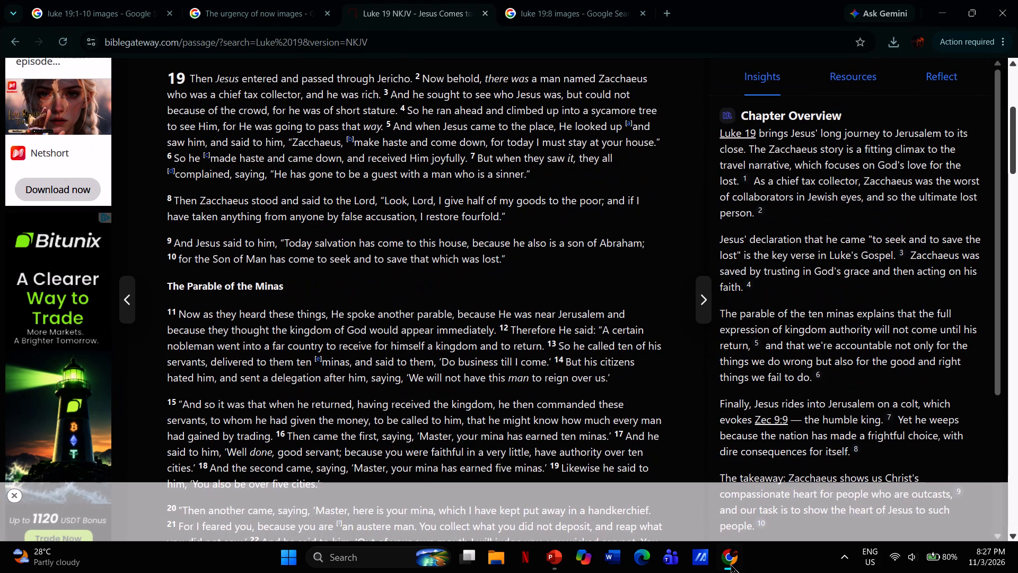
{"action": "left_click", "coordinate": [731, 564]}
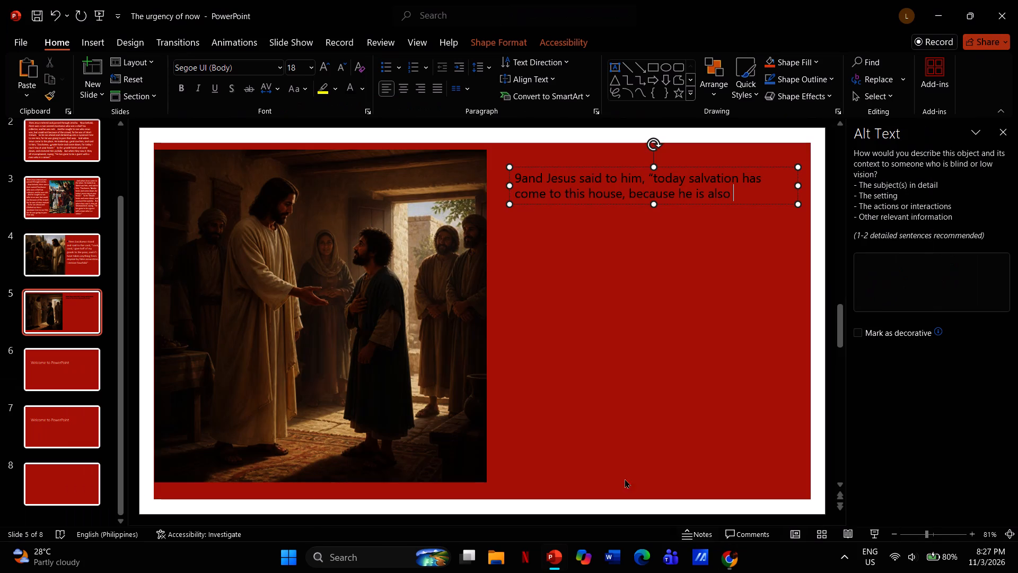
{"action": "key", "text": "Left"}
{"action": "key", "text": "Left"}
{"action": "key", "text": "Left"}
{"action": "key", "text": "Left"}
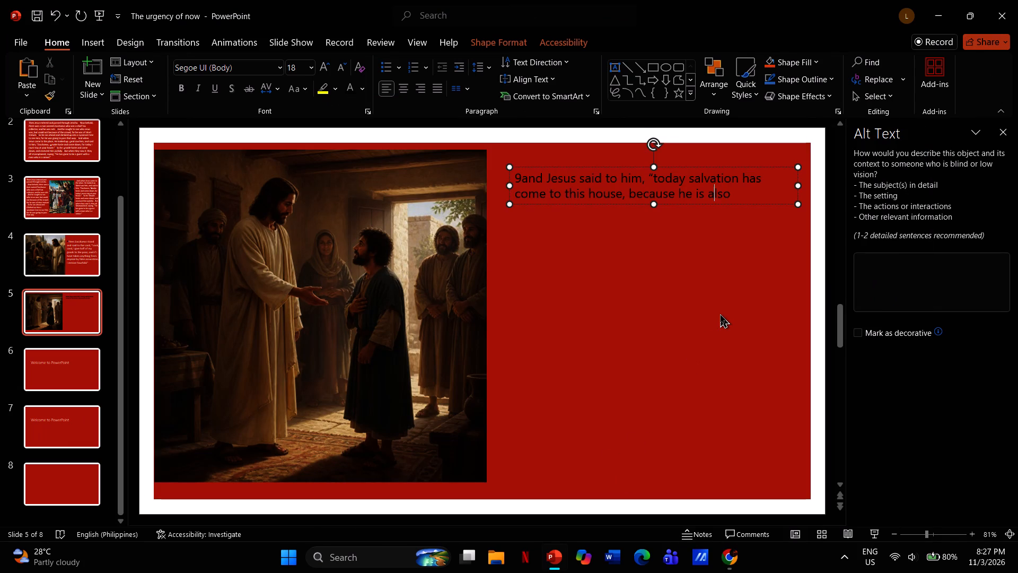
{"action": "key", "text": "Left"}
{"action": "key", "text": "BackSpace"}
{"action": "key", "text": "BackSpace"}
{"action": "key", "text": "BackSpace"}
{"action": "key", "text": "BackSpace"}
{"action": "key", "text": "space"}
{"action": "key", "text": "Right"}
{"action": "key", "text": "Right"}
{"action": "key", "text": "Right"}
{"action": "key", "text": "Right"}
{"action": "key", "text": "Right"}
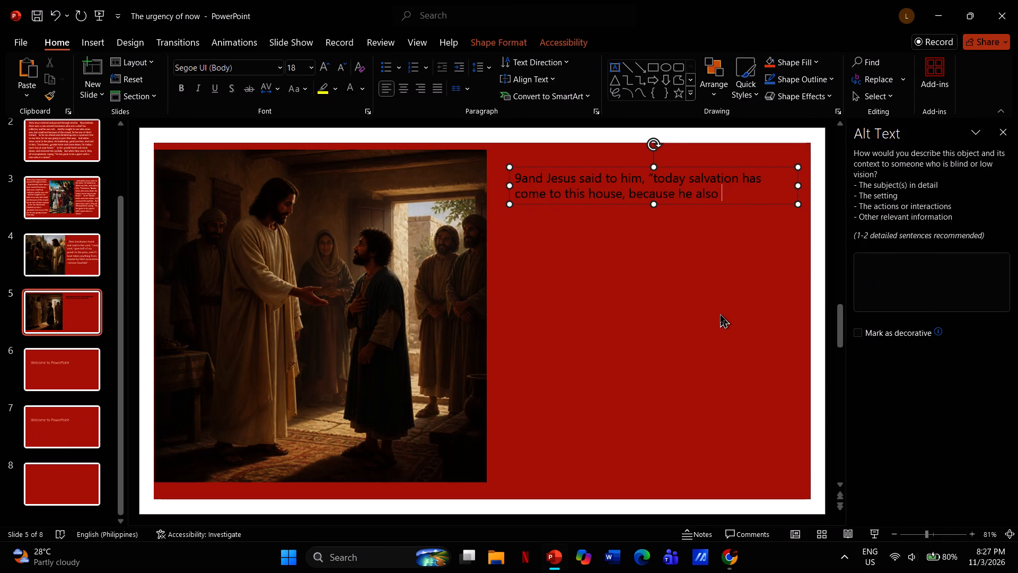
Recheck the verse in Chrome and continue the slide text after "he also" with "is a son of Abraham".
{"action": "left_click", "coordinate": [730, 561]}
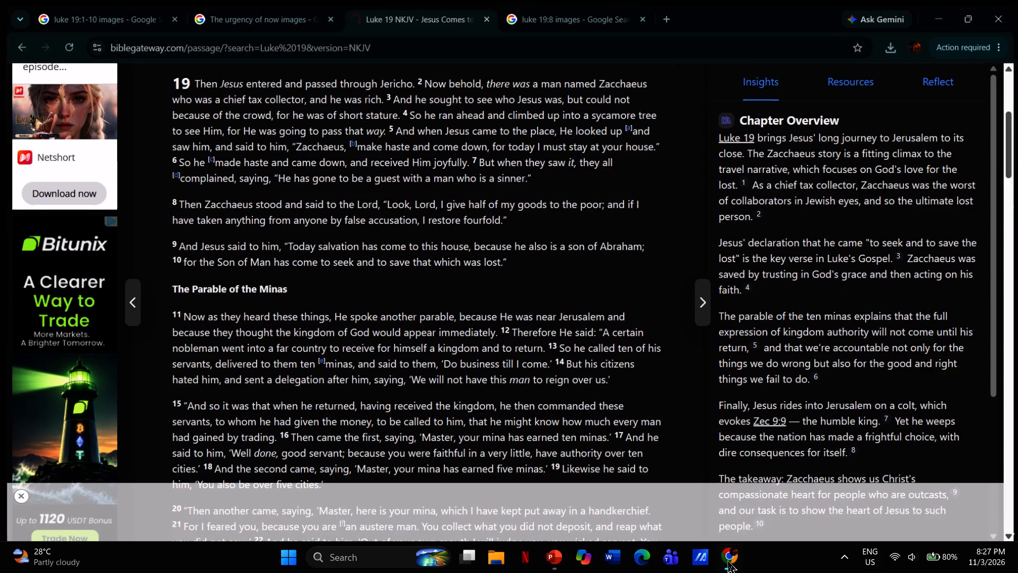
{"action": "left_click", "coordinate": [727, 560]}
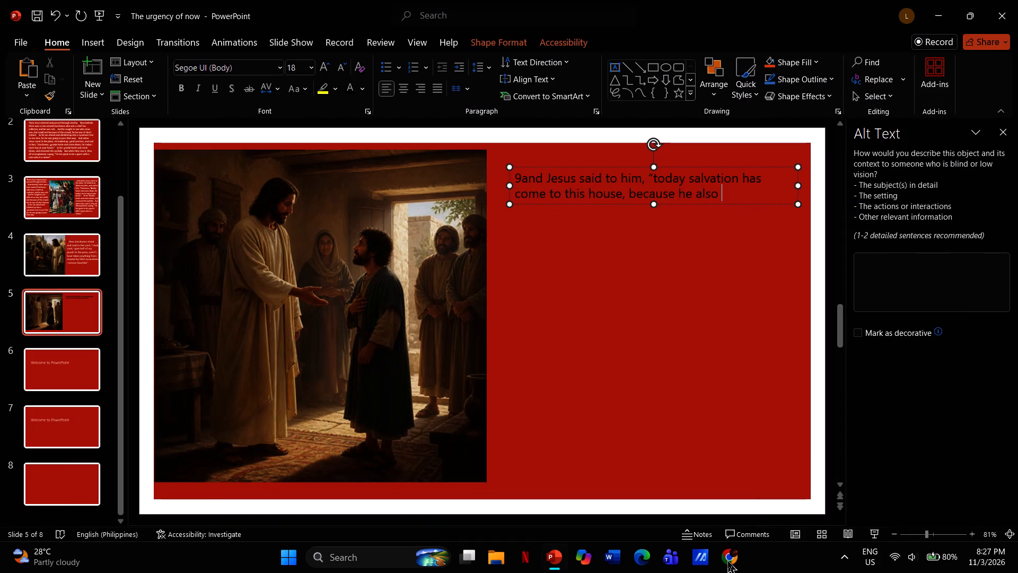
{"action": "type", "text": "is a son"}
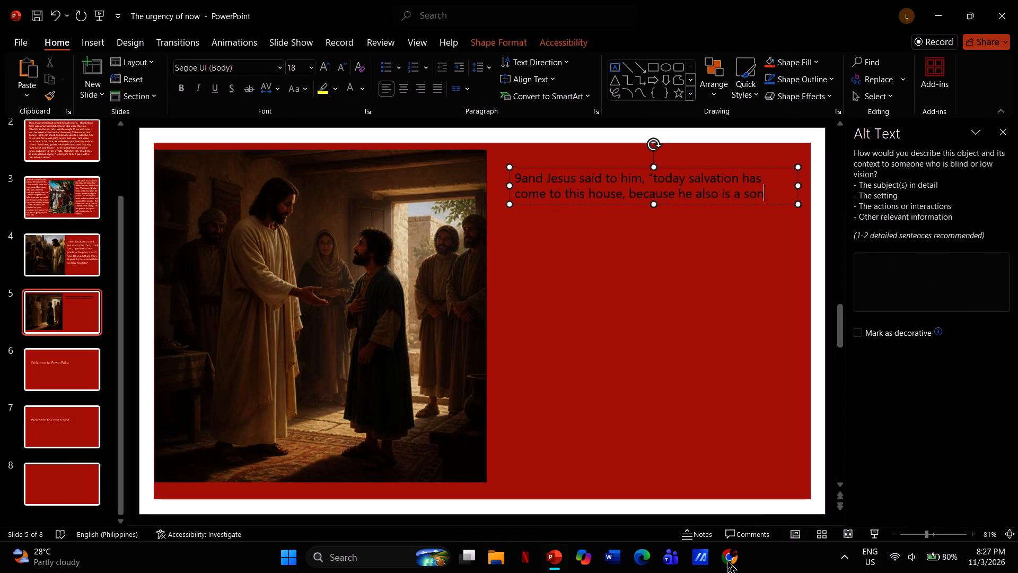
{"action": "key", "text": "space"}
{"action": "type", "text": "of Abraham"}
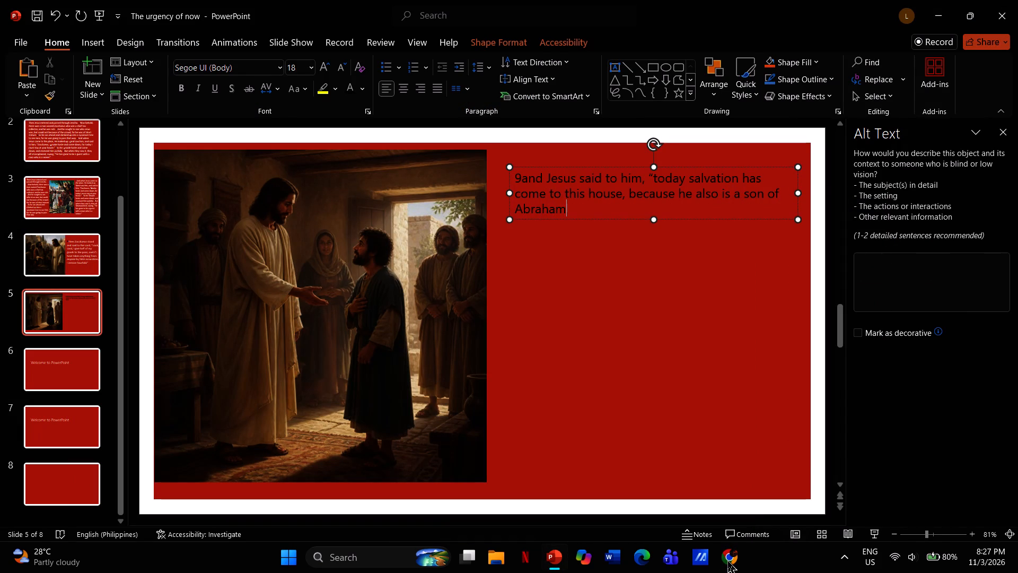
Check the NKJV page in Chrome and continue the slide text after "Abraham" with "; 10for the Son of Man".
{"action": "left_click", "coordinate": [730, 559]}
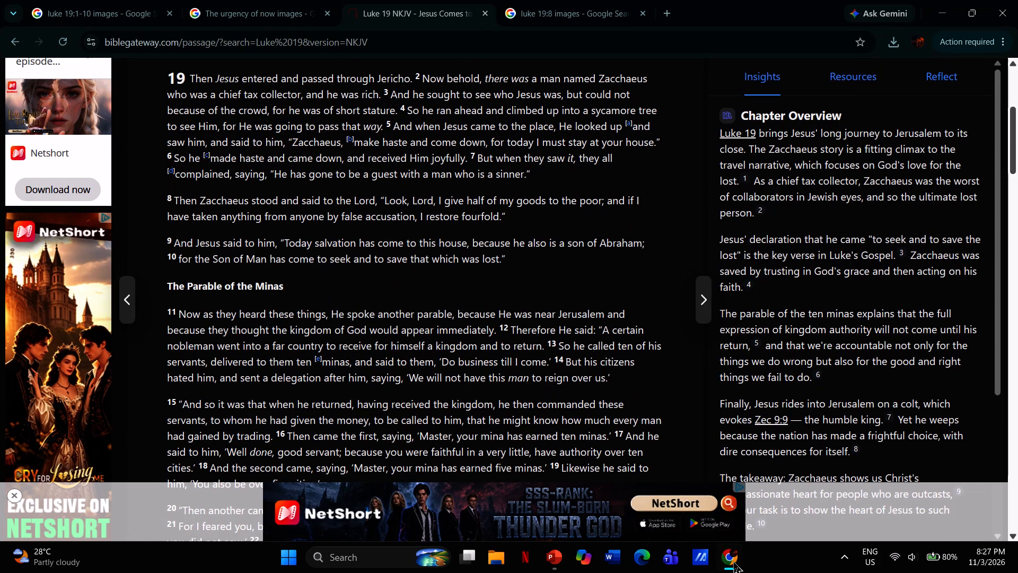
{"action": "left_click", "coordinate": [733, 561]}
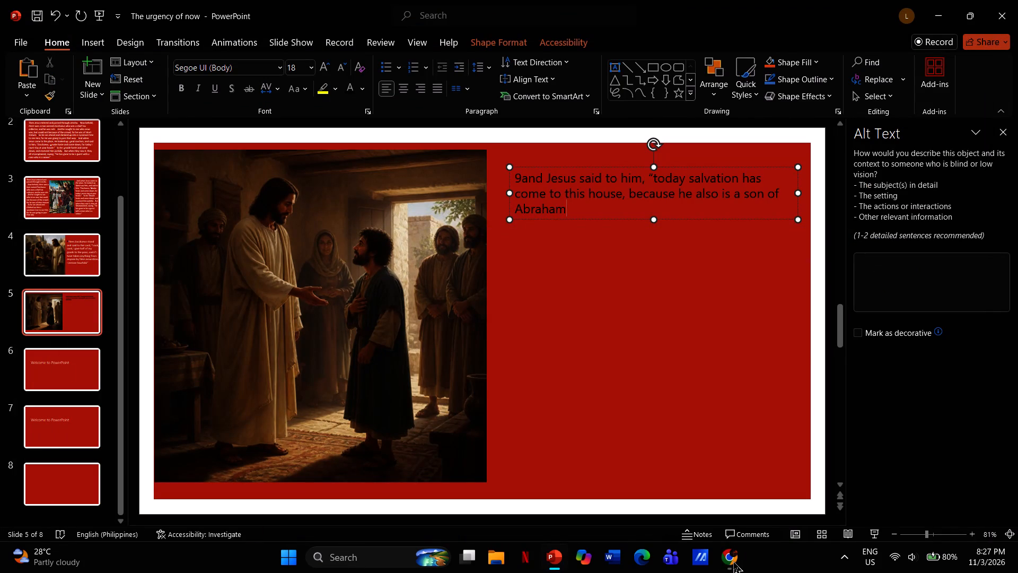
{"action": "key", "text": "semicolon"}
{"action": "key", "text": "space"}
{"action": "type", "text": "10"}
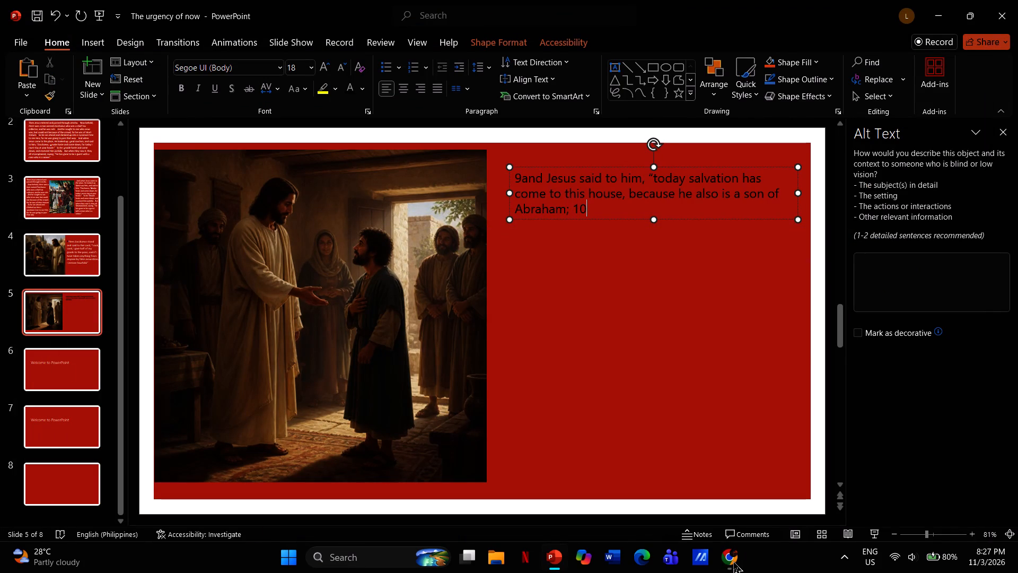
{"action": "left_click", "coordinate": [729, 560]}
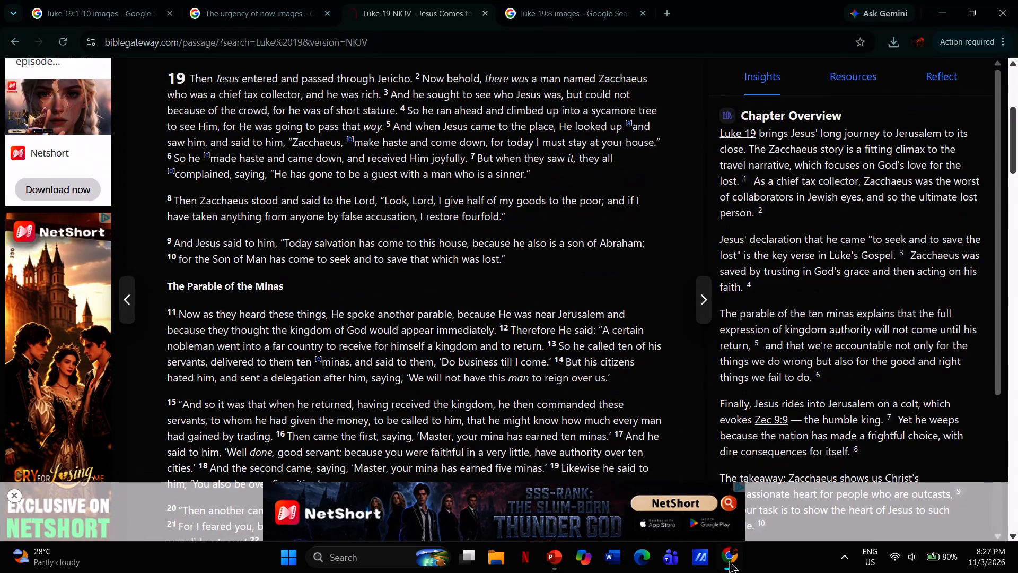
{"action": "left_click", "coordinate": [729, 560]}
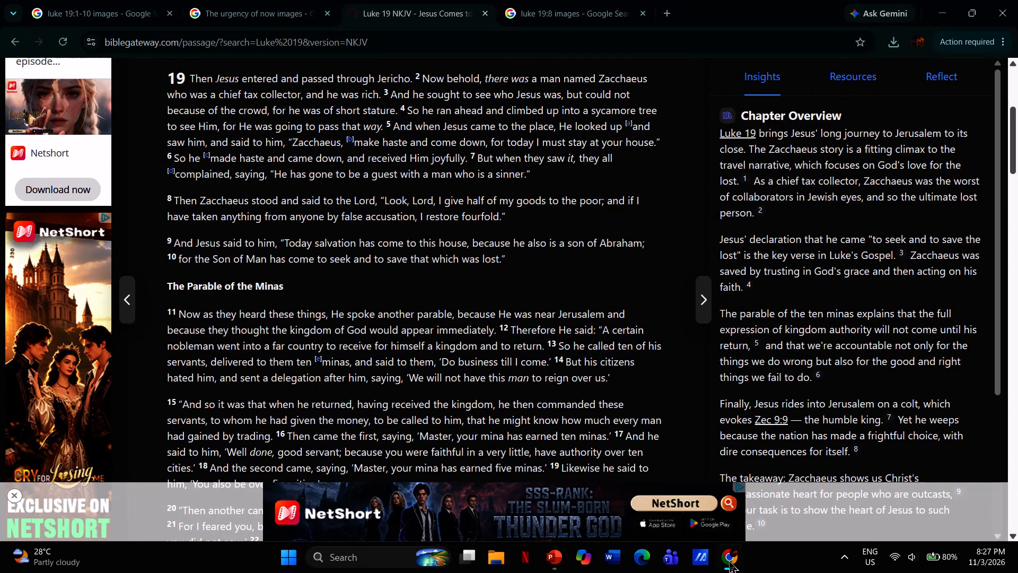
{"action": "type", "text": "for the"}
{"action": "key", "text": "space"}
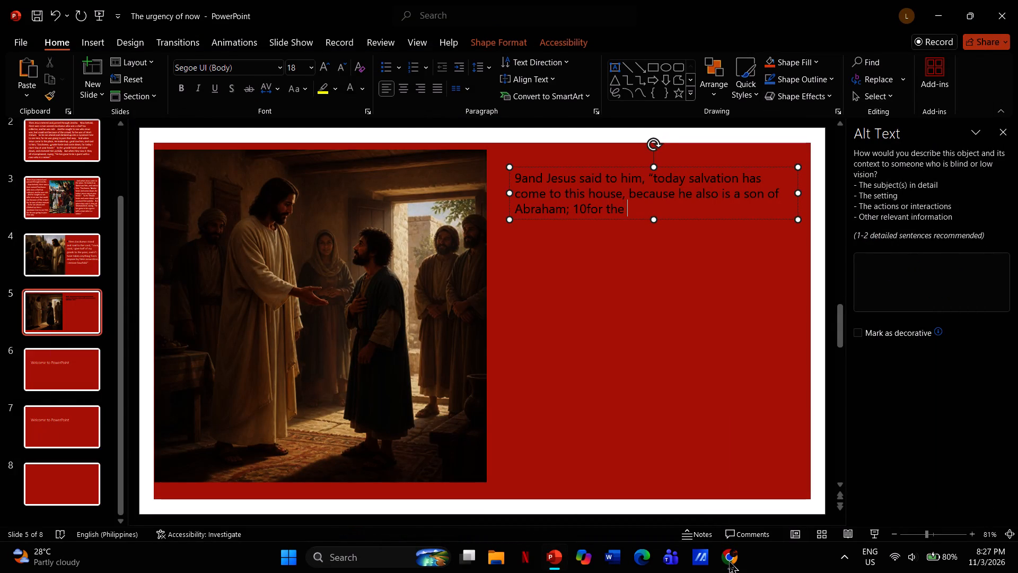
{"action": "type", "text": "SOn of Man"}
{"action": "key", "text": "space"}
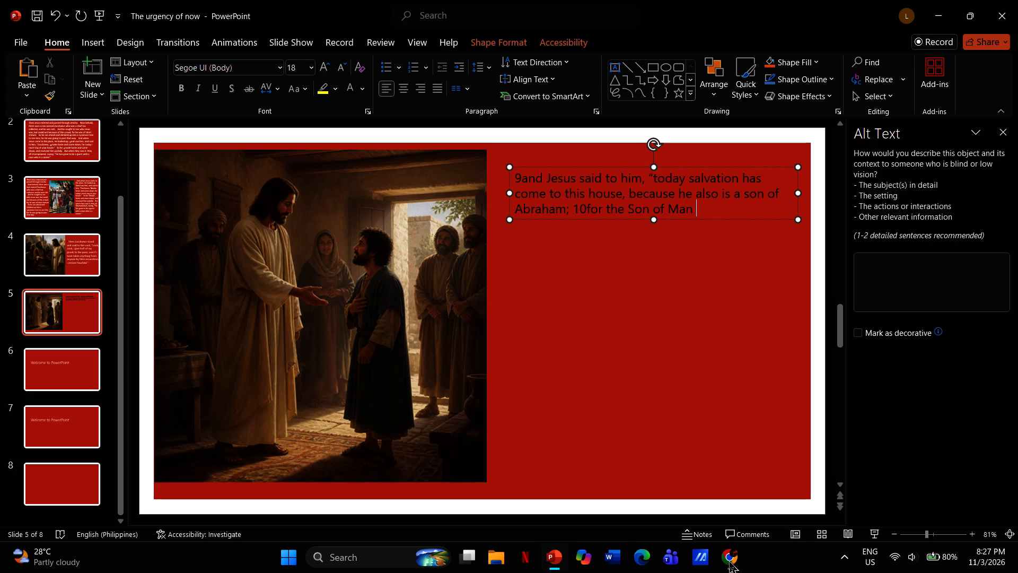
Check verse 10 in Chrome and continue the slide text after "Son of Man" with "has come to seek and to save".
{"action": "left_click", "coordinate": [729, 560]}
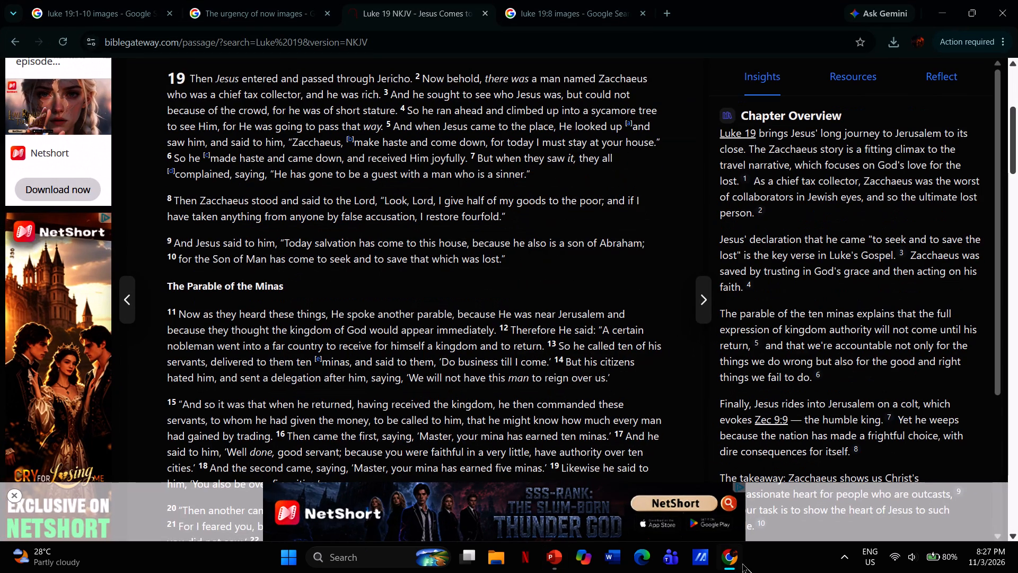
{"action": "left_click", "coordinate": [742, 563]}
{"action": "type", "text": "has come to seek"}
{"action": "key", "text": "space"}
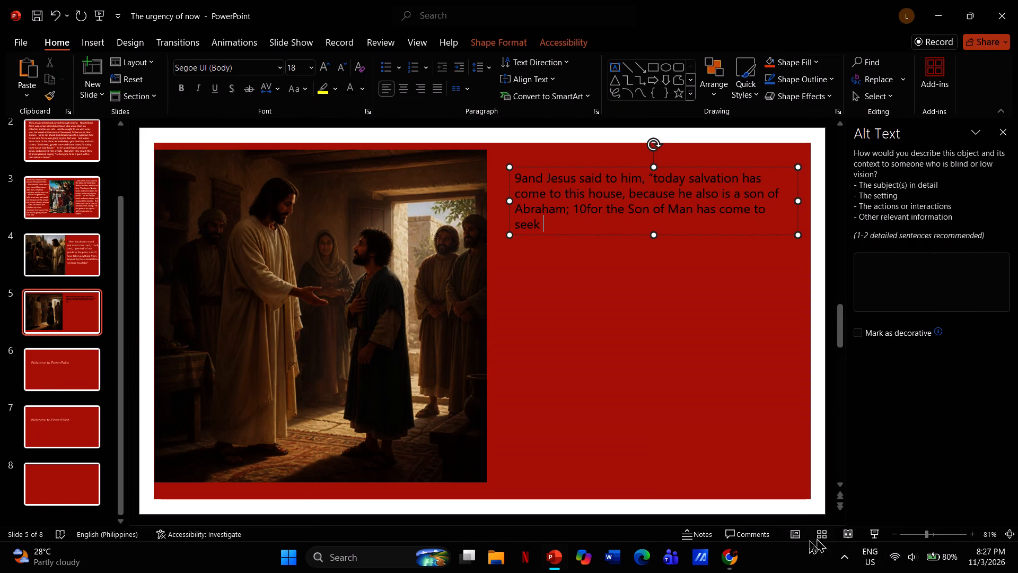
{"action": "left_click", "coordinate": [728, 562]}
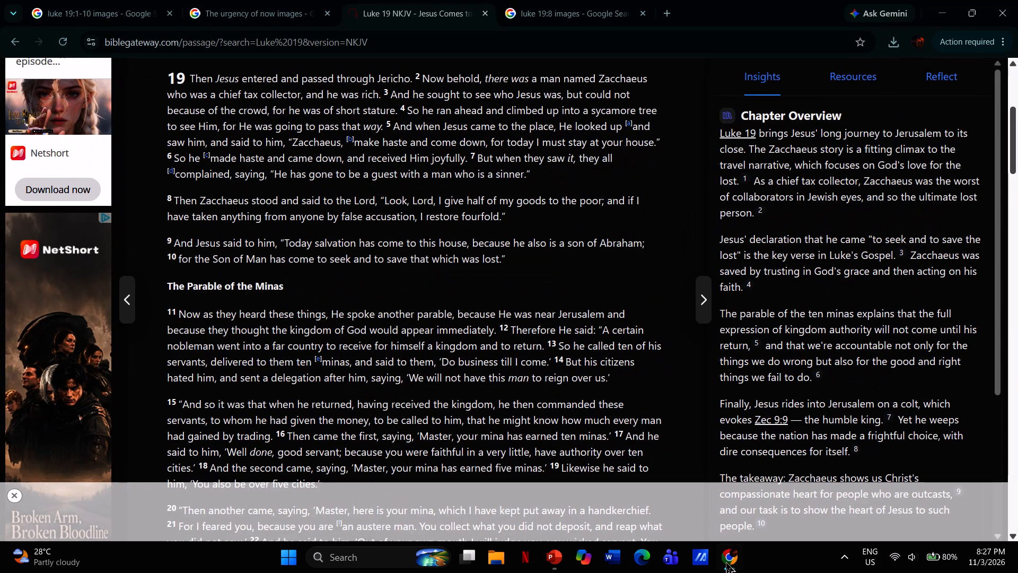
{"action": "left_click", "coordinate": [726, 561]}
{"action": "type", "text": "and to sae"}
{"action": "key", "text": "BackSpace"}
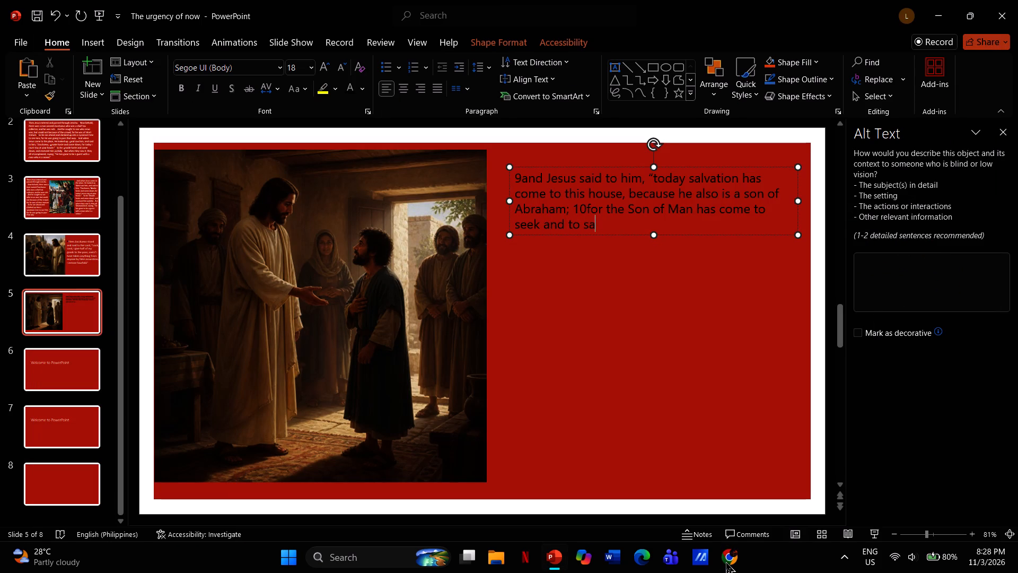
{"action": "type", "text": "ve"}
{"action": "key", "text": "space"}
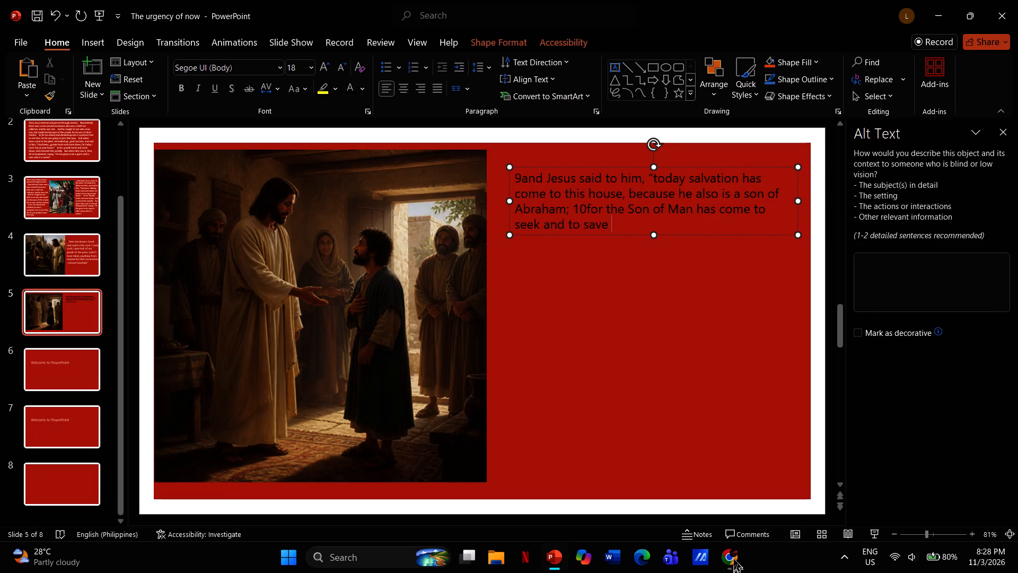
Recheck verse 10 in Chrome and continue the slide text after "to save" with "that which".
{"action": "left_click", "coordinate": [728, 561]}
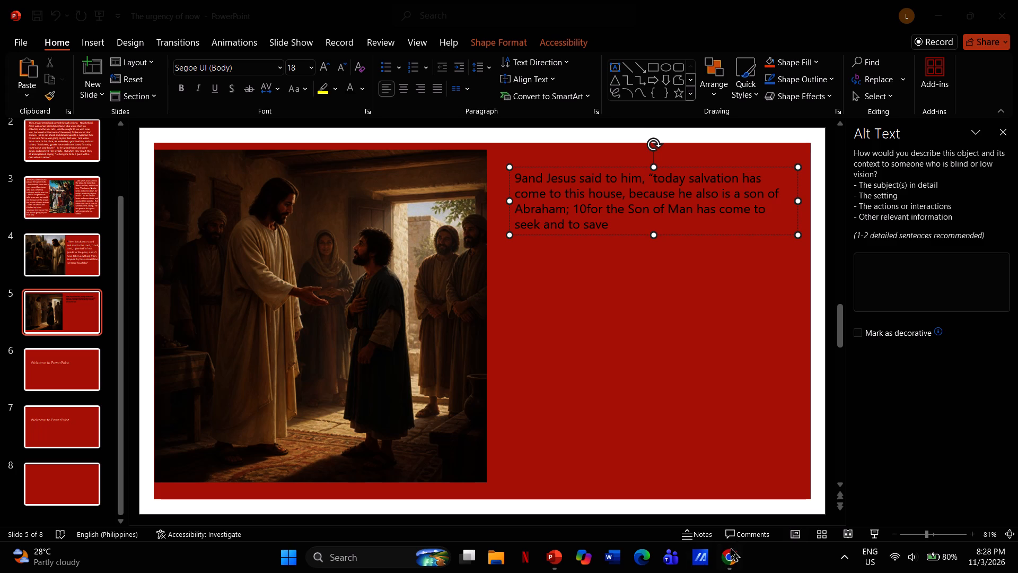
{"action": "left_click", "coordinate": [731, 548]}
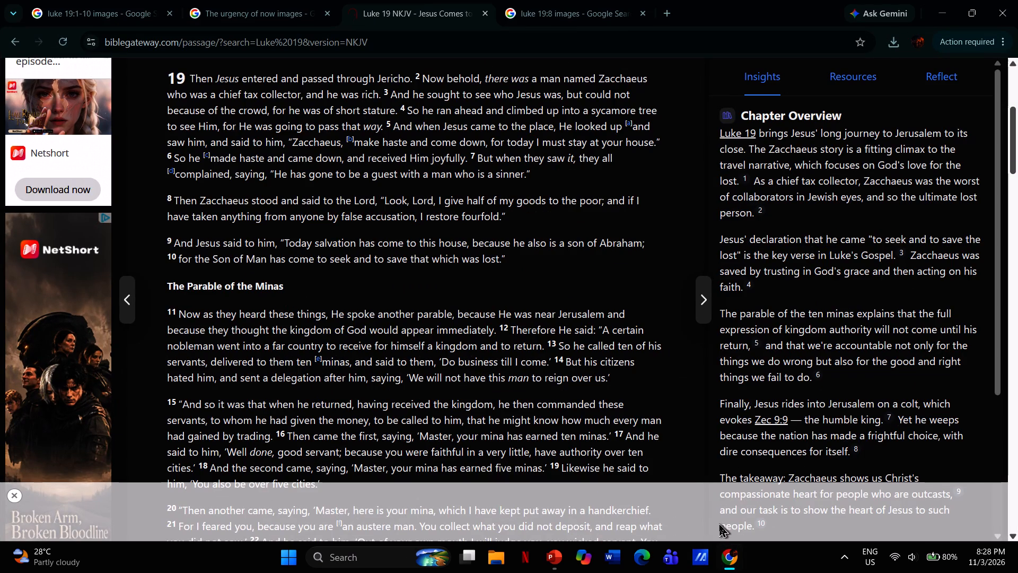
{"action": "left_click", "coordinate": [734, 555]}
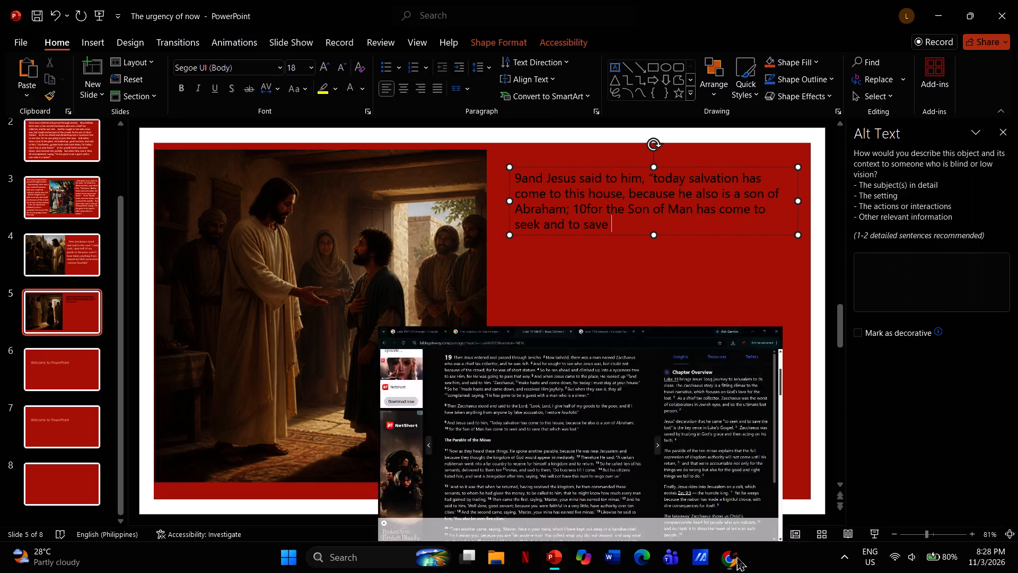
{"action": "type", "text": "that whish"}
{"action": "key", "text": "space"}
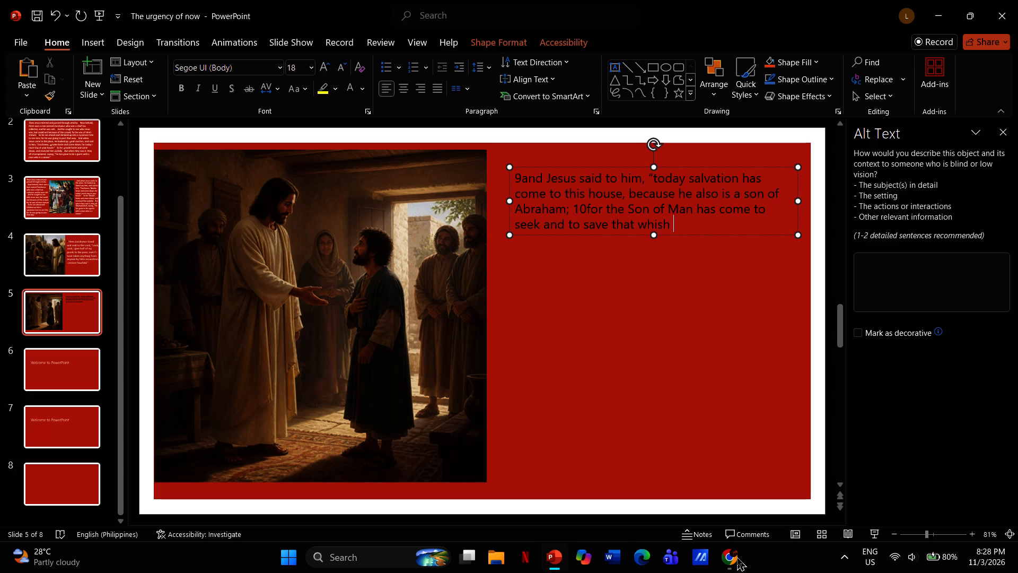
{"action": "key", "text": "BackSpace"}
{"action": "key", "text": "BackSpace"}
{"action": "key", "text": "BackSpace"}
{"action": "type", "text": "ch"}
{"action": "key", "text": "space"}
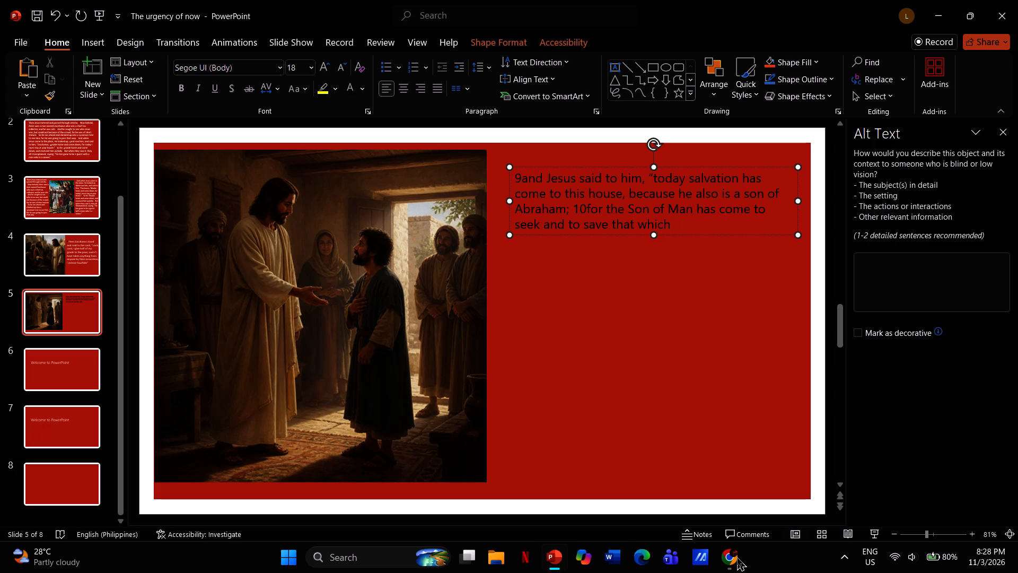
Recheck verse 10 in Chrome and finish the slide 5 text after "that which" with "was lost" and a closing quotation mark.
{"action": "left_click", "coordinate": [737, 557]}
{"action": "left_click", "coordinate": [737, 557]}
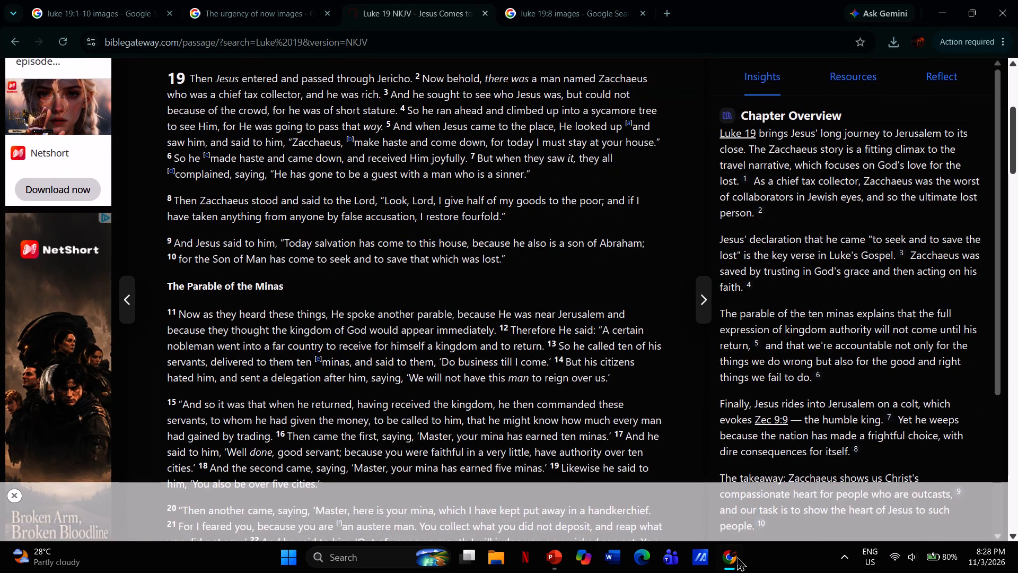
{"action": "type", "text": "was losr"}
{"action": "left_click", "coordinate": [737, 557]}
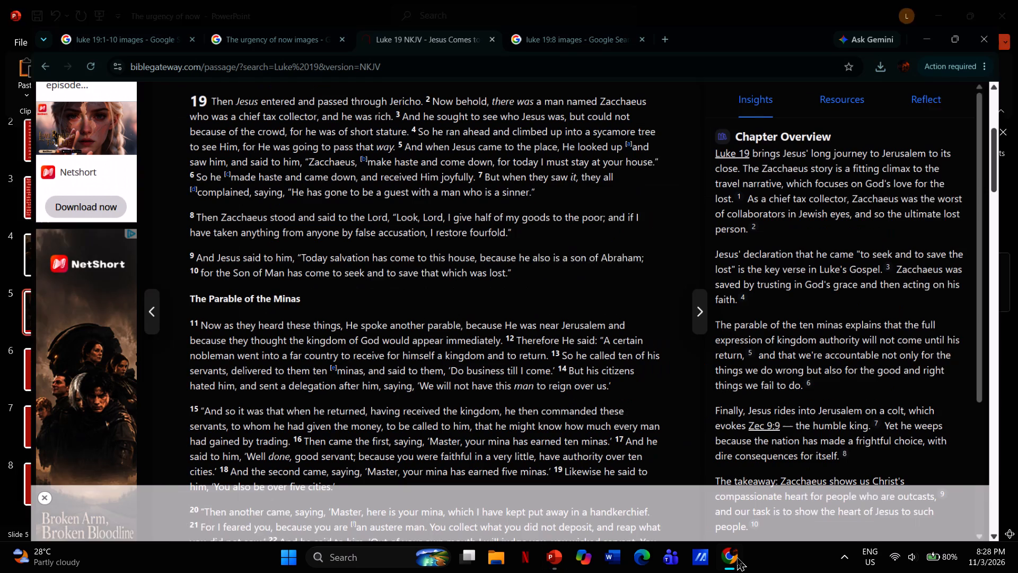
{"action": "left_click", "coordinate": [737, 557]}
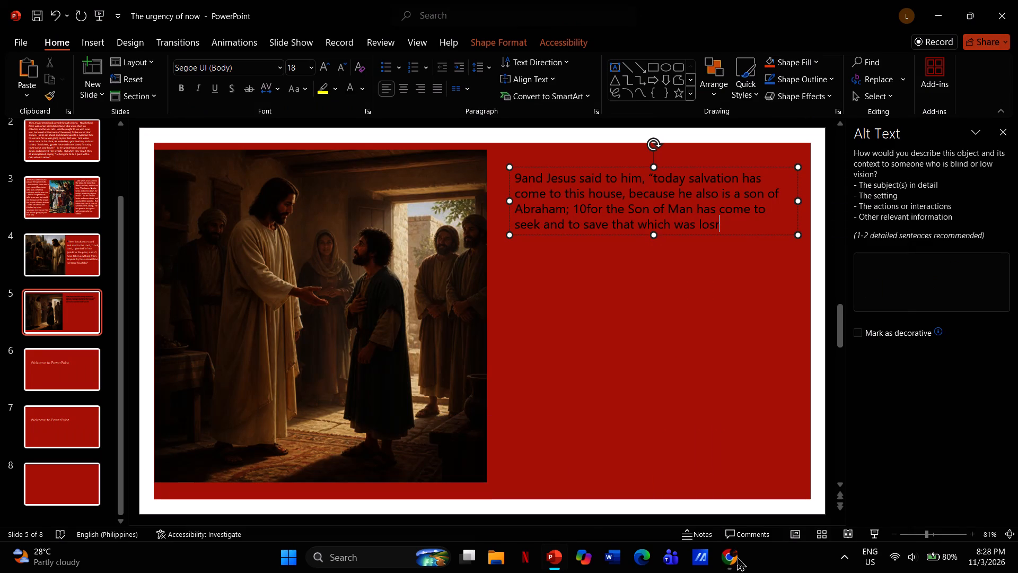
{"action": "key", "text": "BackSpace"}
{"action": "key", "text": "t"}
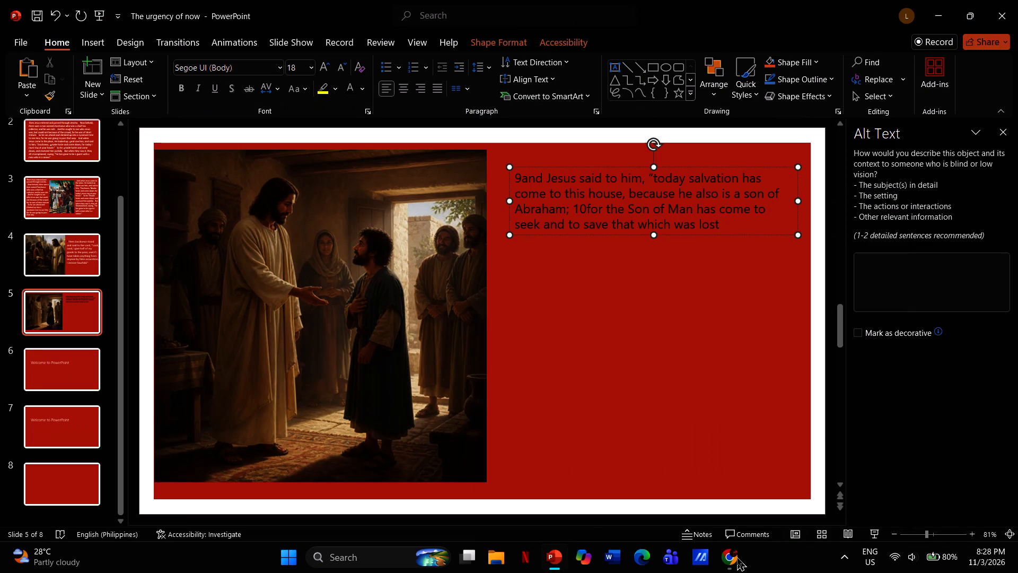
{"action": "key", "text": "shift+quotedbl"}
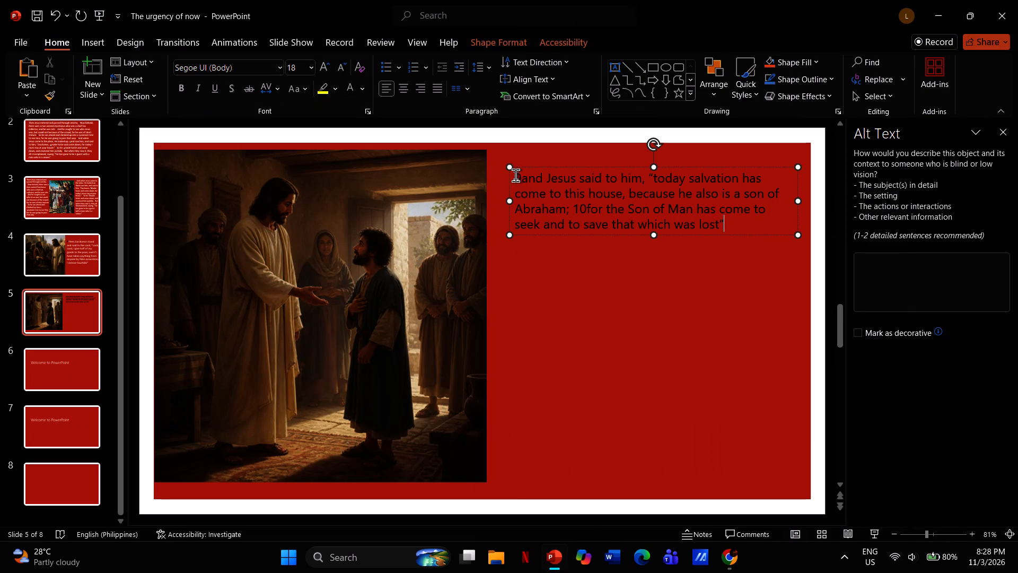
Format the entire verse text on slide 5 in white at 36 pt.
{"action": "left_click_drag", "start_coordinate": [515, 175], "coordinate": [735, 228]}
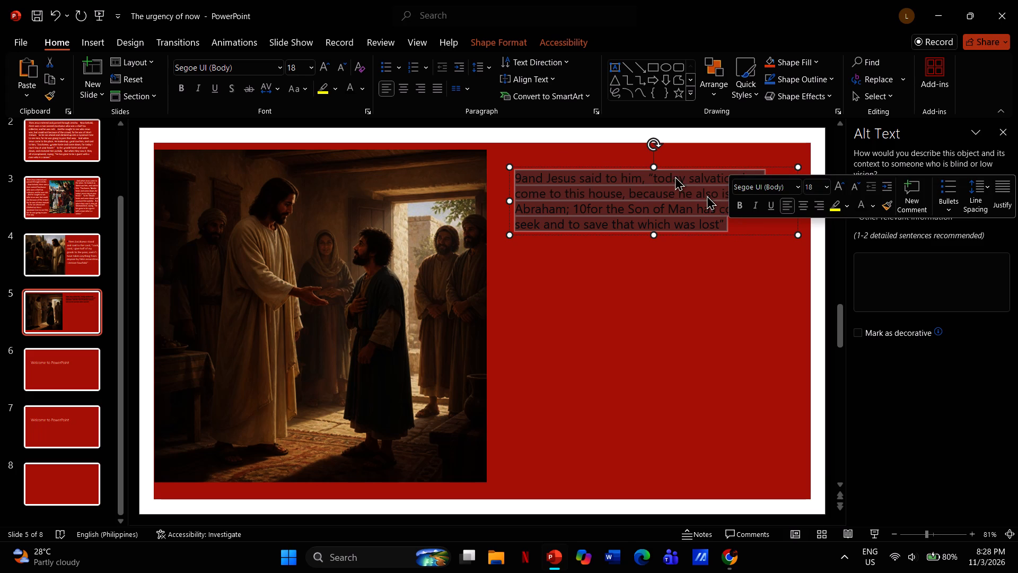
{"action": "left_click", "coordinate": [365, 92]}
{"action": "left_click", "coordinate": [346, 119]}
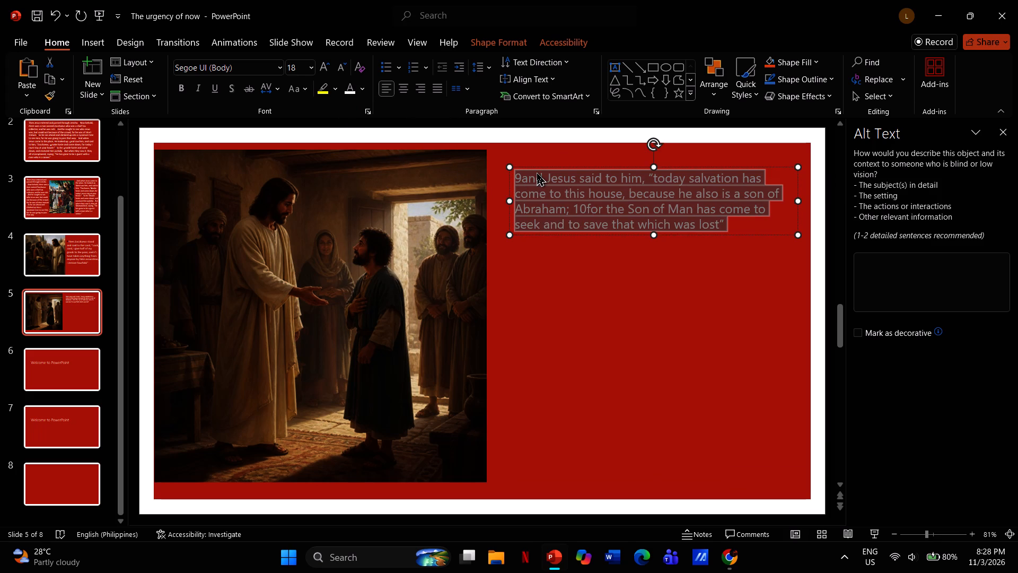
{"action": "key", "text": "ctrl+bracketright"}
{"action": "key", "text": "ctrl+bracketright"}
{"action": "key", "text": "ctrl+bracketright"}
{"action": "key", "text": "ctrl+bracketright"}
{"action": "key", "text": "ctrl+bracketright"}
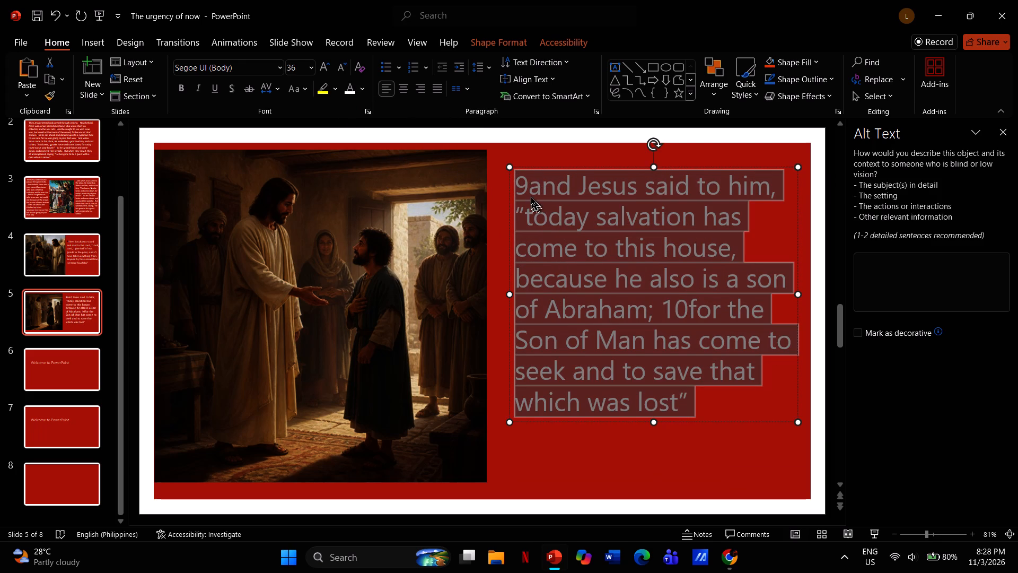
Reduce the verse number 9 at the start of the slide 5 text to 20 pt.
{"action": "left_click", "coordinate": [523, 185]}
{"action": "left_click_drag", "start_coordinate": [528, 187], "coordinate": [510, 184]}
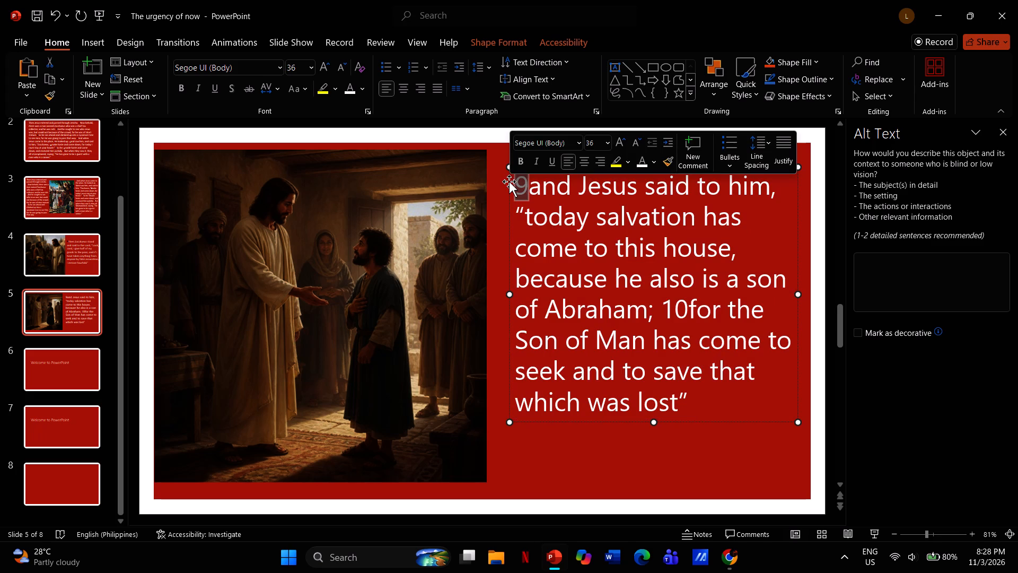
{"action": "key", "text": "ctrl+bracketleft"}
{"action": "key", "text": "ctrl+bracketleft"}
{"action": "key", "text": "ctrl+bracketleft"}
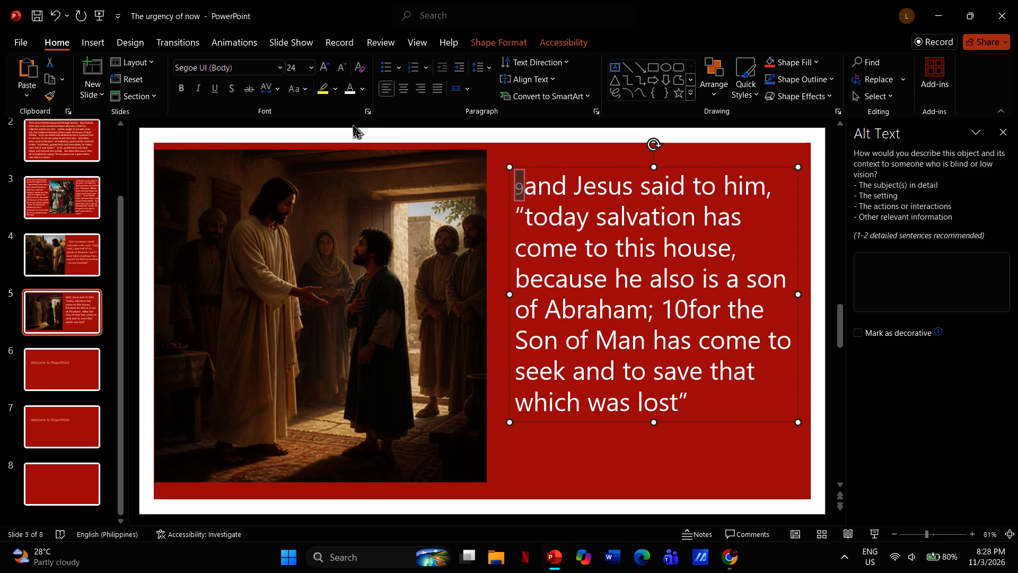
{"action": "left_click", "coordinate": [339, 66]}
{"action": "left_click", "coordinate": [320, 71]}
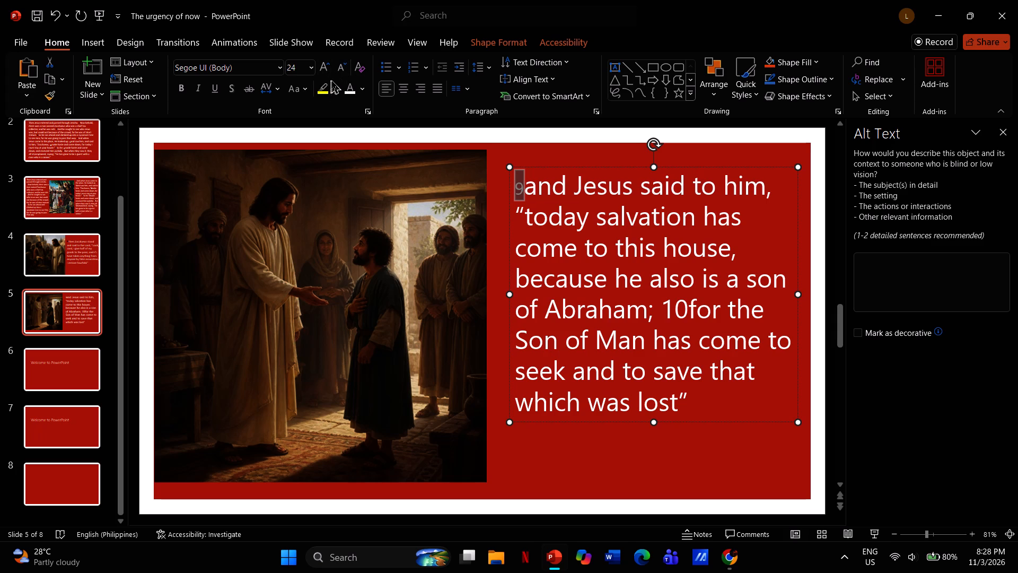
{"action": "left_click", "coordinate": [335, 70]}
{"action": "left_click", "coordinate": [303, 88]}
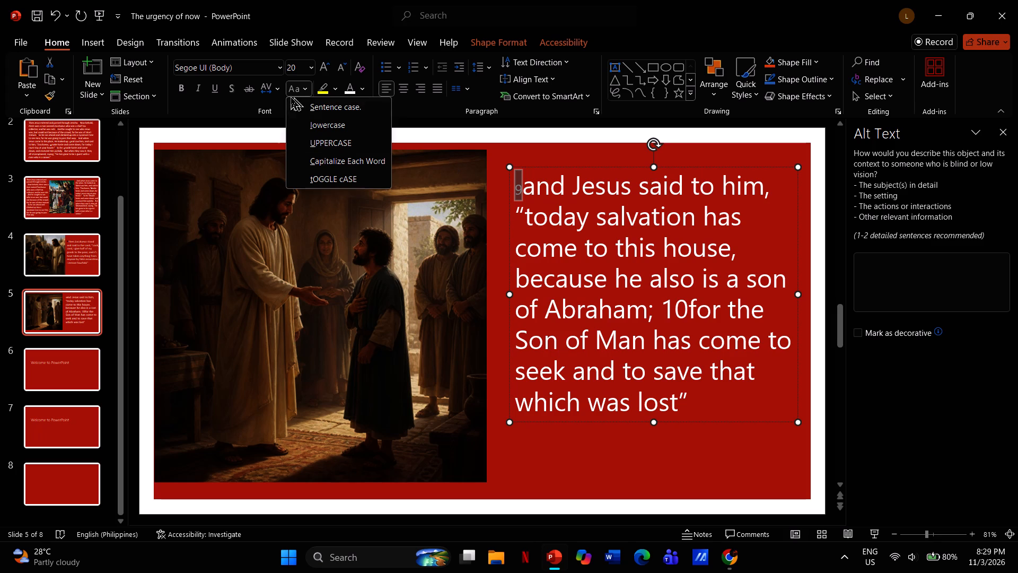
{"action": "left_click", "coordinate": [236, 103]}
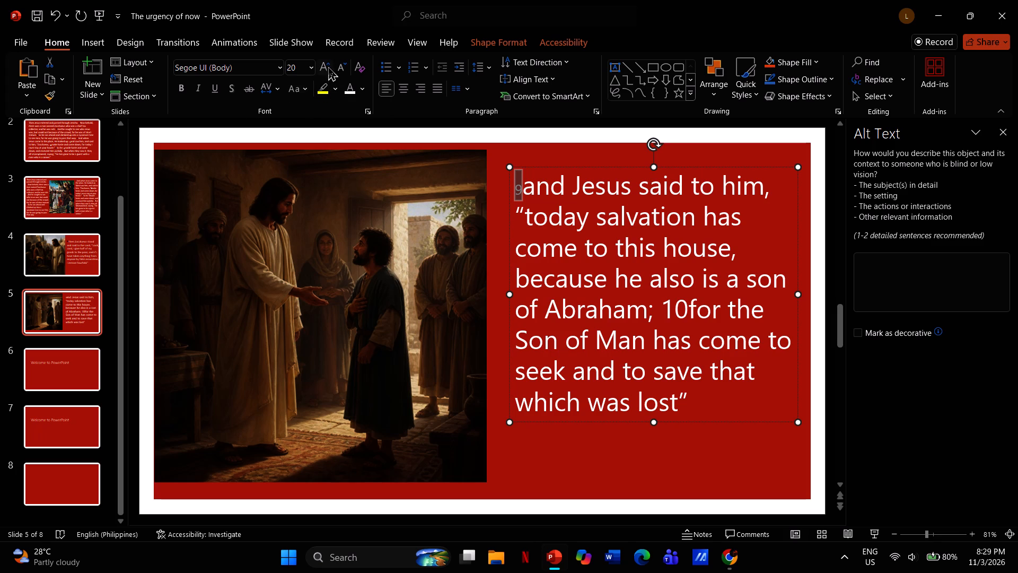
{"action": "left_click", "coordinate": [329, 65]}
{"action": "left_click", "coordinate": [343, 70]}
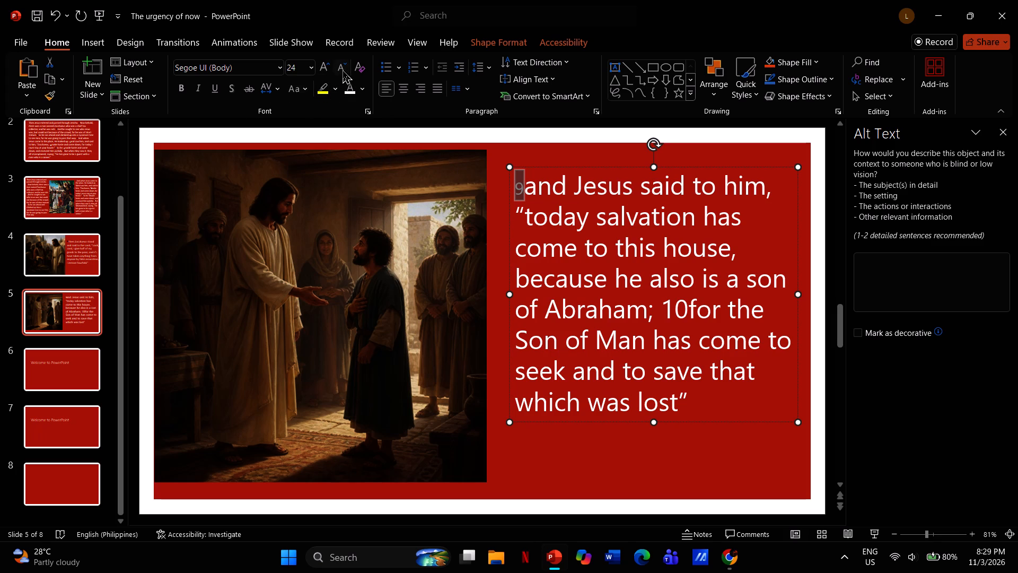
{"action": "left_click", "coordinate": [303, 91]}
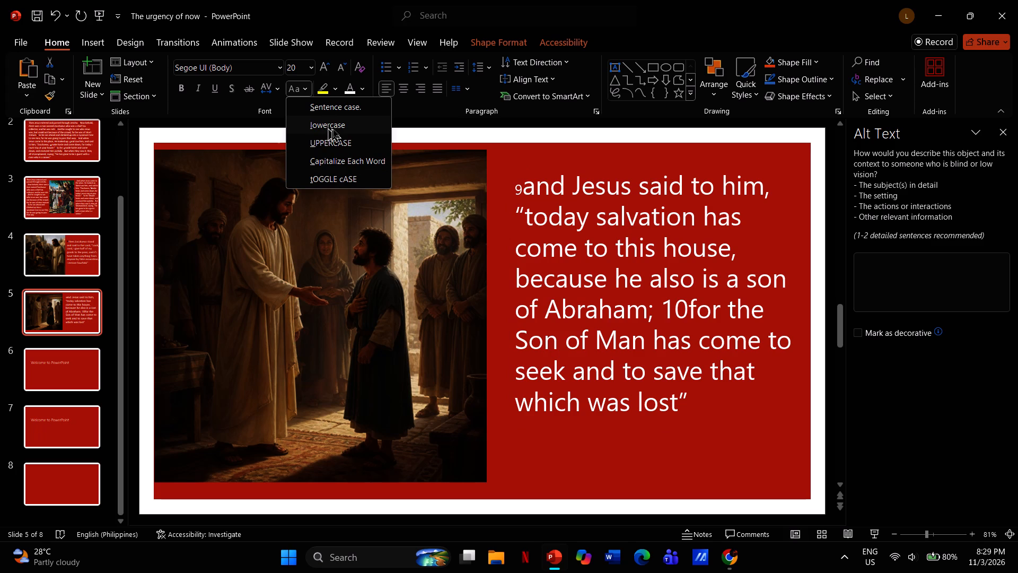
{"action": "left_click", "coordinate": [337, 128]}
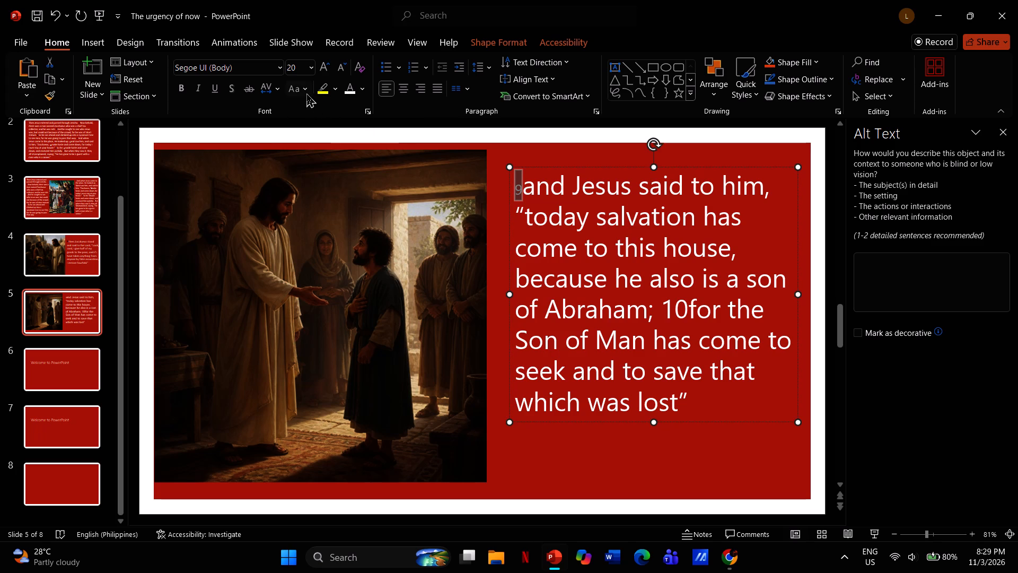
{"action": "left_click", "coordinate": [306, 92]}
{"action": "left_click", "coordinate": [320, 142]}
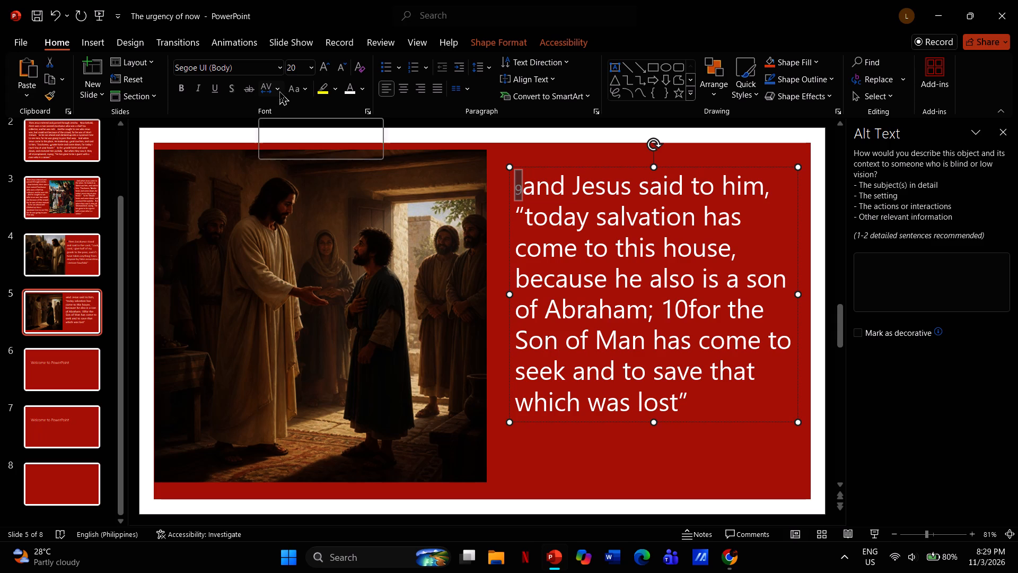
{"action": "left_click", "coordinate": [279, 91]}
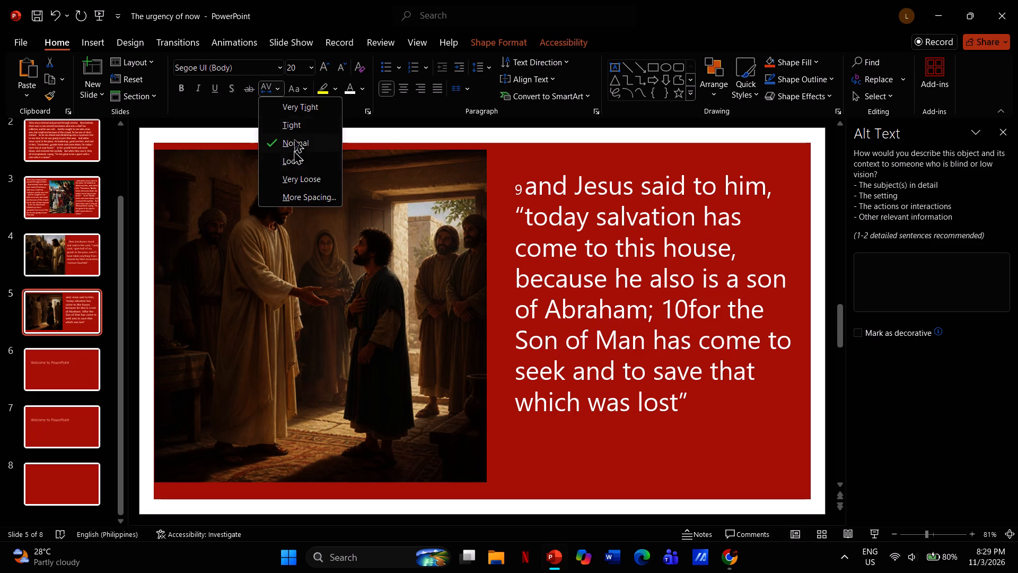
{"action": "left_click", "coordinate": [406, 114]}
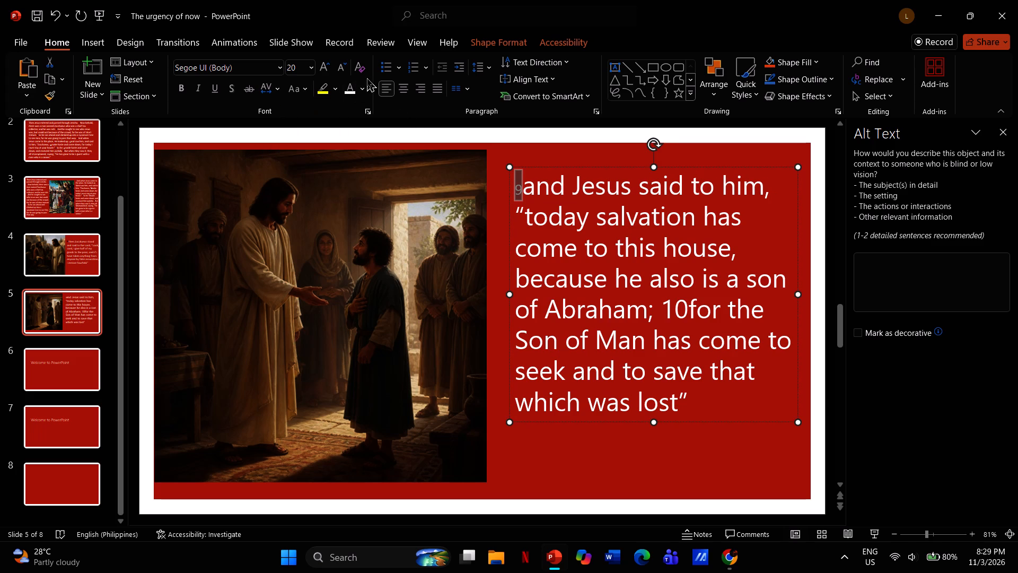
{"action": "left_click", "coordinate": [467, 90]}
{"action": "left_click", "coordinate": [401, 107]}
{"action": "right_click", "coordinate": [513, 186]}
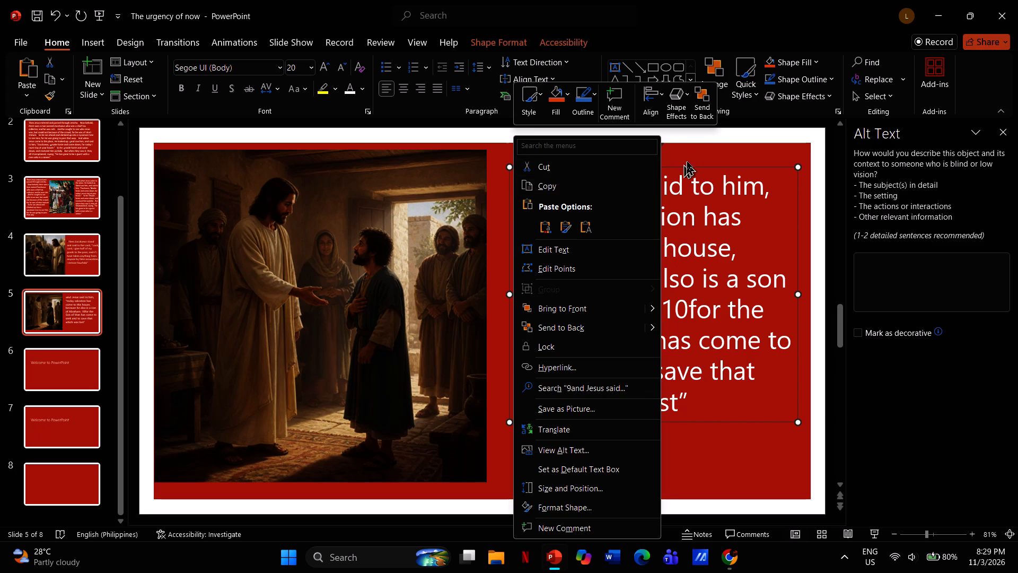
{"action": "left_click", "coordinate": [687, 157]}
Colour the verse number 9 in the slide 5 text black.
{"action": "left_click_drag", "start_coordinate": [524, 190], "coordinate": [514, 190]}
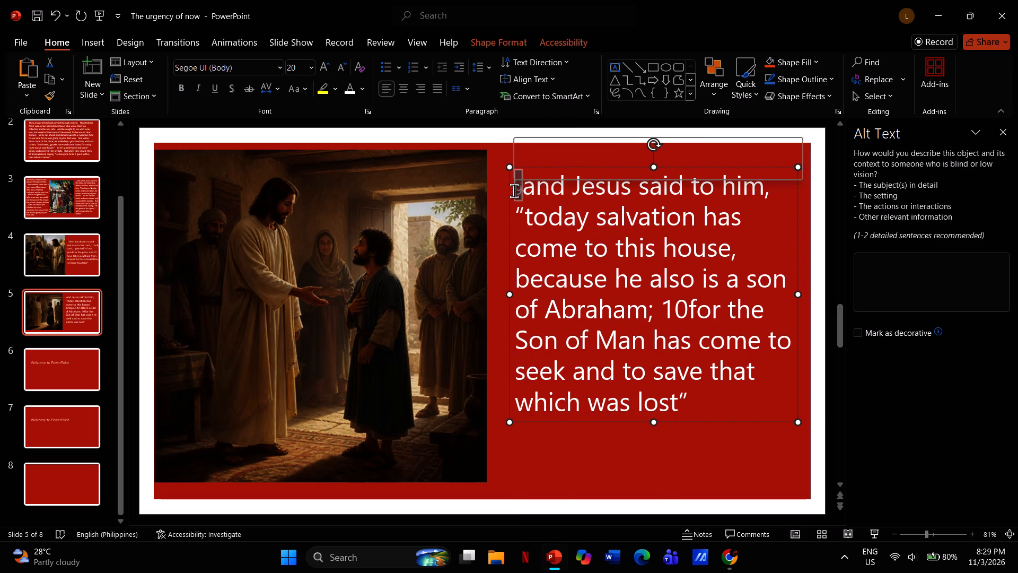
{"action": "left_click", "coordinate": [364, 90]}
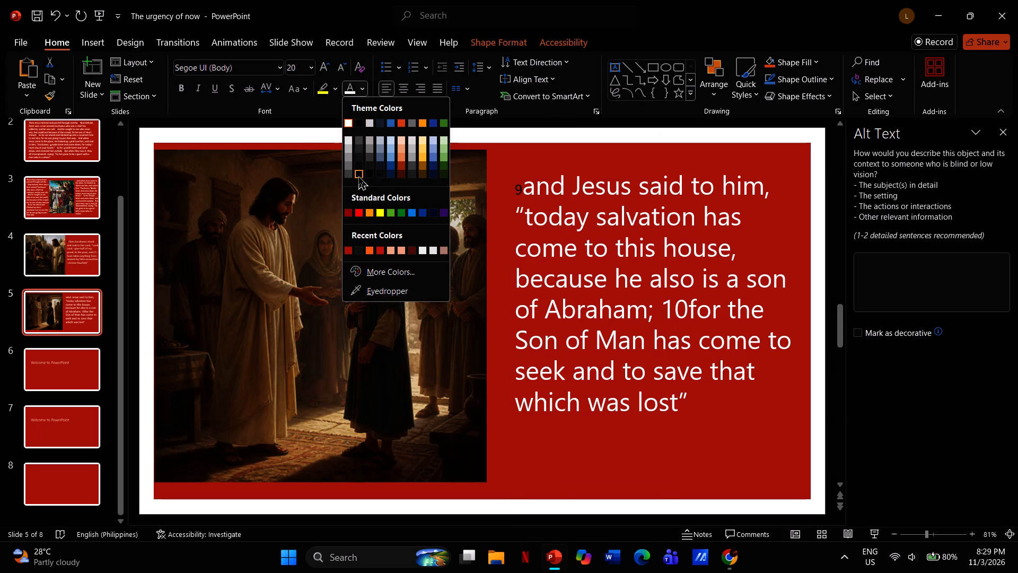
{"action": "left_click", "coordinate": [359, 121]}
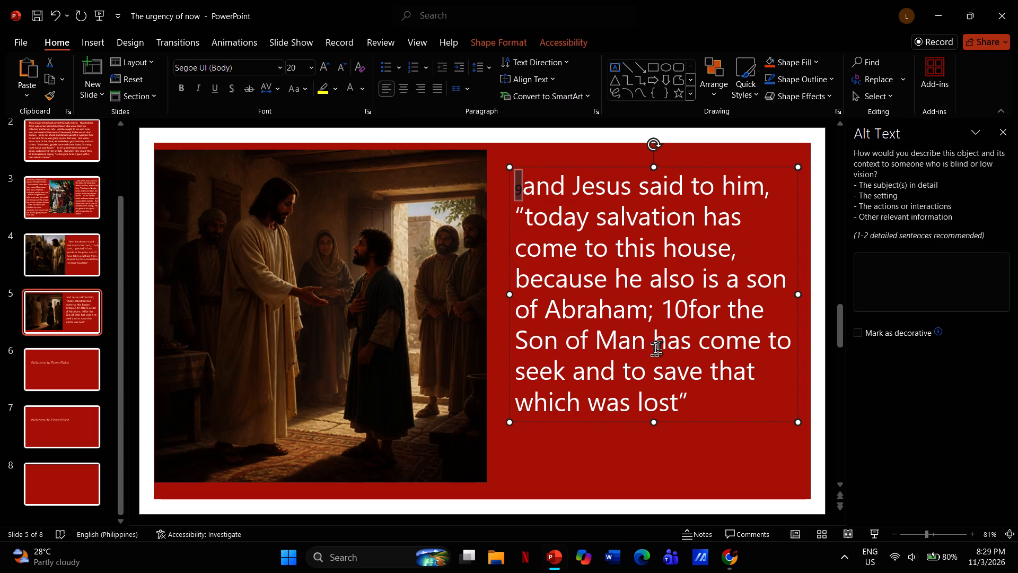
Reduce the verse number 10 in the slide 5 text to 20 pt and colour it black.
{"action": "left_click_drag", "start_coordinate": [692, 314], "coordinate": [663, 315]}
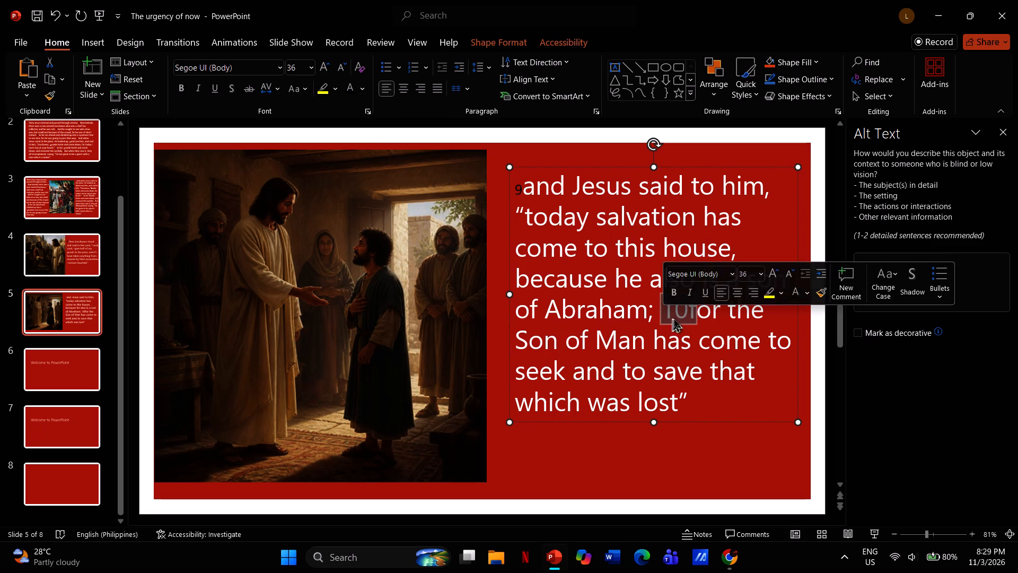
{"action": "left_click", "coordinate": [685, 313]}
{"action": "left_click_drag", "start_coordinate": [685, 313], "coordinate": [663, 313]}
{"action": "triple_click", "coordinate": [340, 68]}
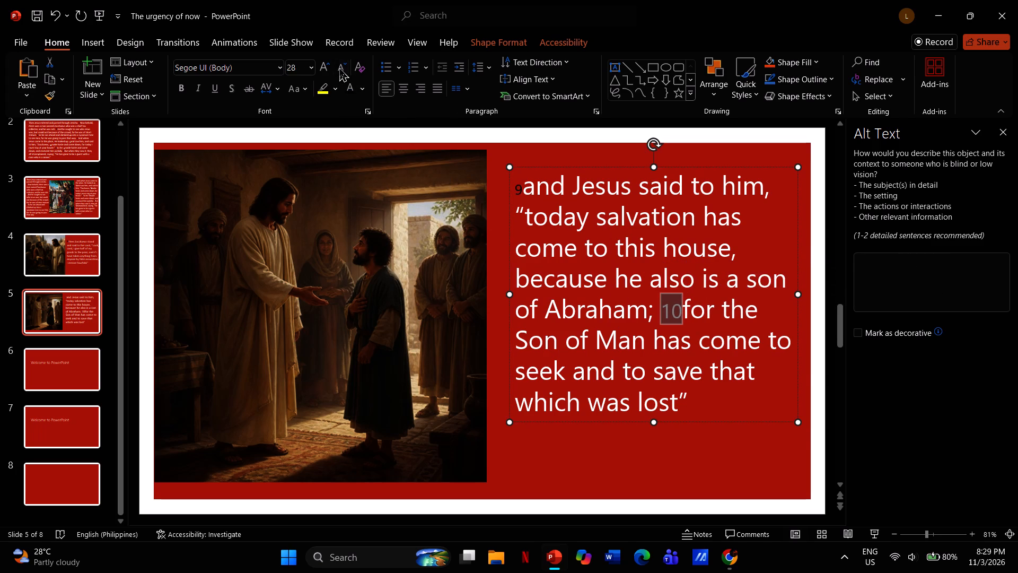
{"action": "left_click", "coordinate": [339, 67]}
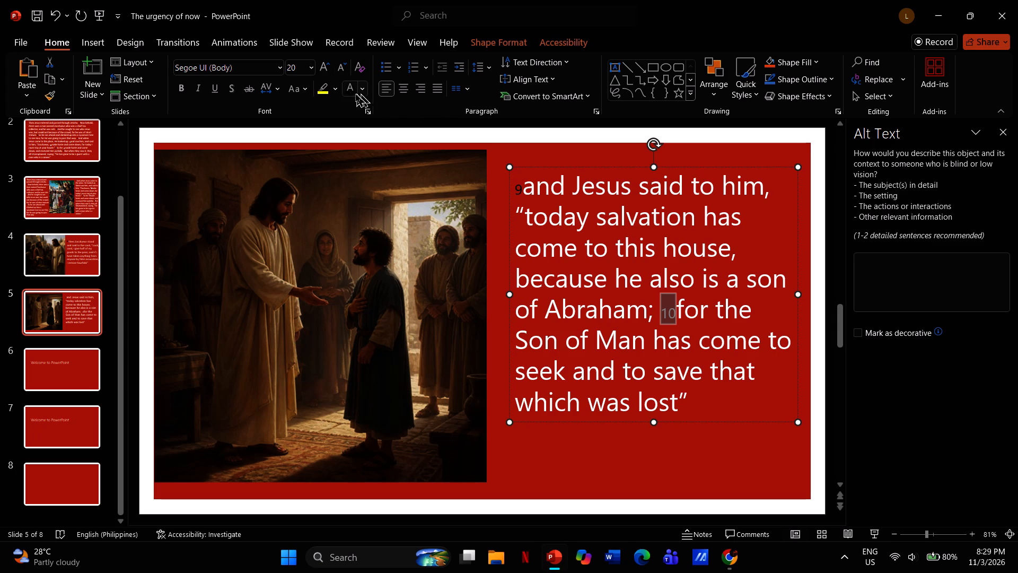
{"action": "left_click", "coordinate": [349, 90]}
{"action": "left_click", "coordinate": [715, 441]}
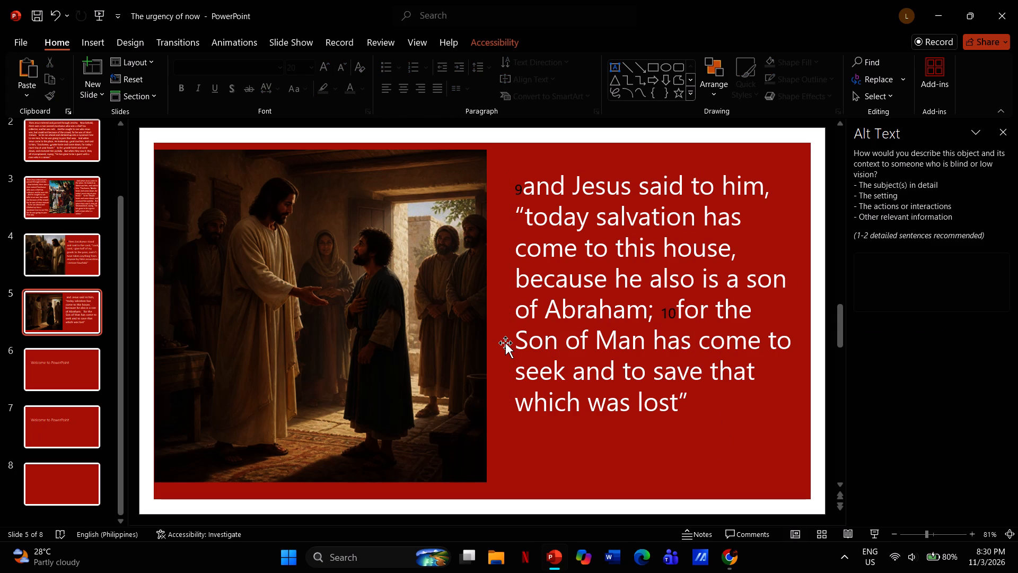
On slide 4, replace the verse text following the number 8 with "Then".
{"action": "left_click", "coordinate": [88, 259]}
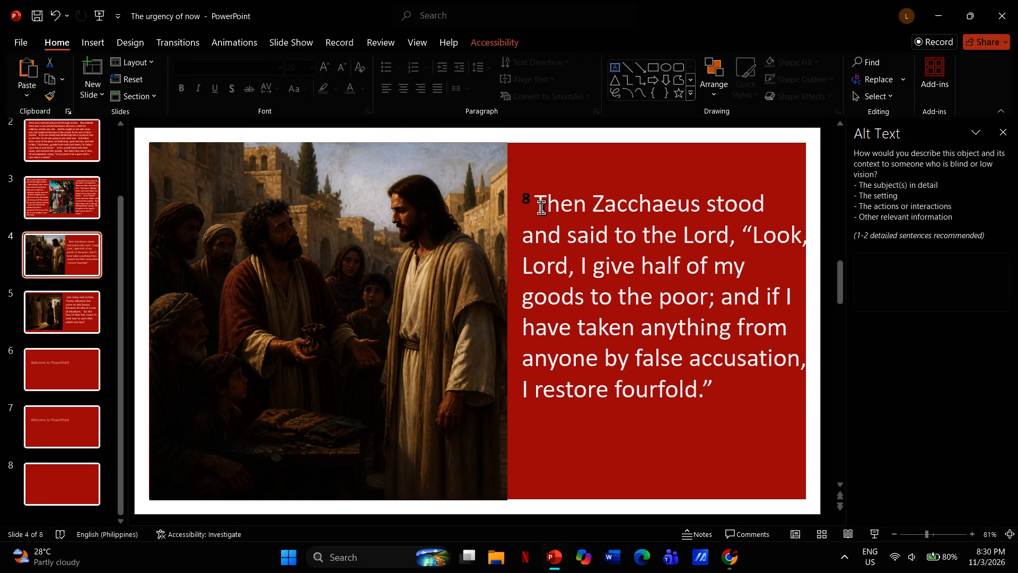
{"action": "left_click_drag", "start_coordinate": [538, 203], "coordinate": [738, 392]}
{"action": "type", "text": "then"}
{"action": "key", "text": "space"}
{"action": "key", "text": "BackSpace"}
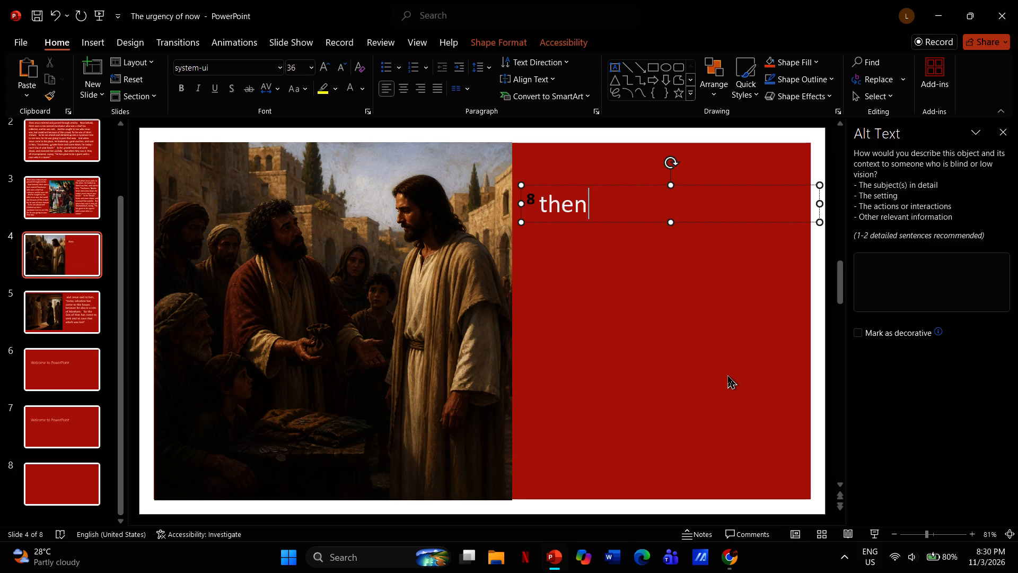
{"action": "key", "text": "BackSpace"}
{"action": "key", "text": "BackSpace"}
{"action": "key", "text": "BackSpace"}
{"action": "key", "text": "BackSpace"}
{"action": "type", "text": "Then"}
{"action": "key", "text": "space"}
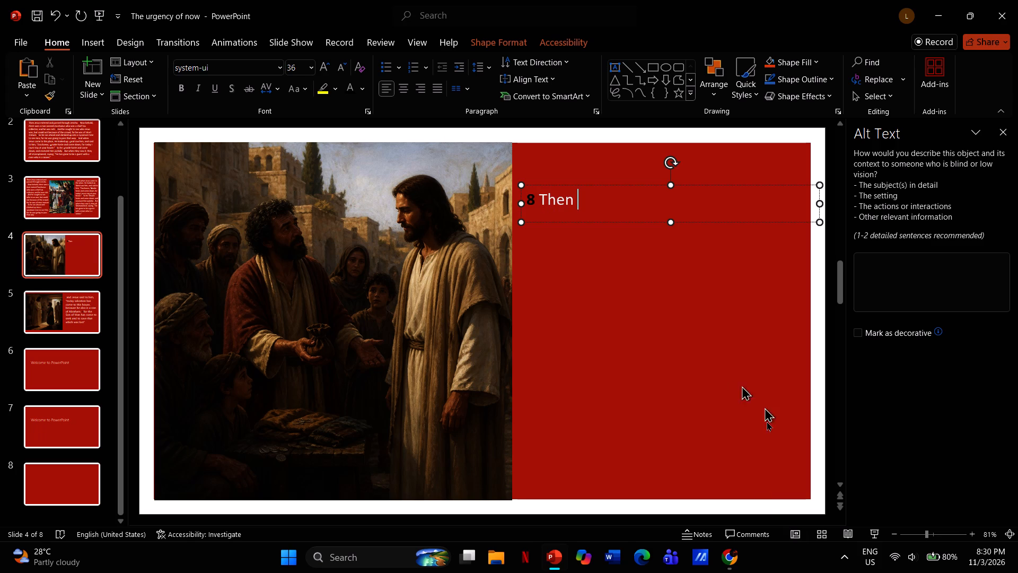
Check verse 8 in Chrome and continue the slide 4 text after "Then" with "Zaccheus".
{"action": "left_click", "coordinate": [733, 553]}
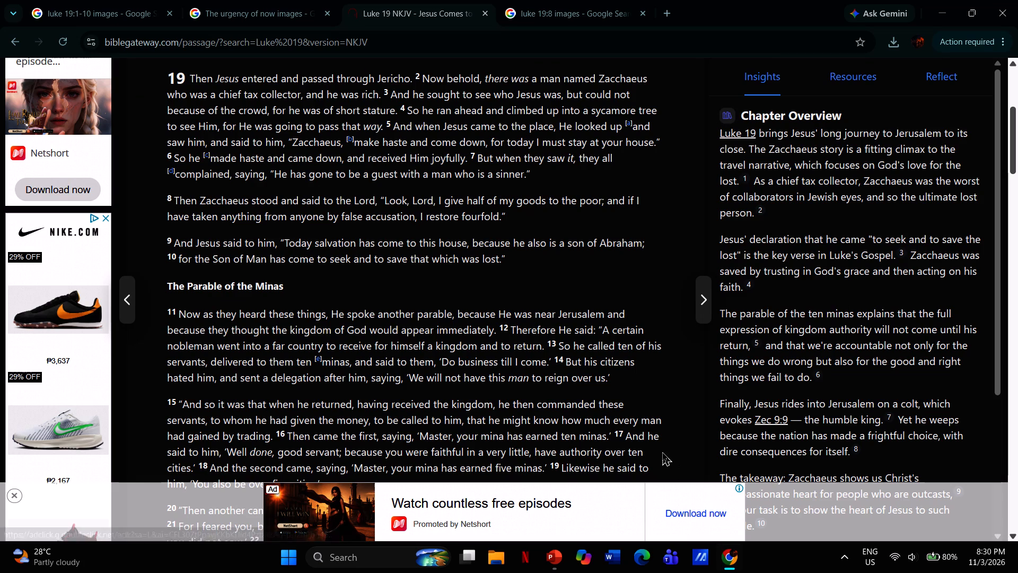
{"action": "left_click", "coordinate": [732, 557]}
{"action": "type", "text": "Za"}
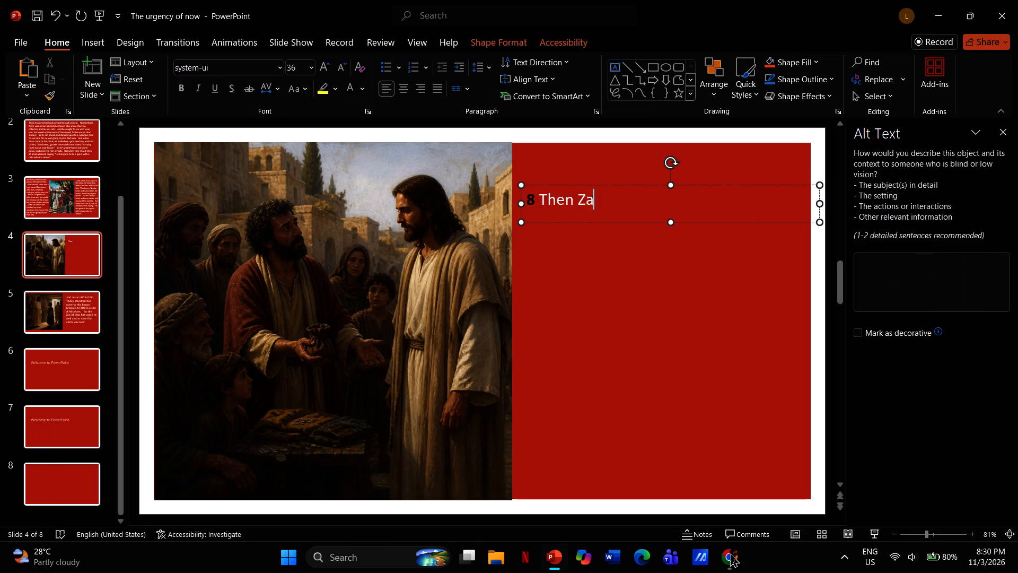
{"action": "type", "text": "ccheus"}
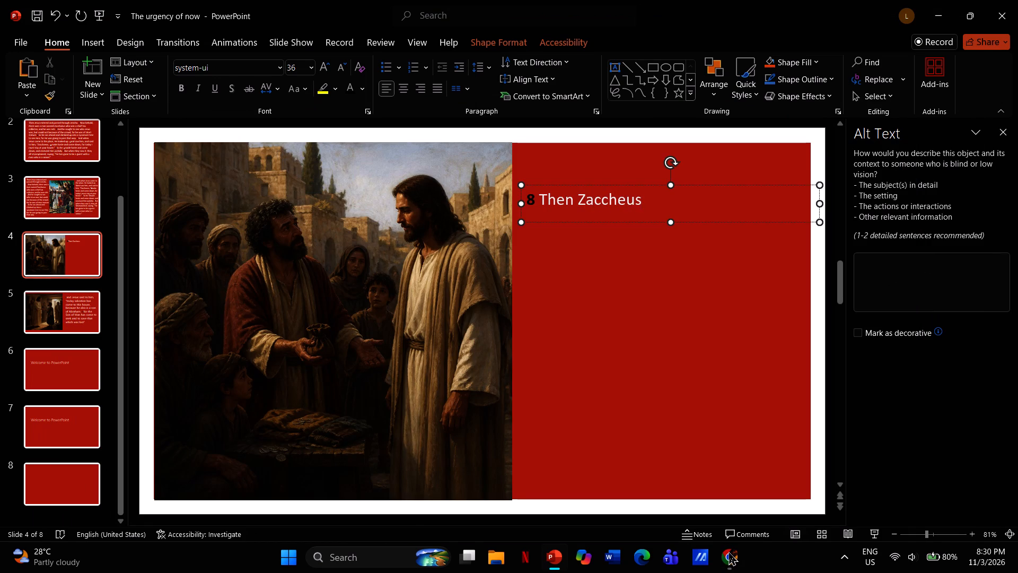
Check verse 8 in Chrome and continue the slide 4 text with "stood", separated by a space from "Zaccheus".
{"action": "left_click", "coordinate": [729, 551]}
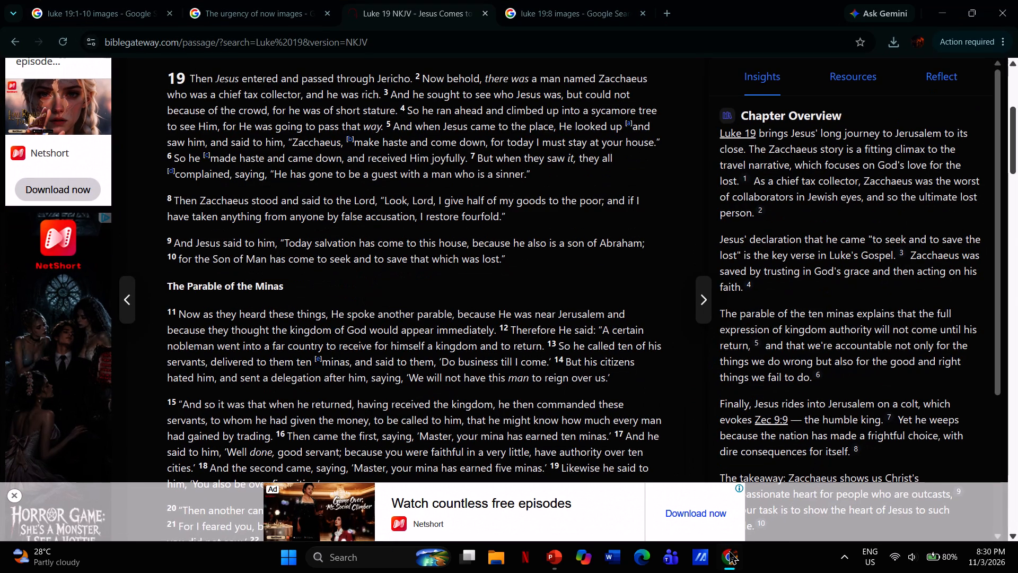
{"action": "left_click", "coordinate": [729, 550]}
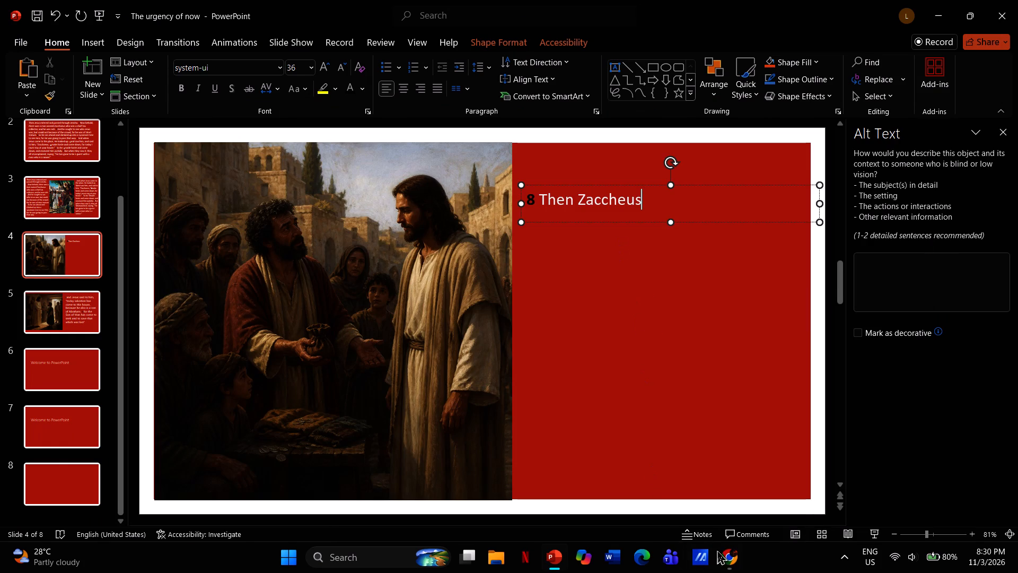
{"action": "left_click", "coordinate": [731, 555]}
{"action": "left_click", "coordinate": [731, 555]}
{"action": "type", "text": "stood"}
{"action": "key", "text": "space"}
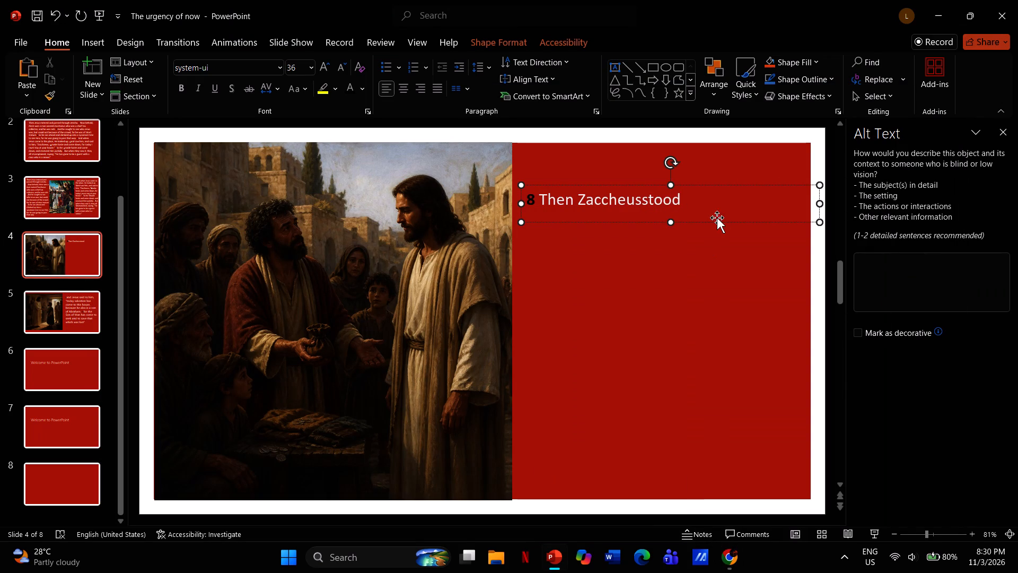
{"action": "left_click", "coordinate": [642, 203]}
{"action": "key", "text": "space"}
{"action": "left_click", "coordinate": [688, 200]}
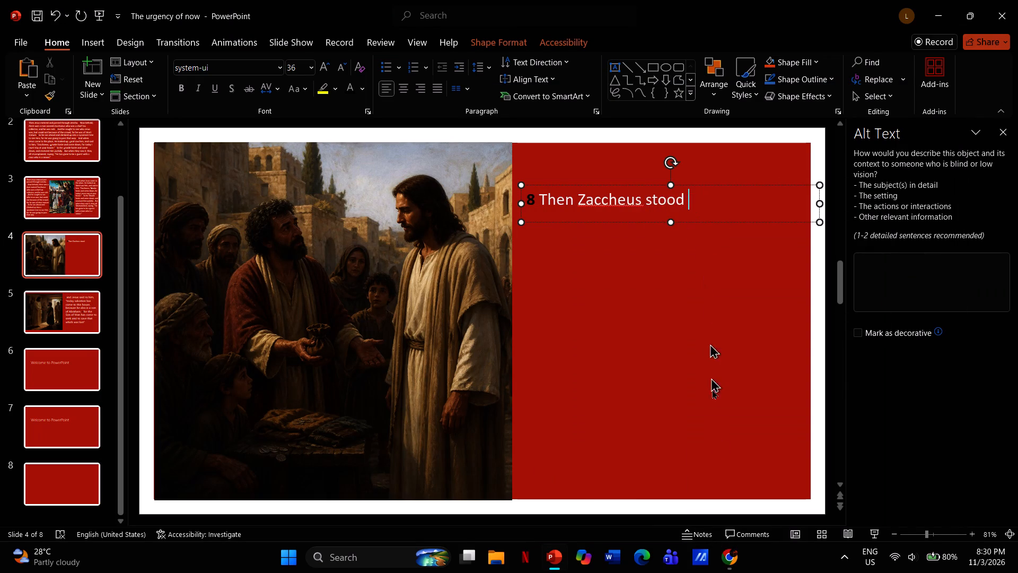
Check verse 8 in Chrome and continue the slide 4 text after "stood" with "and said to the Lord".
{"action": "left_click", "coordinate": [730, 554]}
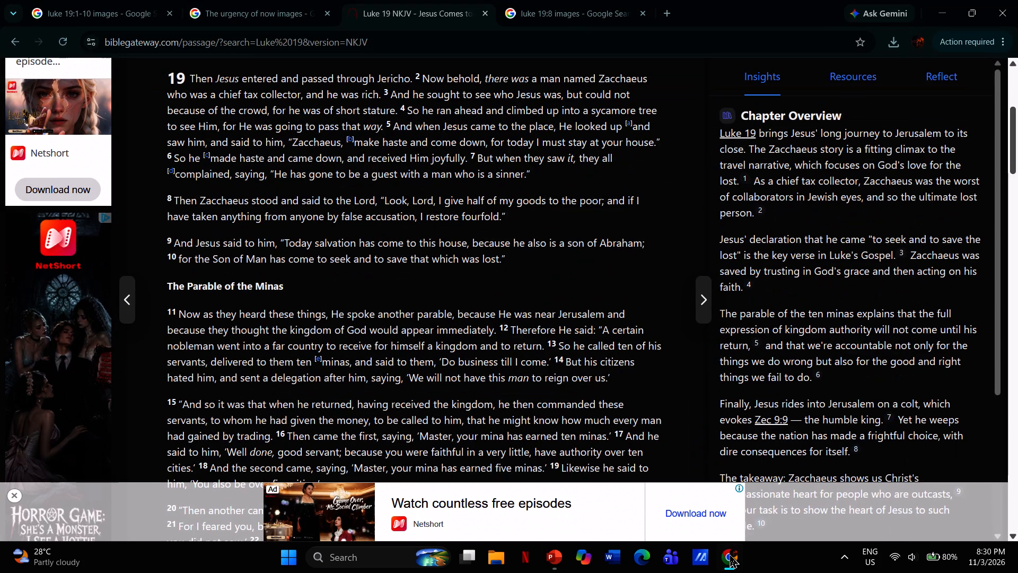
{"action": "left_click", "coordinate": [730, 554]}
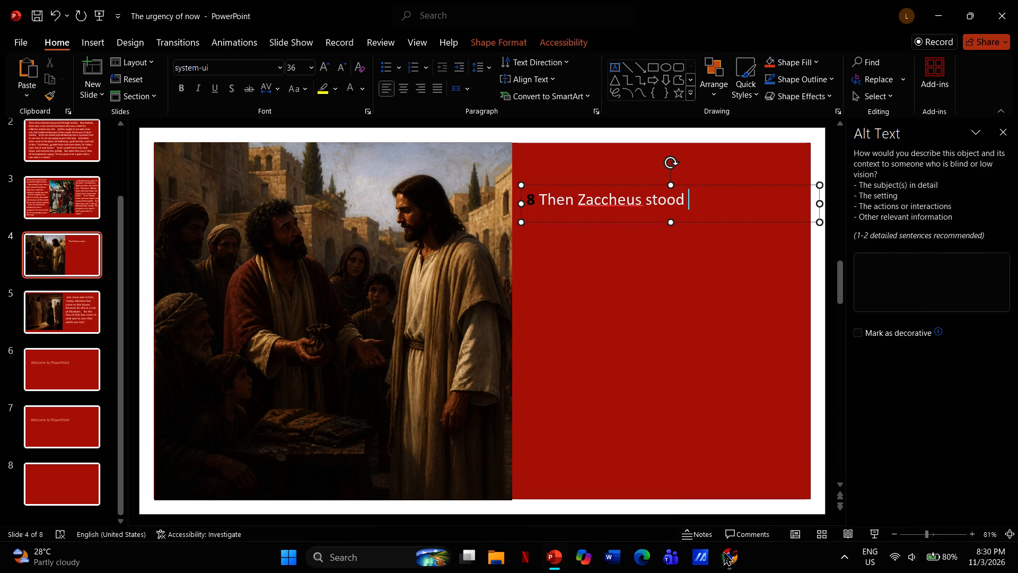
{"action": "key", "text": "a"}
{"action": "type", "text": "nd sasai"}
{"action": "key", "text": "BackSpace"}
{"action": "key", "text": "BackSpace"}
{"action": "key", "text": "BackSpace"}
{"action": "type", "text": "id to tghe Lord"}
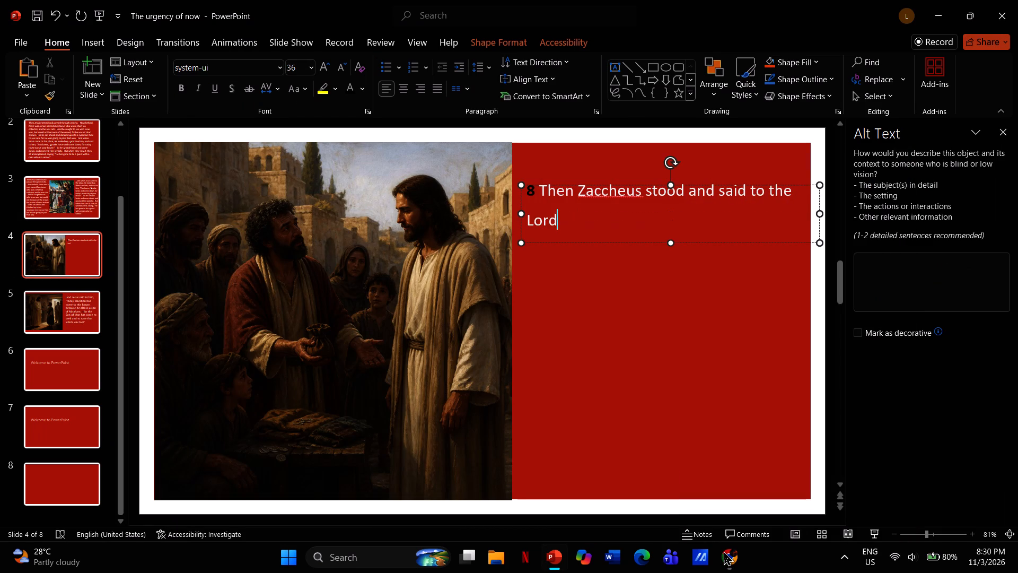
{"action": "key", "text": "BackSpace"}
{"action": "key", "text": "BackSpace"}
{"action": "key", "text": "BackSpace"}
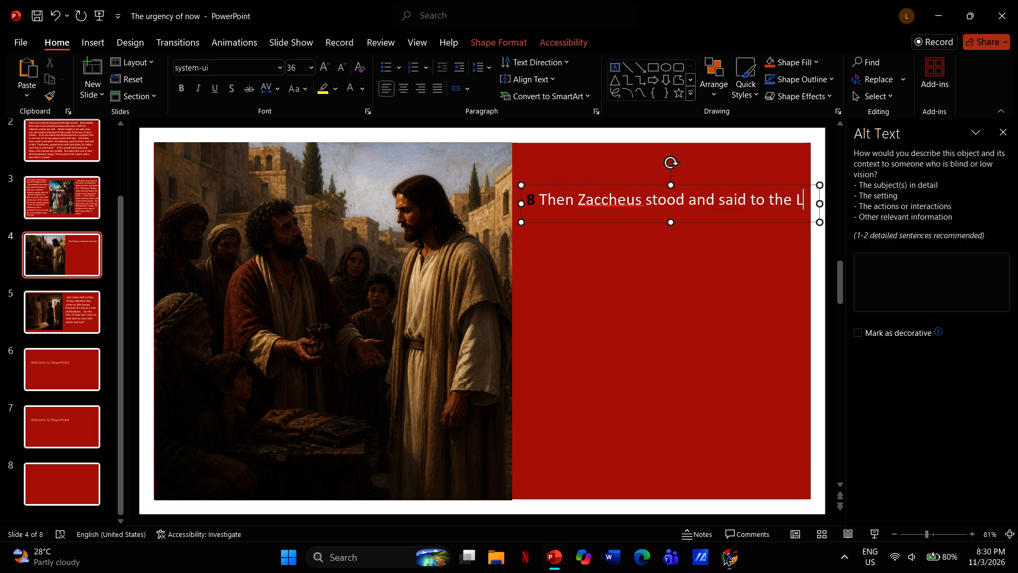
{"action": "type", "text": "ord"}
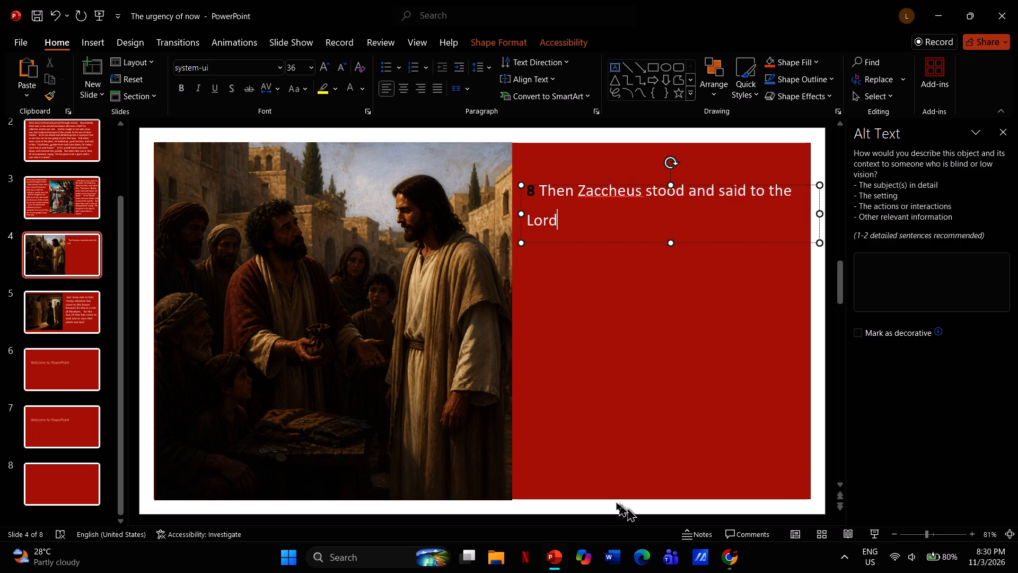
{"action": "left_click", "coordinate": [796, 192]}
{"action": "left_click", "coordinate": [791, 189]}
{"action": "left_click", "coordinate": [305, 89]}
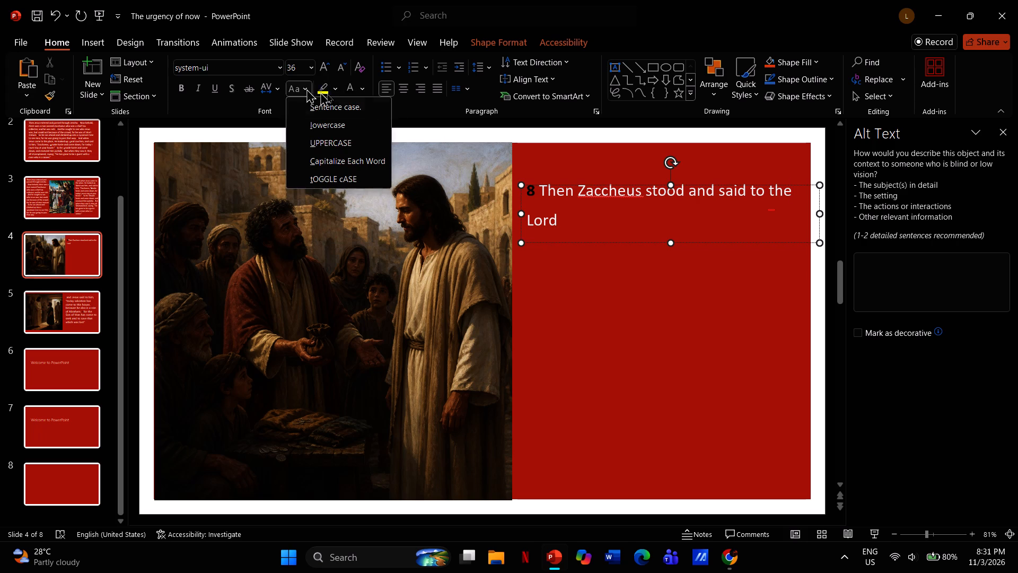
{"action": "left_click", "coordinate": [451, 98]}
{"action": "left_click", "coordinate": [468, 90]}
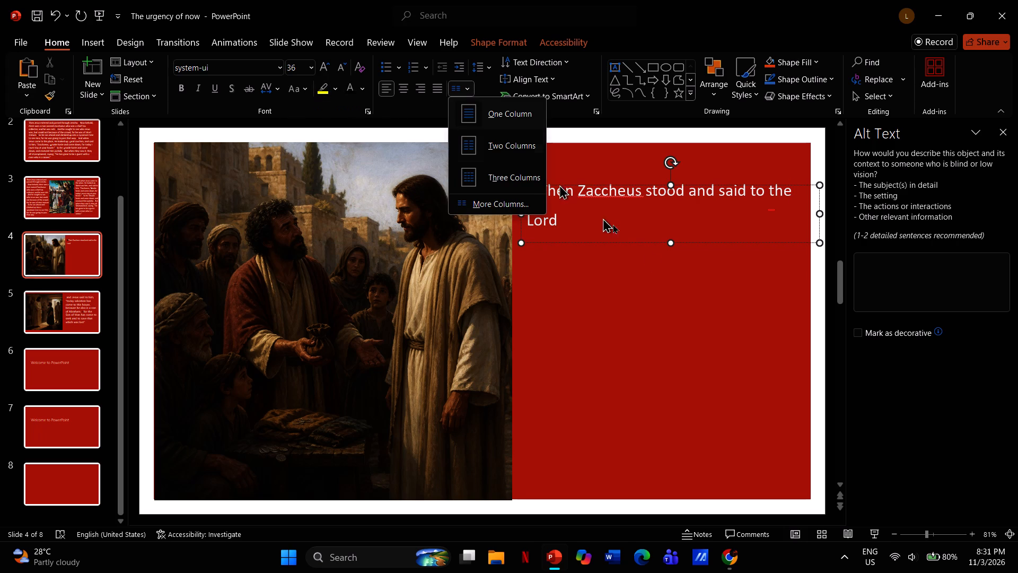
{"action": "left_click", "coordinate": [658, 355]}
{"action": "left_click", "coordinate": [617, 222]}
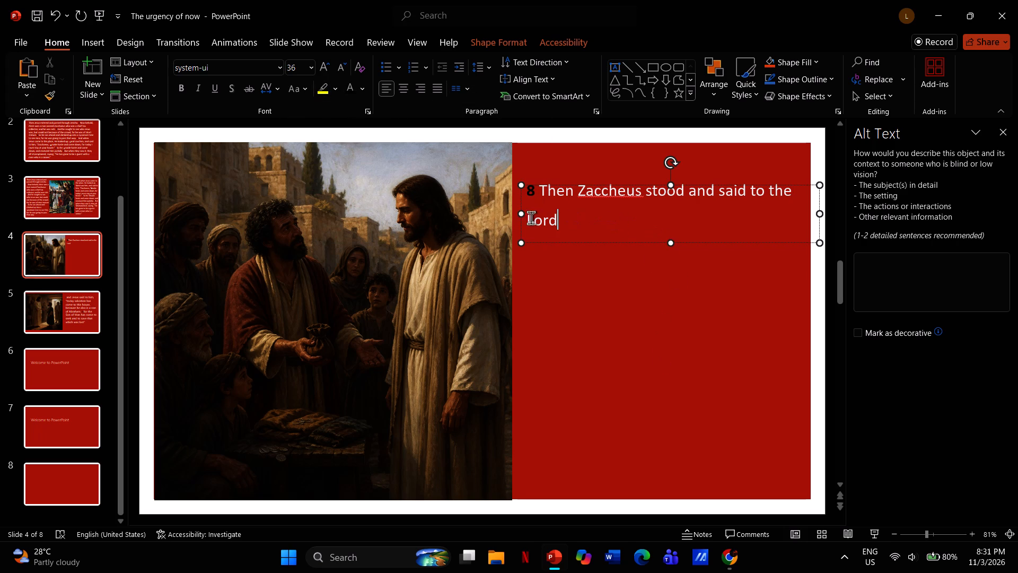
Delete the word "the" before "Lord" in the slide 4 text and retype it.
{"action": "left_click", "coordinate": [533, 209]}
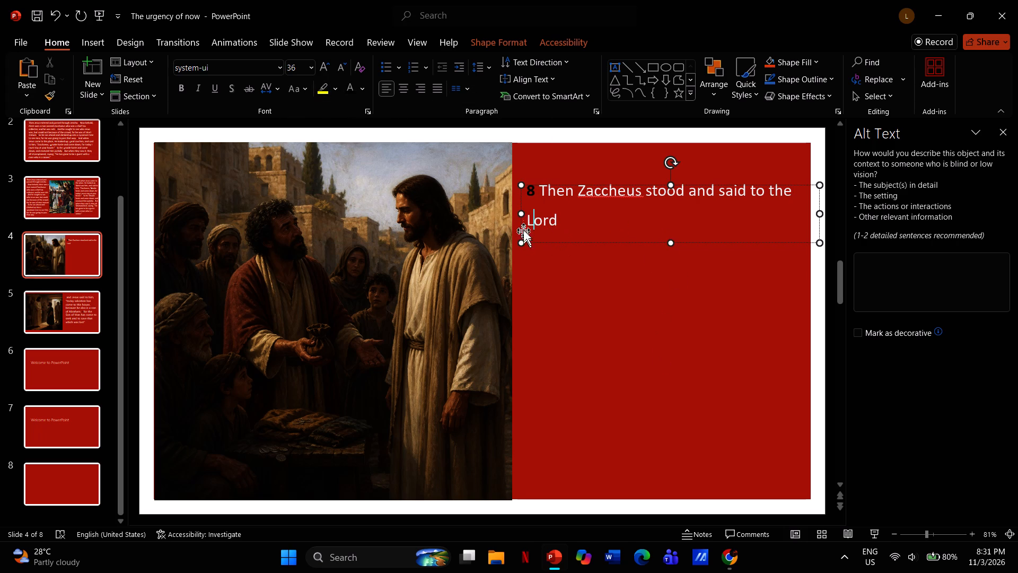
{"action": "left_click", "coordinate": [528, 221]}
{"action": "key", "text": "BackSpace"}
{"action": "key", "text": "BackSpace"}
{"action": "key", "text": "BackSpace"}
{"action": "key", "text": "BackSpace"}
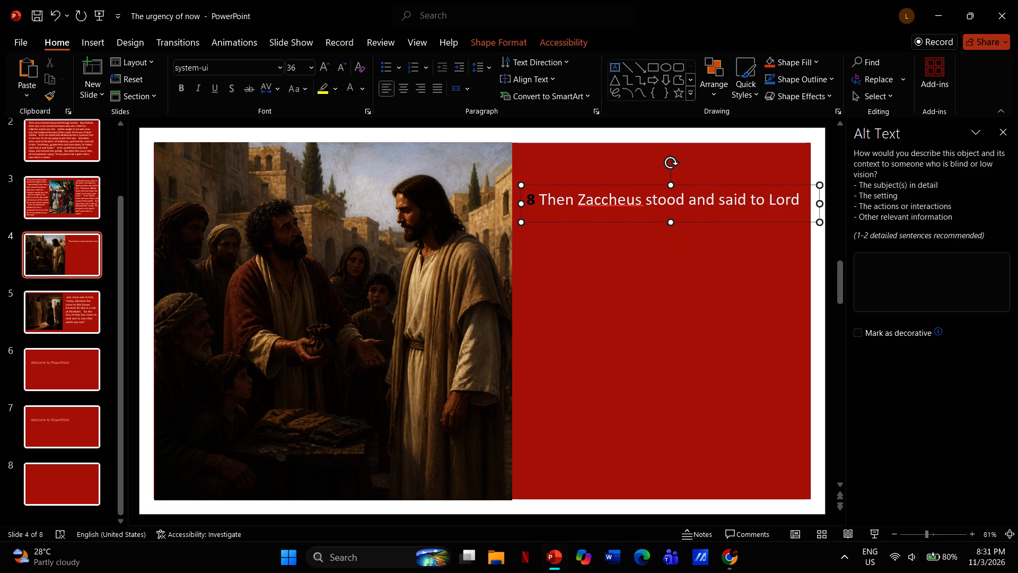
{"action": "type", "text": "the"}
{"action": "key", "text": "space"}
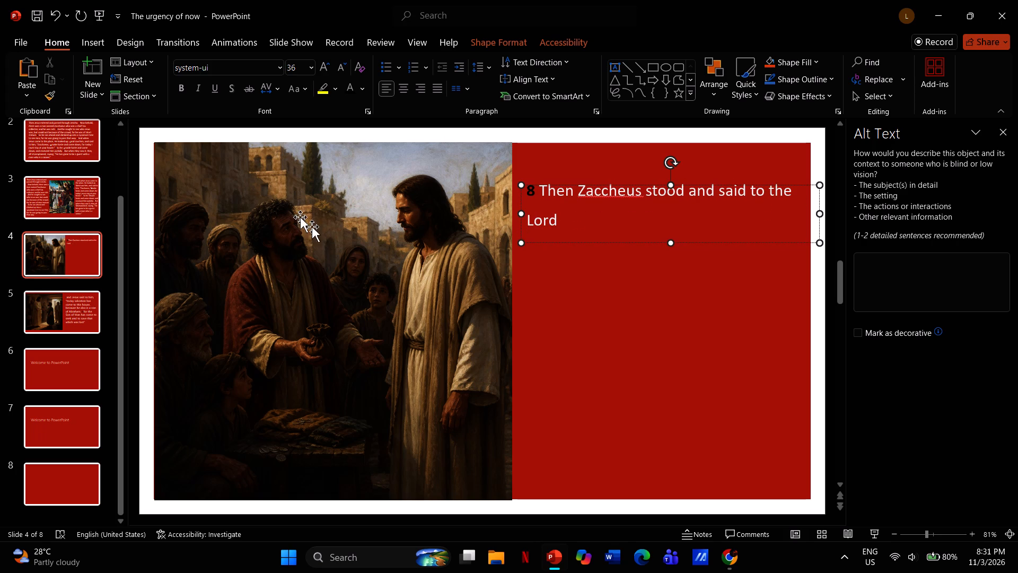
Check verse 8 in Chrome and continue the slide 4 text after "the Lord" with , "look, Lord,.
{"action": "left_click", "coordinate": [569, 225]}
{"action": "left_click", "coordinate": [736, 555]}
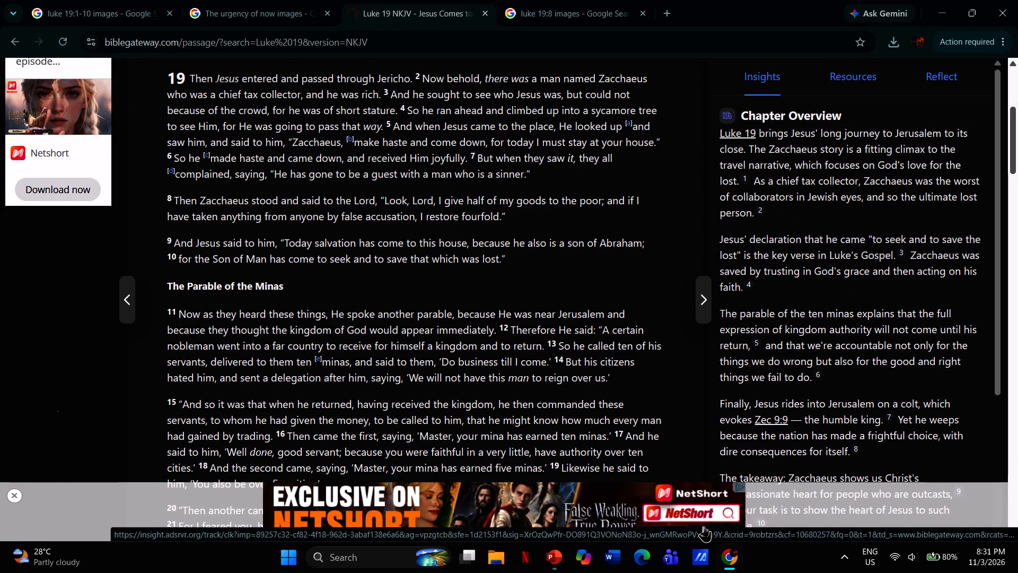
{"action": "left_click", "coordinate": [704, 524]}
{"action": "left_click", "coordinate": [732, 562]}
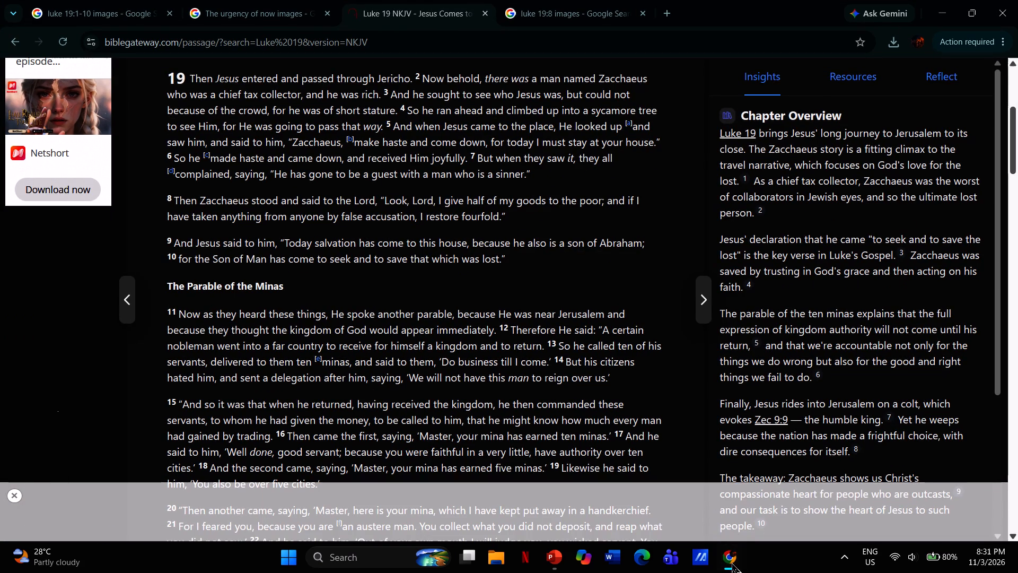
{"action": "type", "text": ", \""}
{"action": "type", "text": "look"}
{"action": "key", "text": "space"}
{"action": "left_click", "coordinate": [726, 560]}
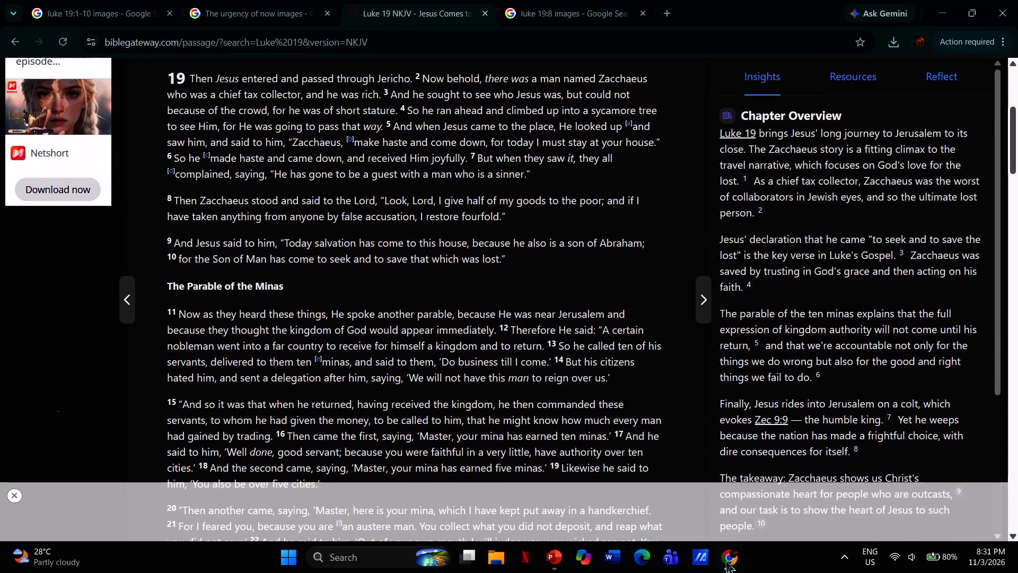
{"action": "left_click", "coordinate": [726, 560]}
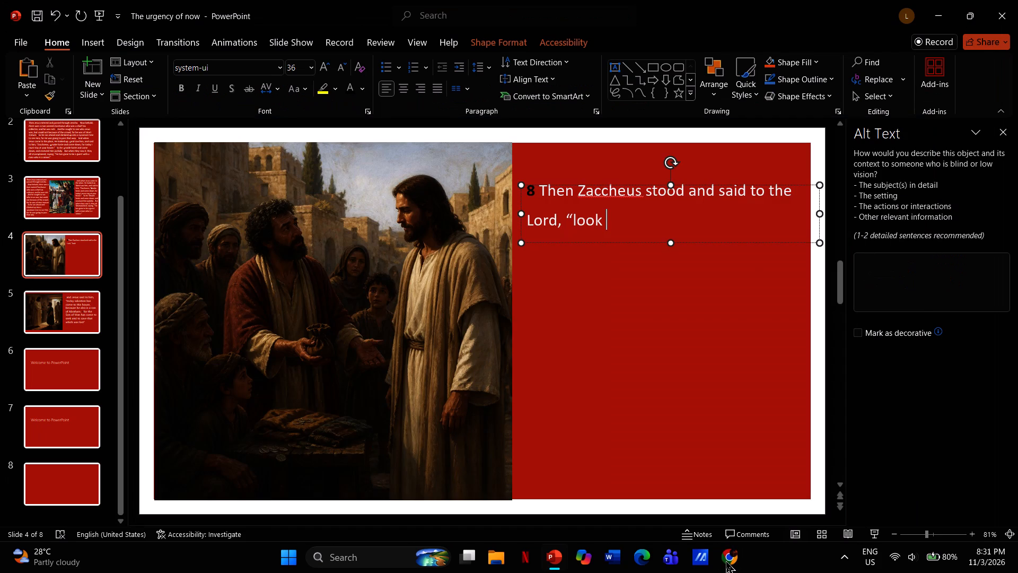
{"action": "key", "text": "BackSpace"}
{"action": "type", "text": ", Lord,"}
{"action": "key", "text": "space"}
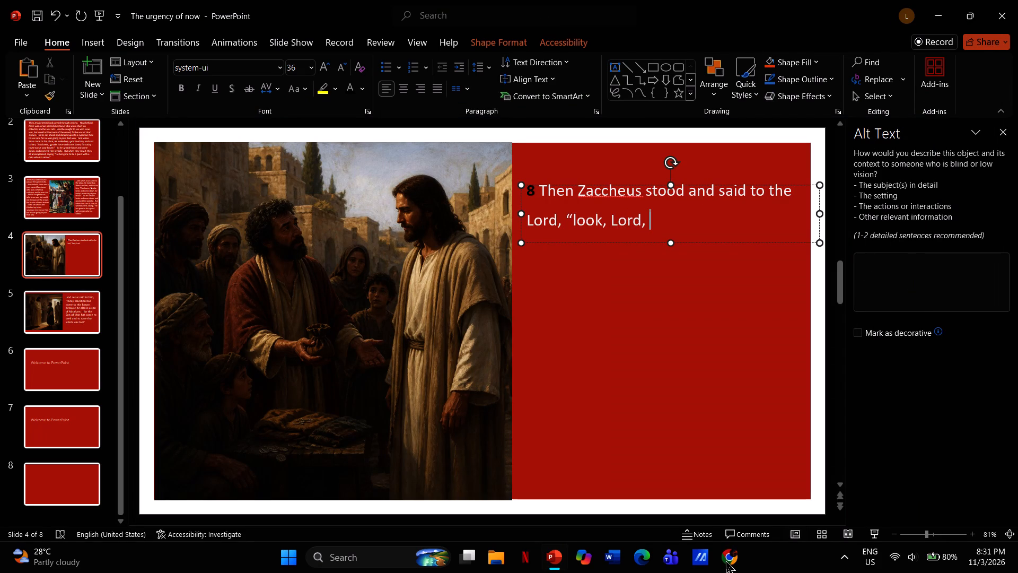
Check verse 8 in Chrome and continue the slide 4 text with "I give half of my goods to the poor".
{"action": "left_click", "coordinate": [726, 560]}
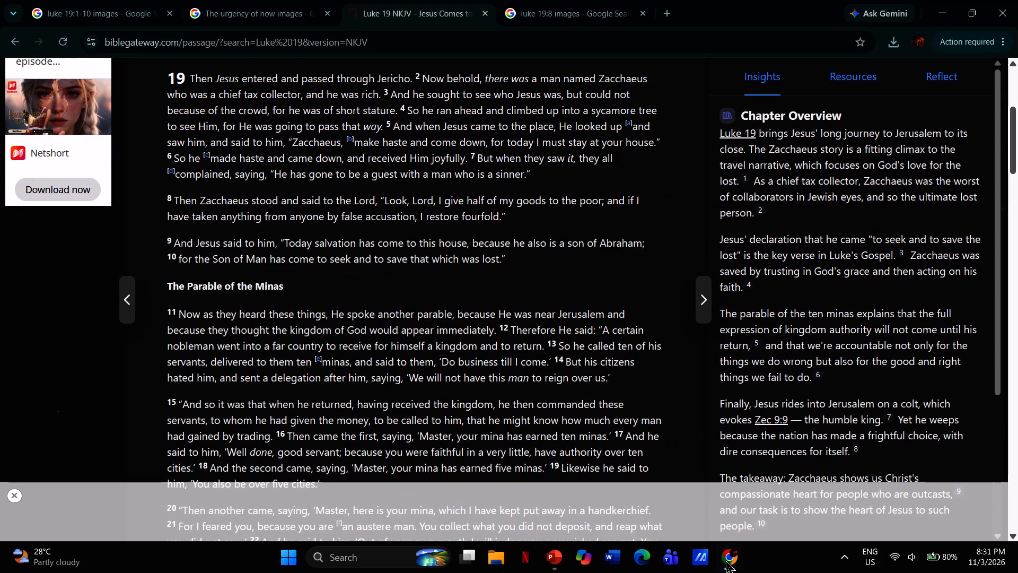
{"action": "left_click", "coordinate": [726, 560]}
{"action": "type", "text": "i give"}
{"action": "key", "text": "space"}
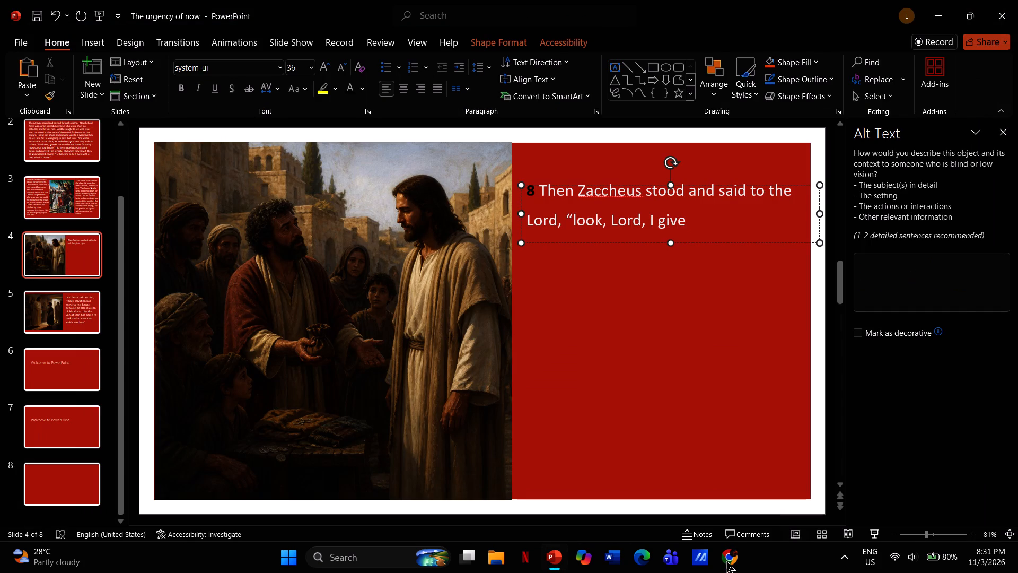
{"action": "left_click", "coordinate": [726, 560]}
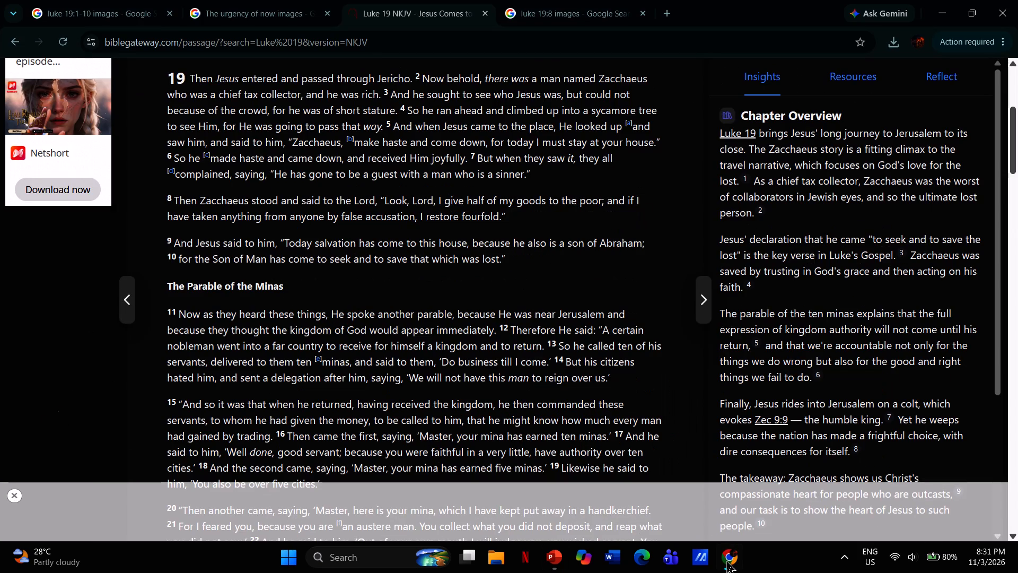
{"action": "left_click", "coordinate": [726, 560]}
{"action": "left_click", "coordinate": [728, 560]}
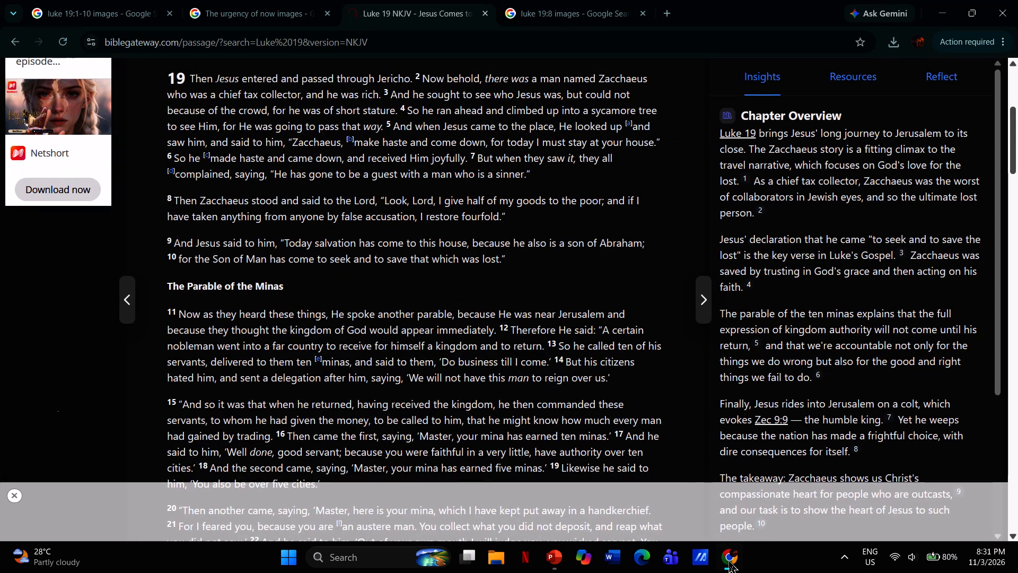
{"action": "left_click", "coordinate": [729, 560]}
{"action": "type", "text": "half of my goods"}
{"action": "key", "text": "space"}
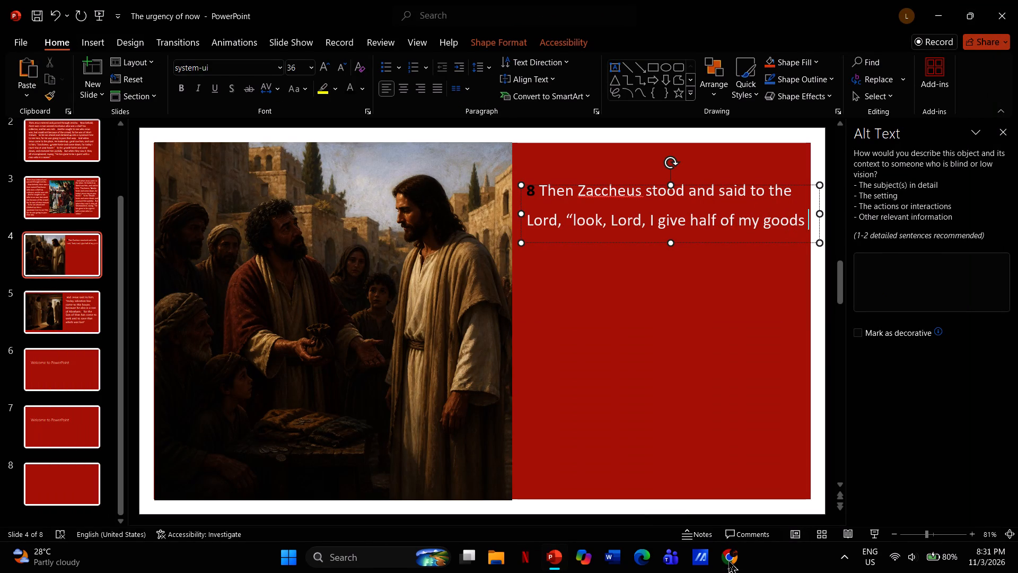
{"action": "left_click", "coordinate": [729, 560]}
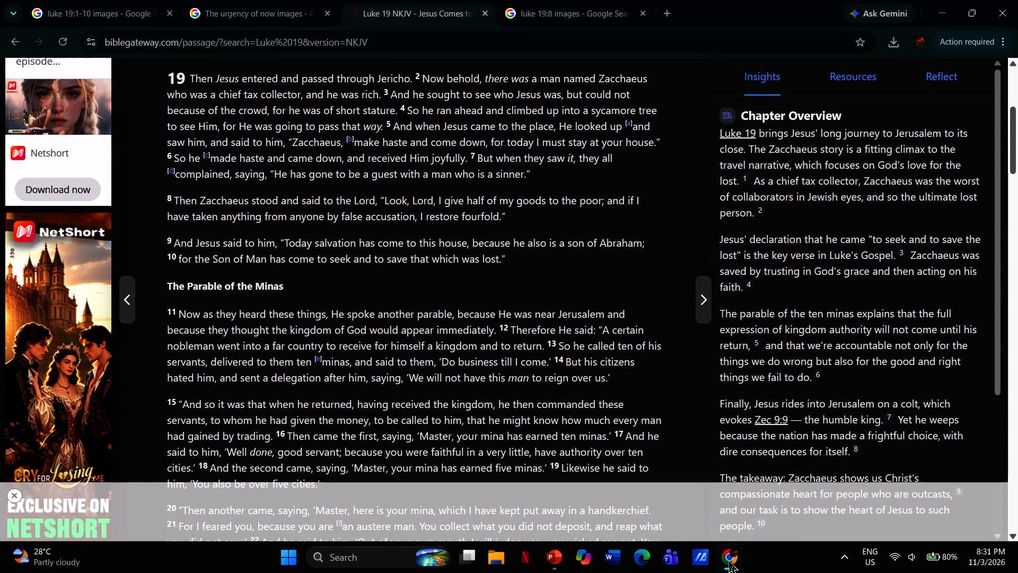
{"action": "left_click", "coordinate": [729, 560]}
{"action": "type", "text": "to the poor"}
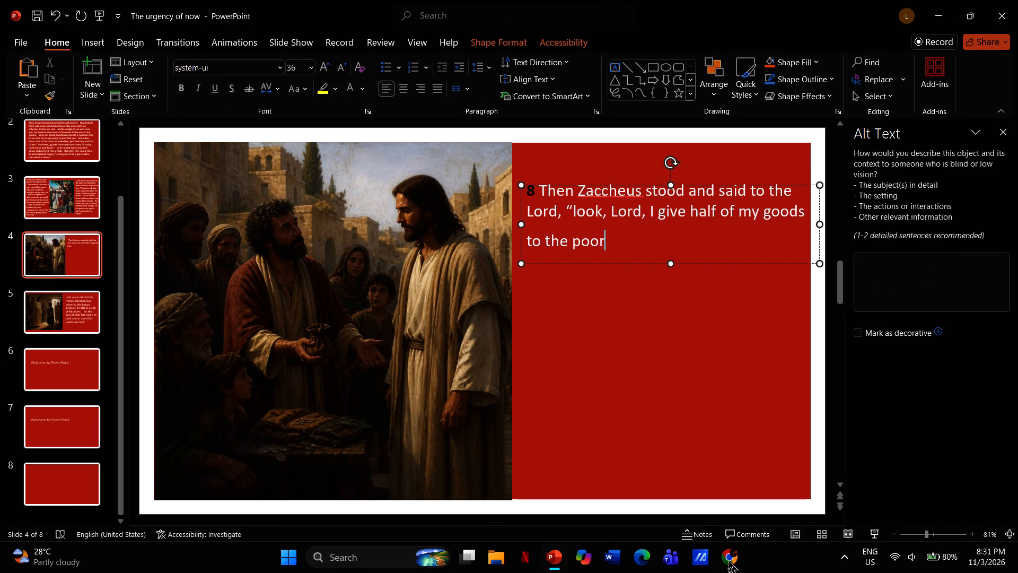
{"action": "key", "text": "space"}
Check verse 8 in Chrome and continue the slide 4 text after "poor" with "; and".
{"action": "left_click", "coordinate": [735, 556]}
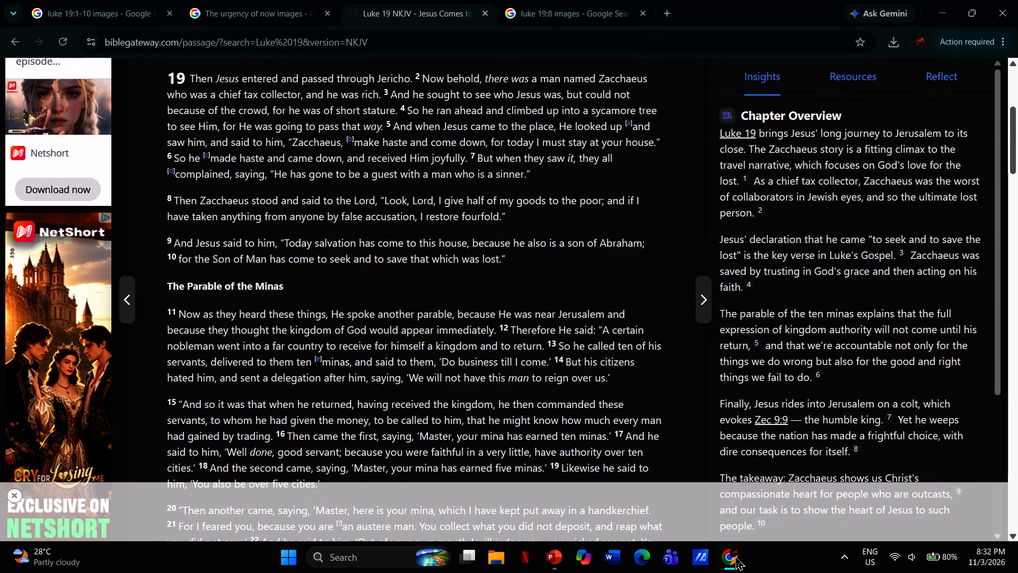
{"action": "left_click", "coordinate": [735, 556]}
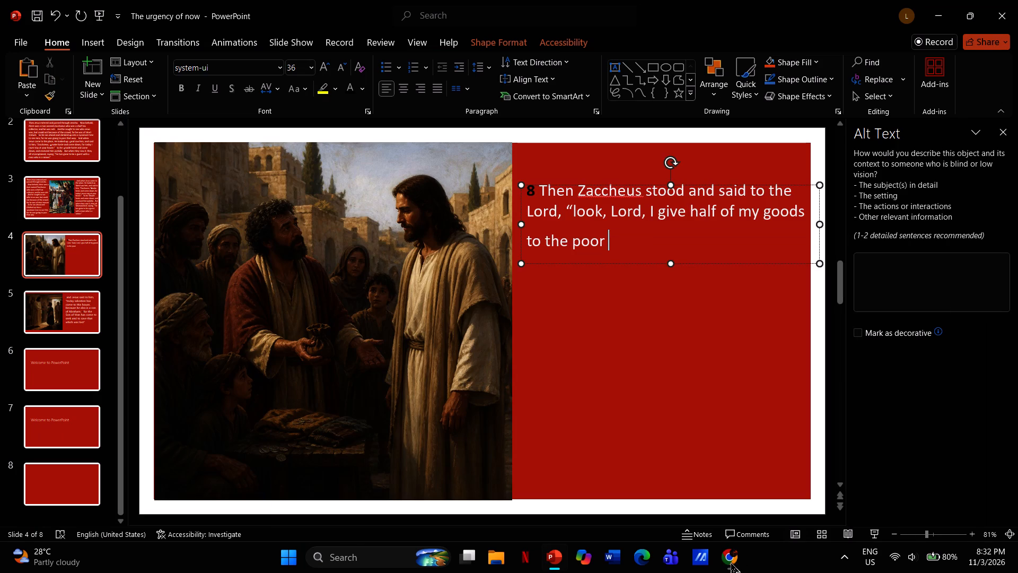
{"action": "type", "text": ";"}
{"action": "key", "text": "space"}
{"action": "type", "text": "and"}
{"action": "key", "text": "space"}
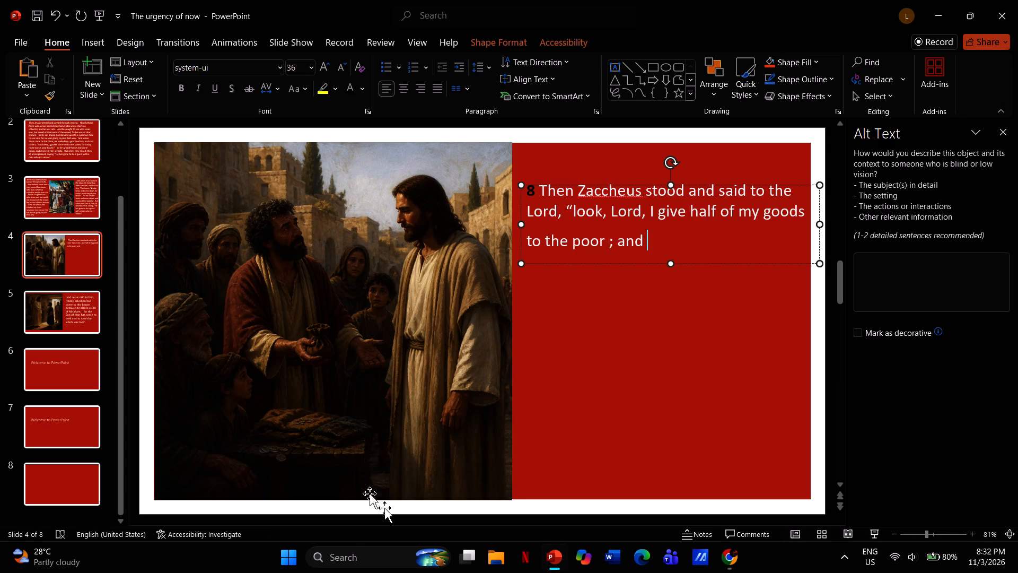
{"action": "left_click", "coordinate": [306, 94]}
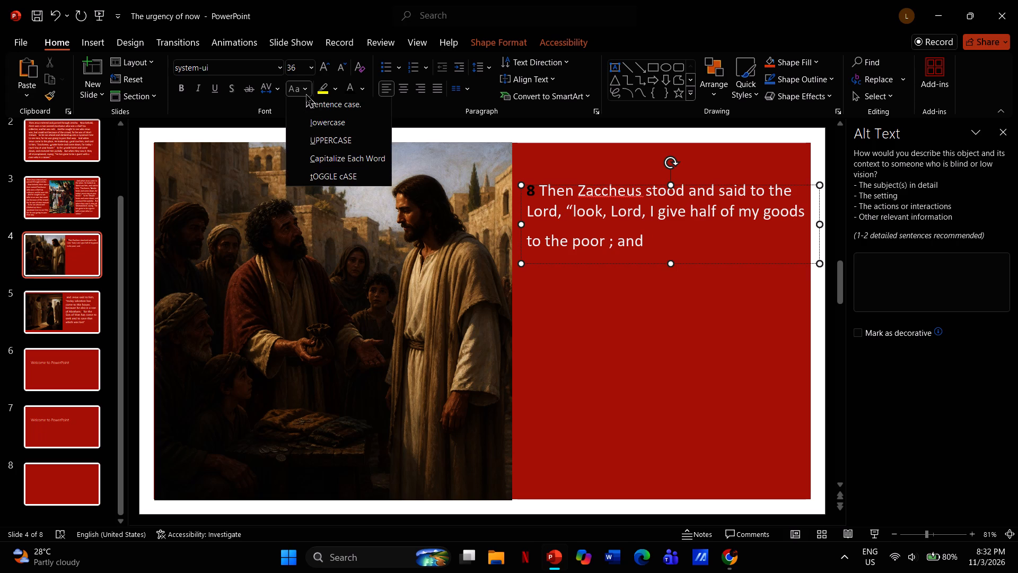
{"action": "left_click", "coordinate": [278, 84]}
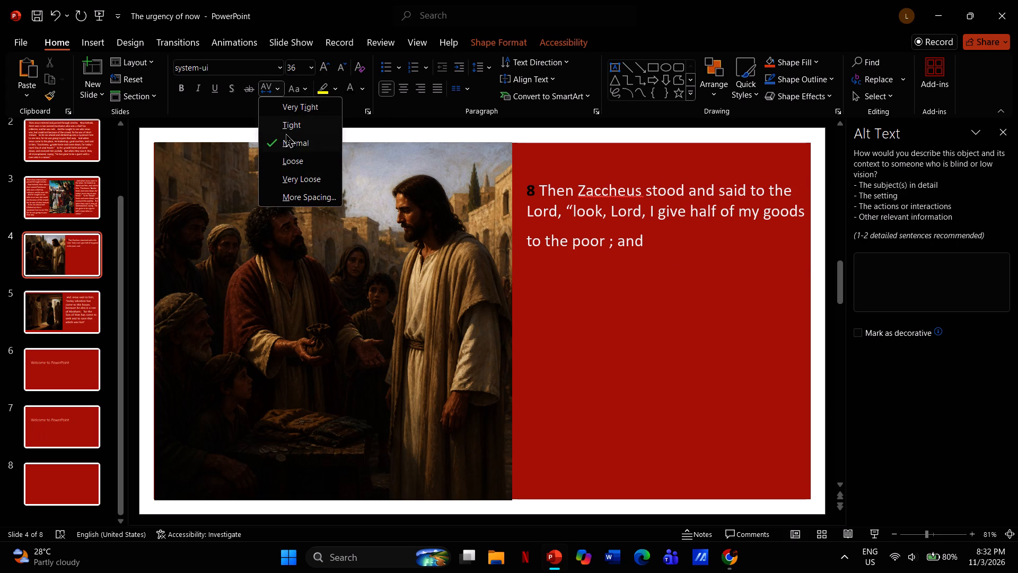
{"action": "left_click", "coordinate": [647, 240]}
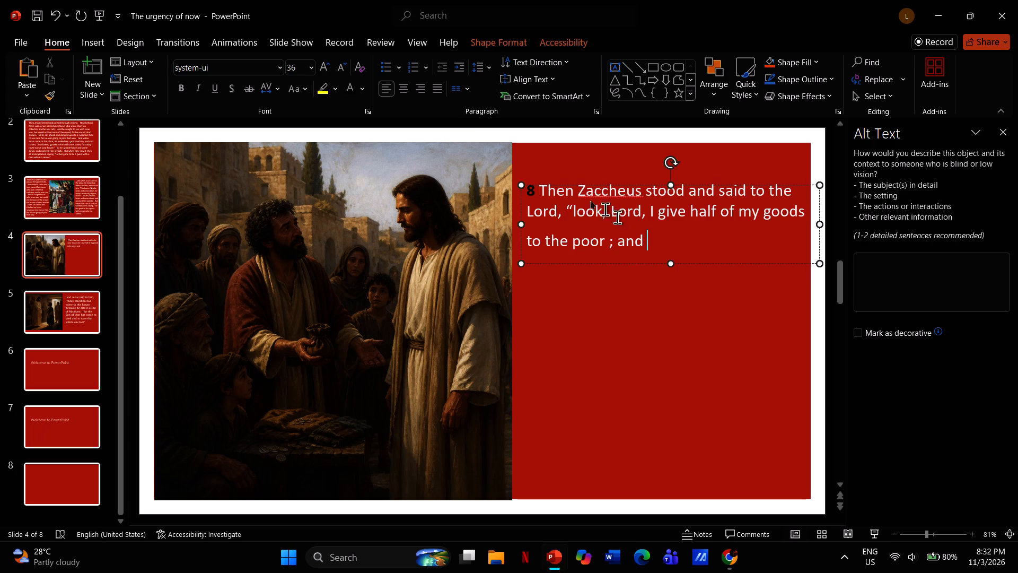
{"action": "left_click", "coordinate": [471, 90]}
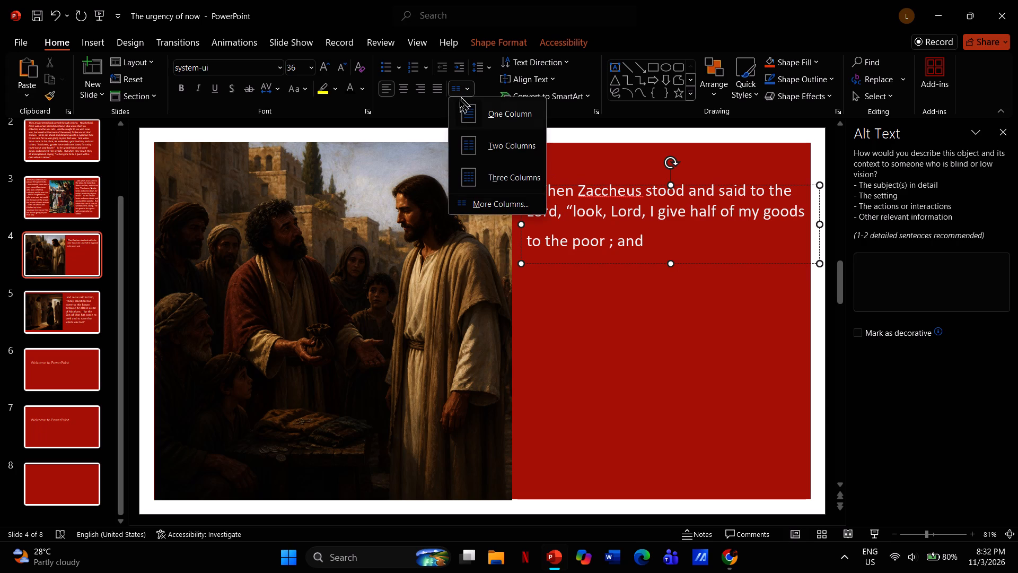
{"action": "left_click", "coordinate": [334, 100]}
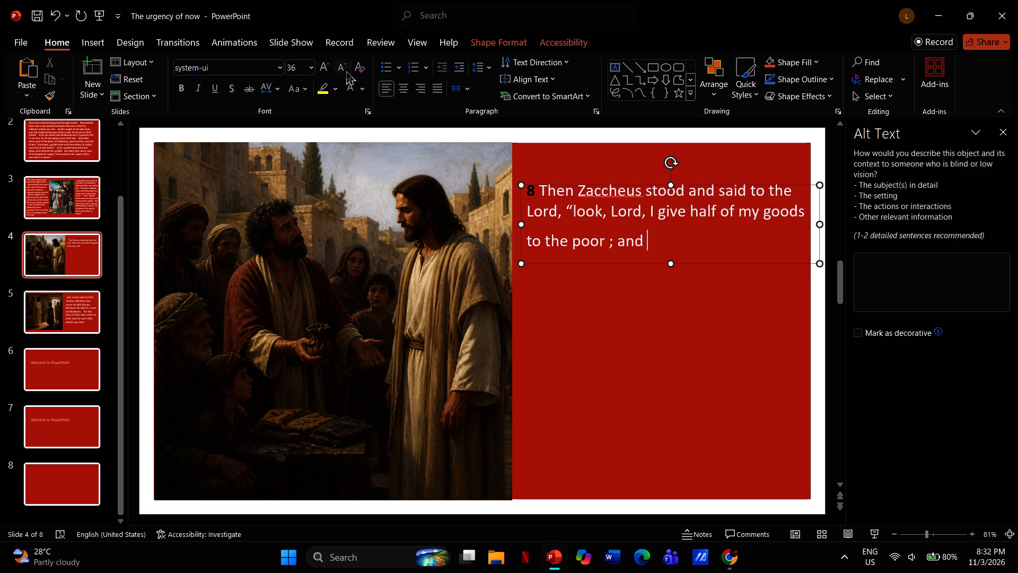
Check verse 8 in Chrome and continue the slide 4 text after "and" with "if I have taken anything".
{"action": "left_click", "coordinate": [729, 560]}
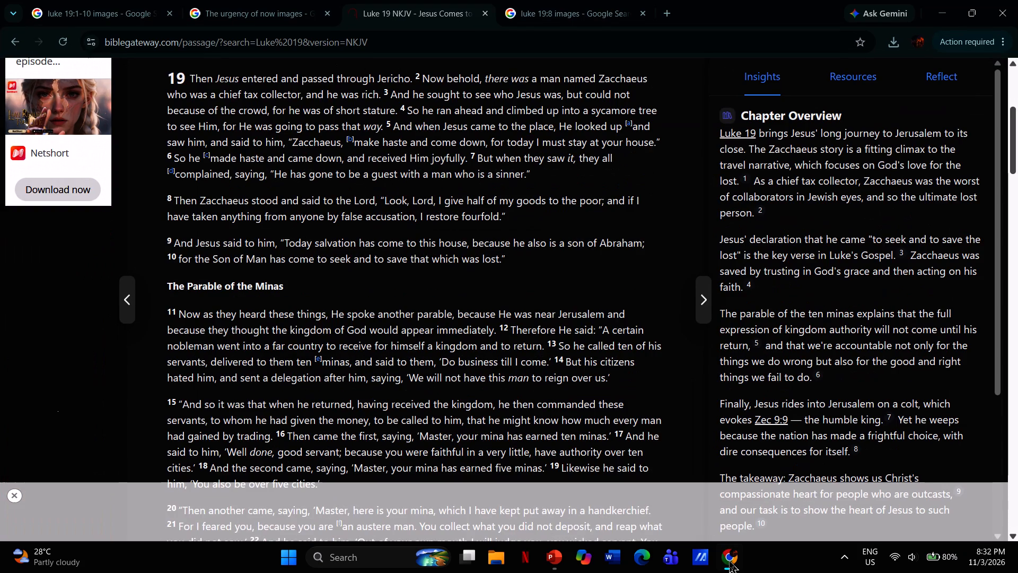
{"action": "left_click", "coordinate": [728, 558]}
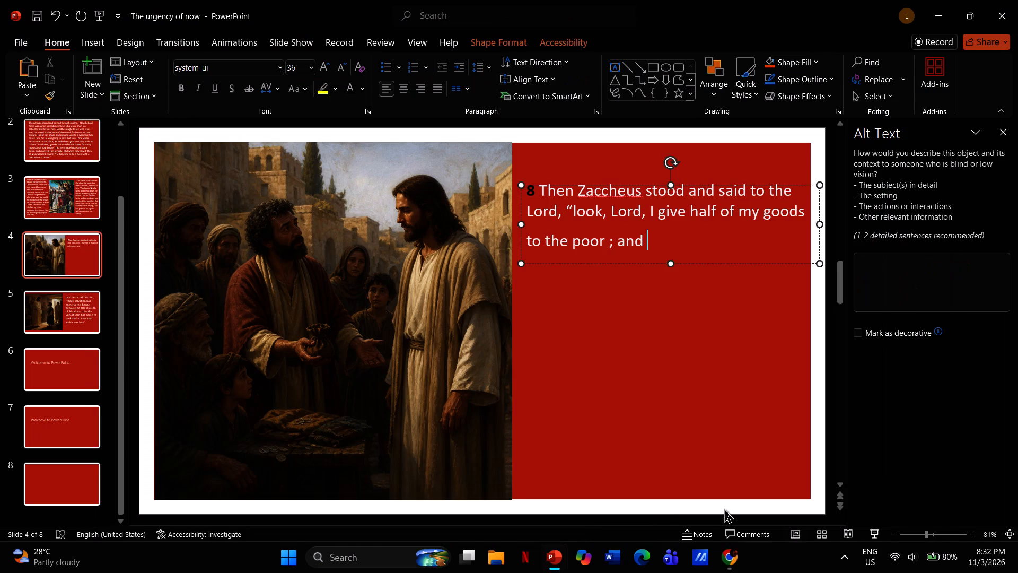
{"action": "type", "text": "if i have taken"}
{"action": "key", "text": "space"}
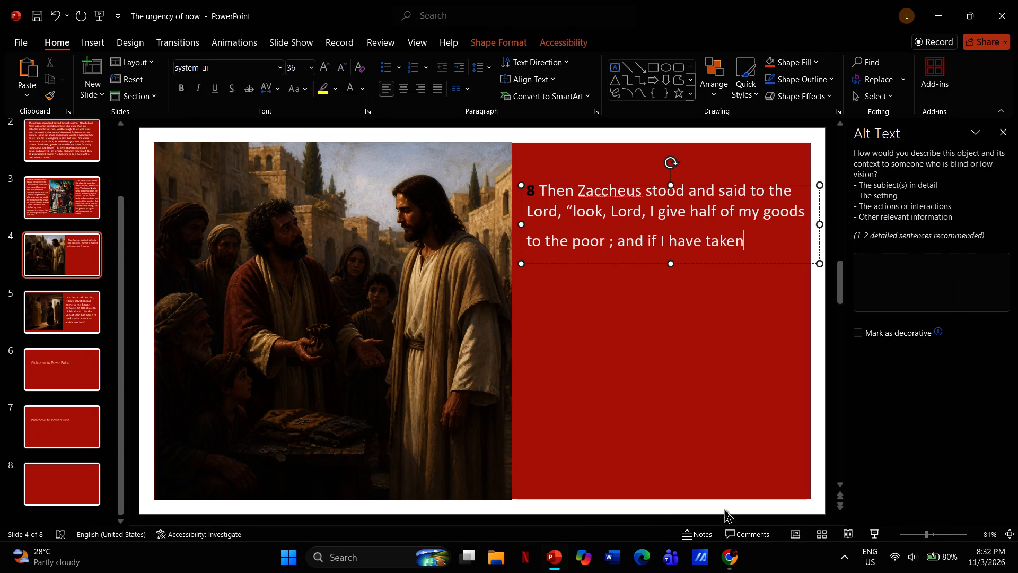
{"action": "left_click", "coordinate": [724, 560]}
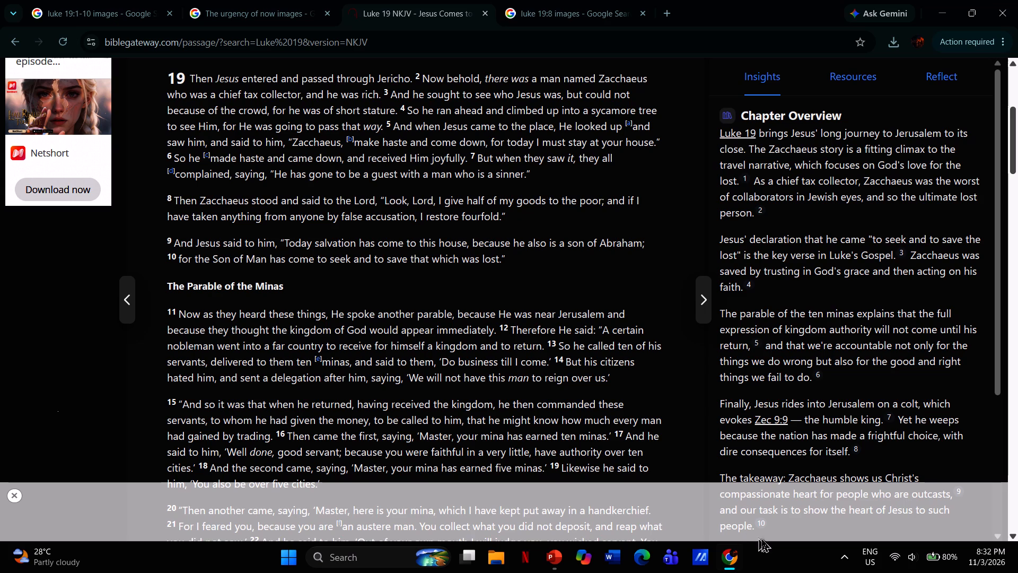
{"action": "left_click", "coordinate": [730, 558]}
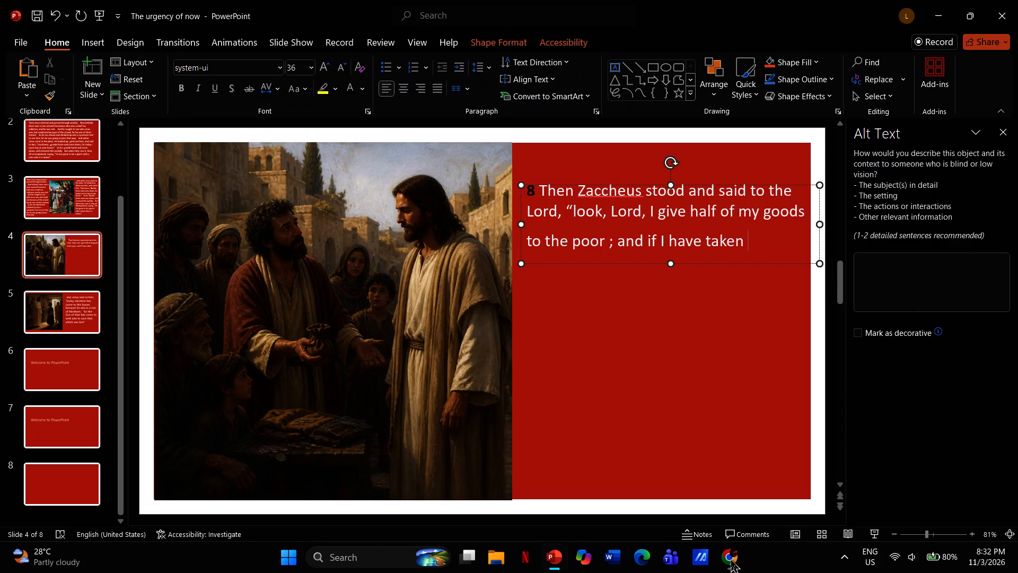
{"action": "type", "text": "anything"}
{"action": "key", "text": "space"}
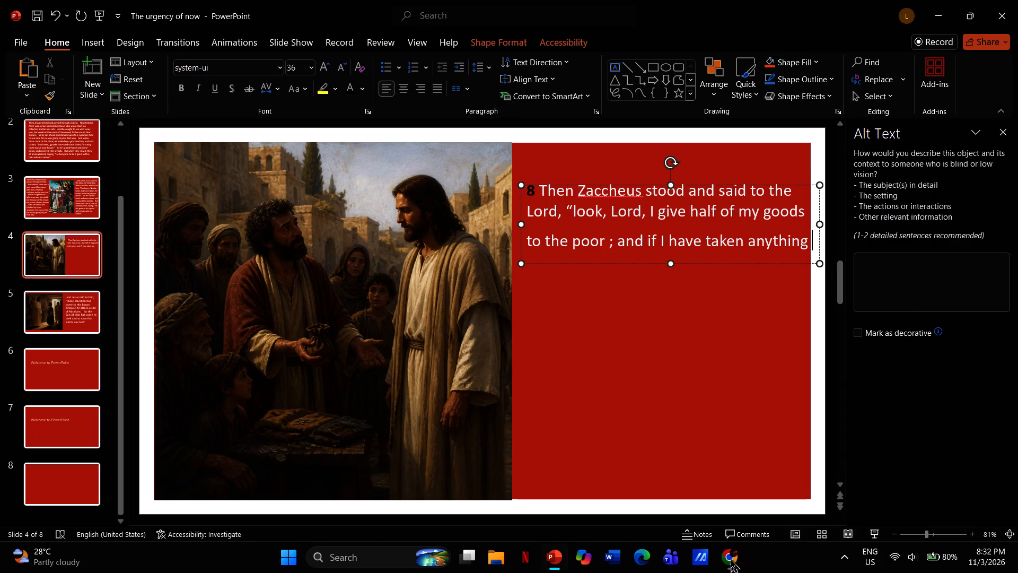
Check verse 8 in Chrome and continue the slide 4 text with "from anyone by false accusation".
{"action": "scroll", "coordinate": [731, 559], "scroll_direction": "up", "scroll_amount": 1}
{"action": "left_click", "coordinate": [731, 559]}
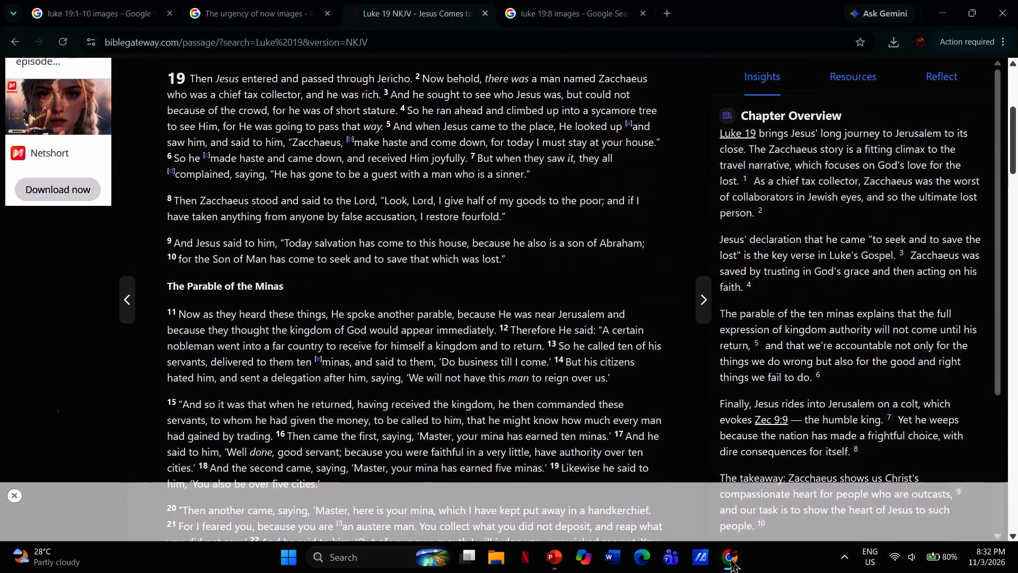
{"action": "left_click", "coordinate": [724, 557]}
{"action": "type", "text": "from anyone"}
{"action": "key", "text": "space"}
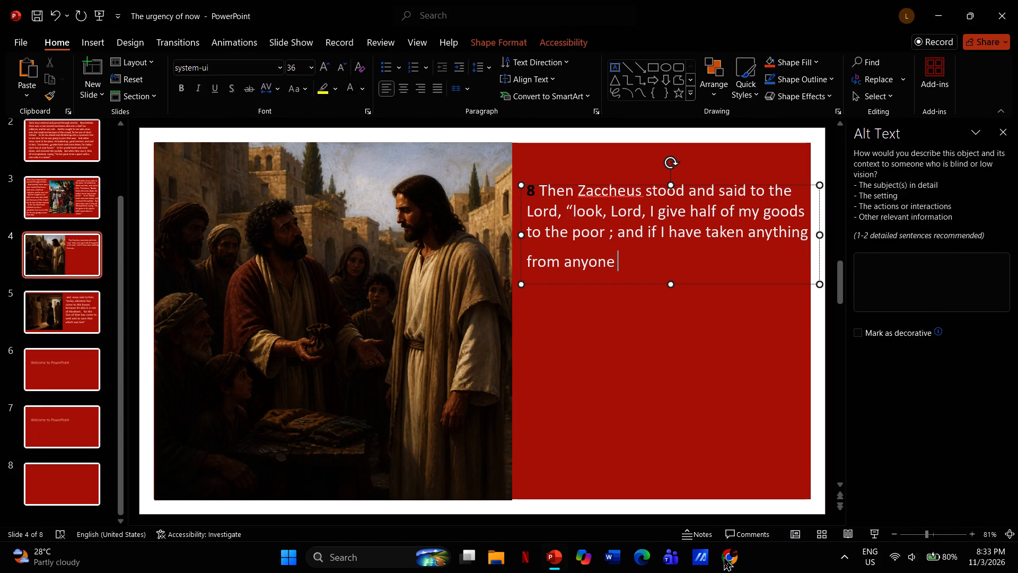
{"action": "left_click", "coordinate": [724, 557]}
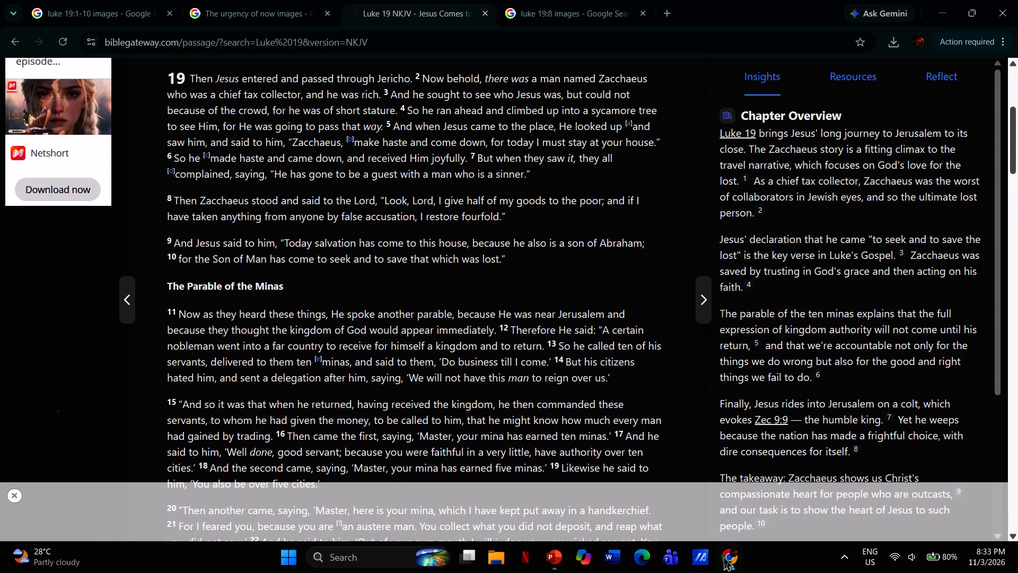
{"action": "left_click", "coordinate": [724, 557]}
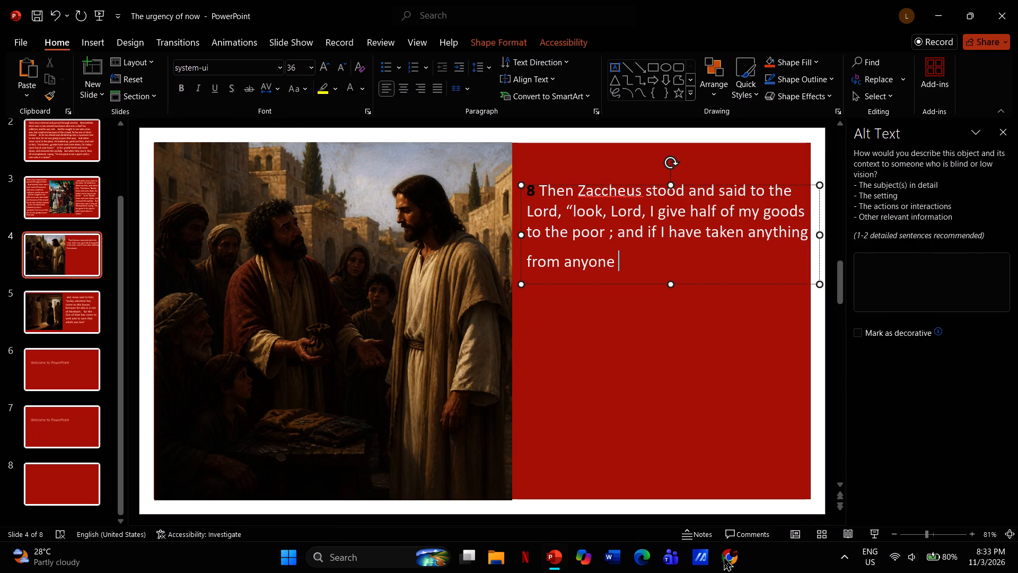
{"action": "type", "text": "by false accusation"}
{"action": "key", "text": "space"}
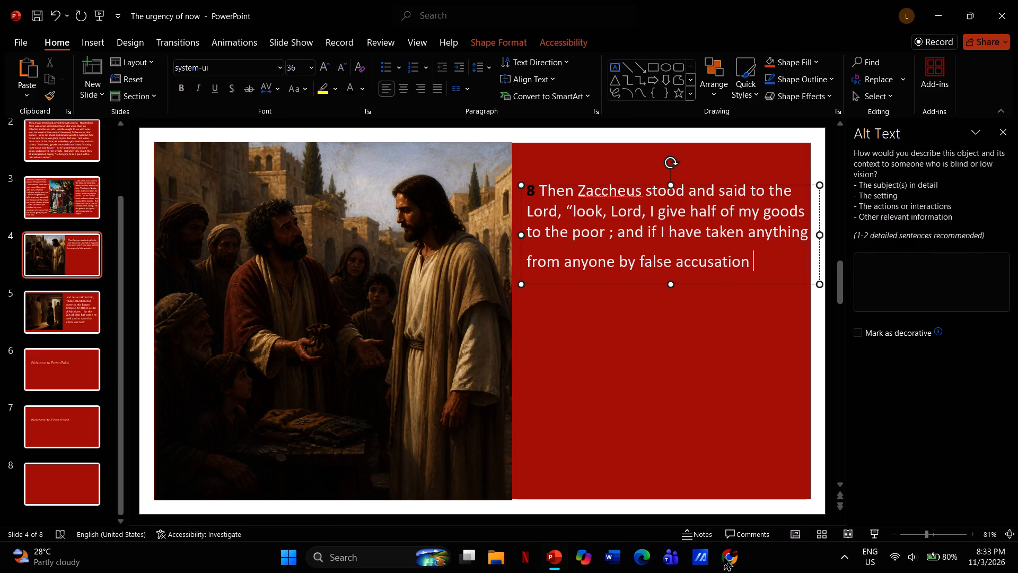
Check verse 8 in Chrome, continue the slide 4 text with ", I restore fourtold" and start a new line.
{"action": "left_click", "coordinate": [724, 557]}
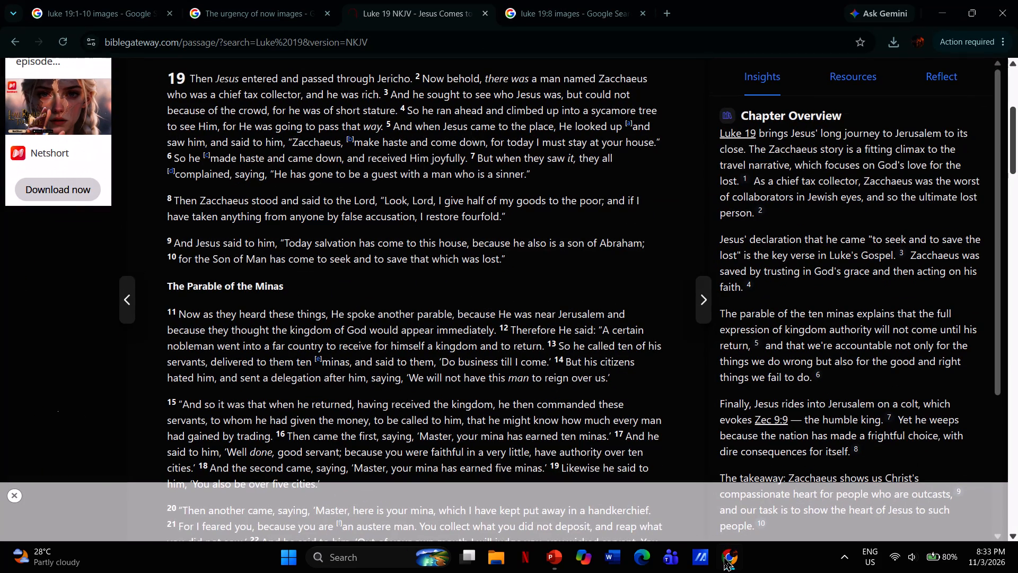
{"action": "left_click", "coordinate": [724, 557]}
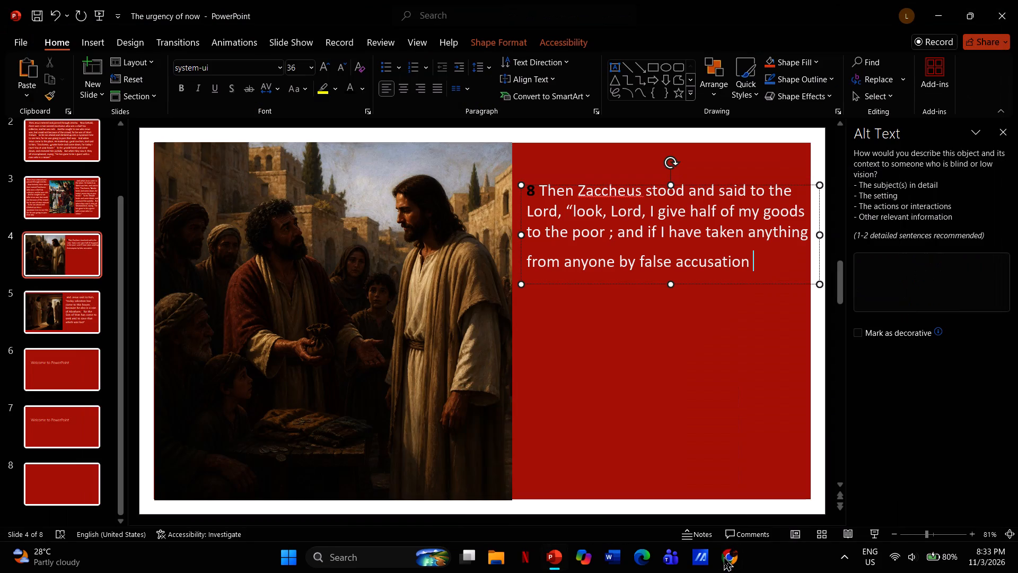
{"action": "left_click", "coordinate": [724, 557]}
{"action": "left_click", "coordinate": [724, 557]}
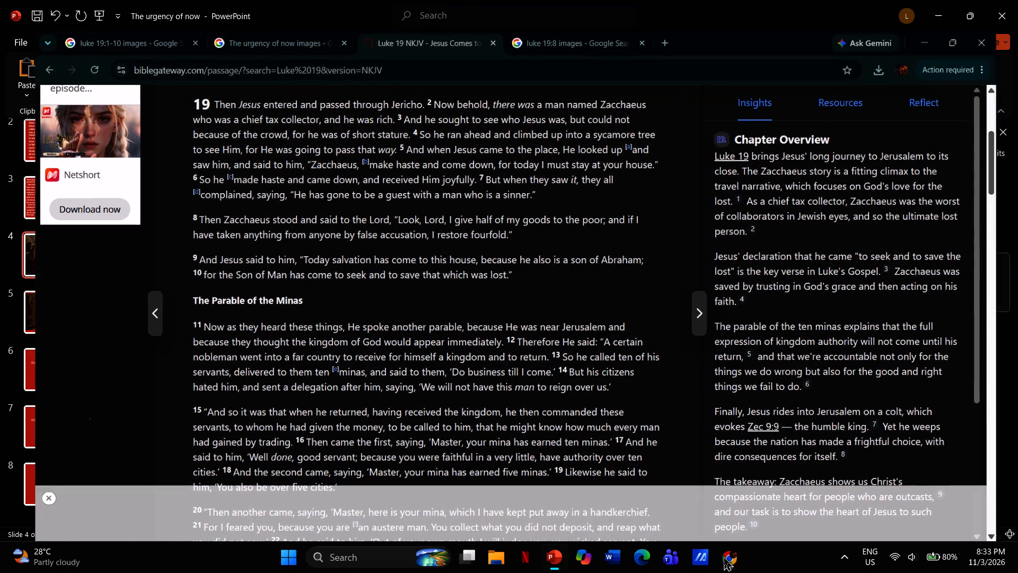
{"action": "key", "text": "BackSpace"}
{"action": "type", "text": ", i restore four"}
{"action": "type", "text": "tolf"}
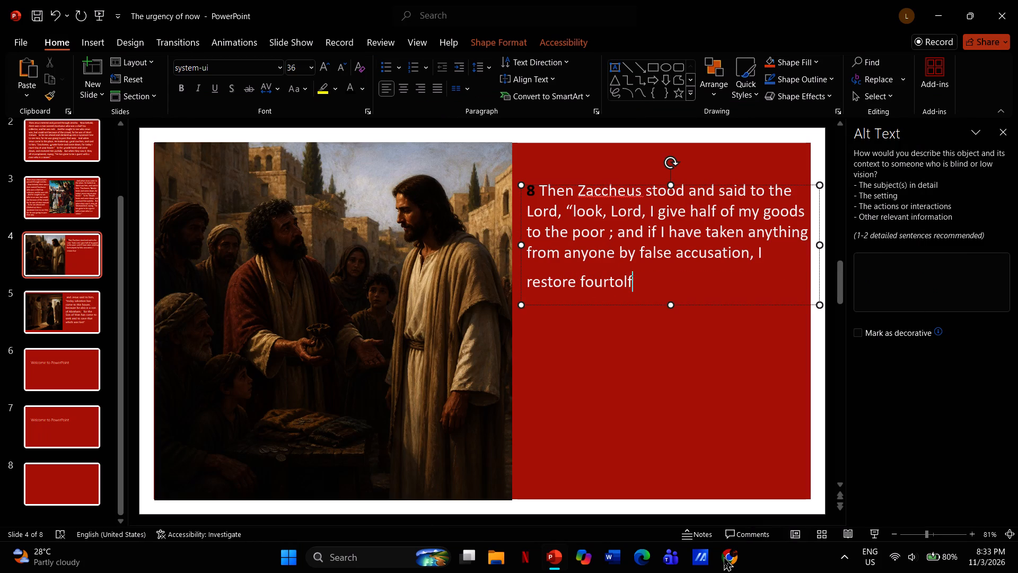
{"action": "key", "text": "BackSpace"}
{"action": "key", "text": "d"}
{"action": "key", "text": "Return"}
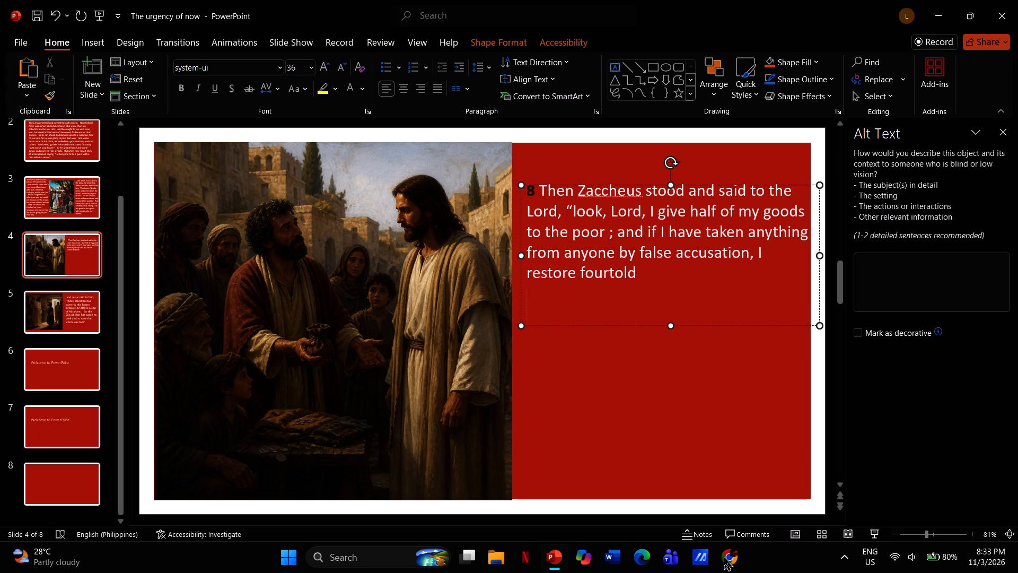
Check the end of verse 8 in Chrome and add a closing quotation mark after "fourtold" on slide 4.
{"action": "left_click", "coordinate": [730, 558]}
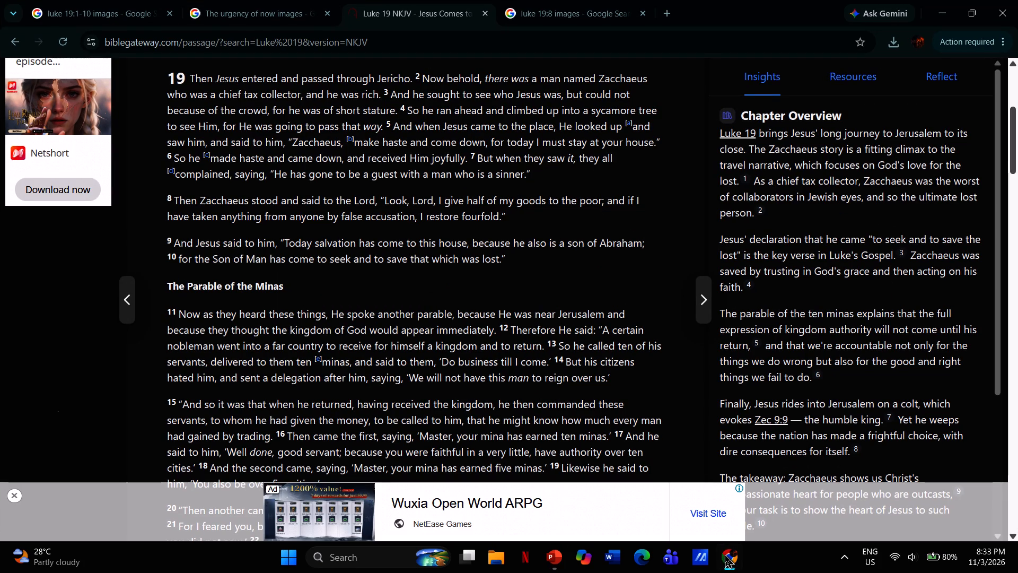
{"action": "left_click", "coordinate": [725, 554]}
{"action": "left_click", "coordinate": [641, 275]}
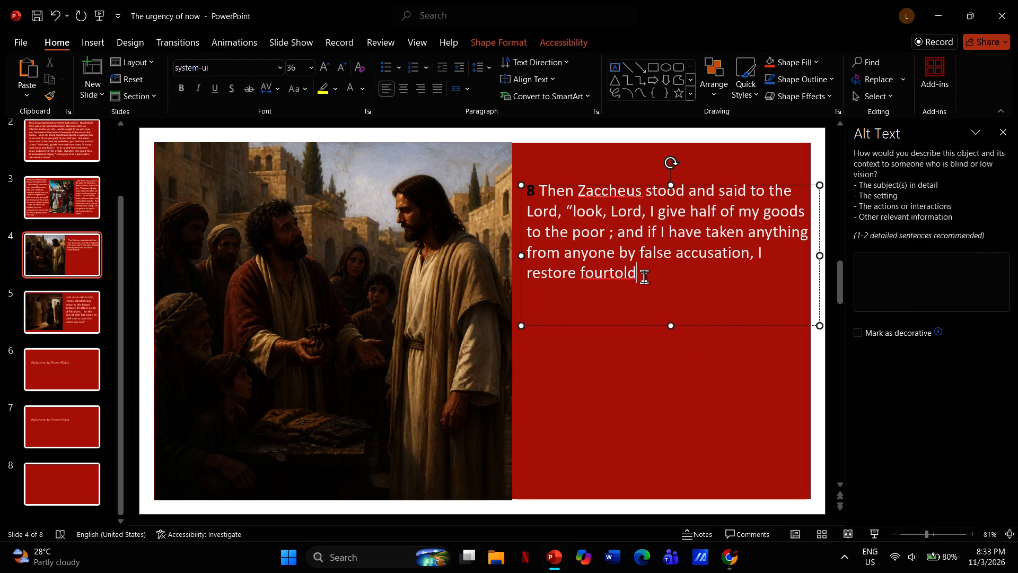
{"action": "key", "text": "shift+quotedbl"}
Format the slide 4 verse text after the verse number in Aptos at size 44.
{"action": "left_click_drag", "start_coordinate": [540, 189], "coordinate": [660, 281]}
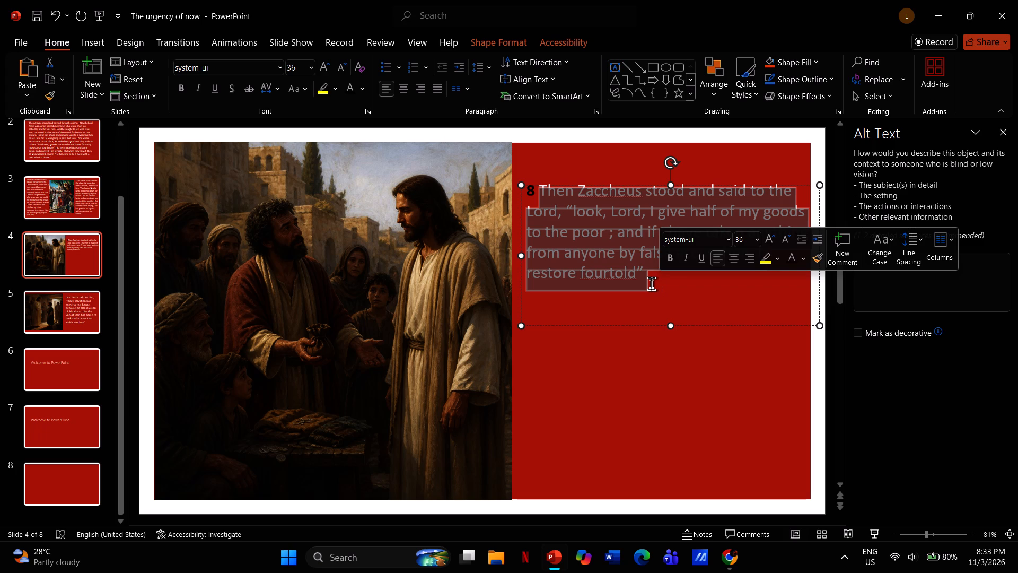
{"action": "left_click", "coordinate": [277, 62]}
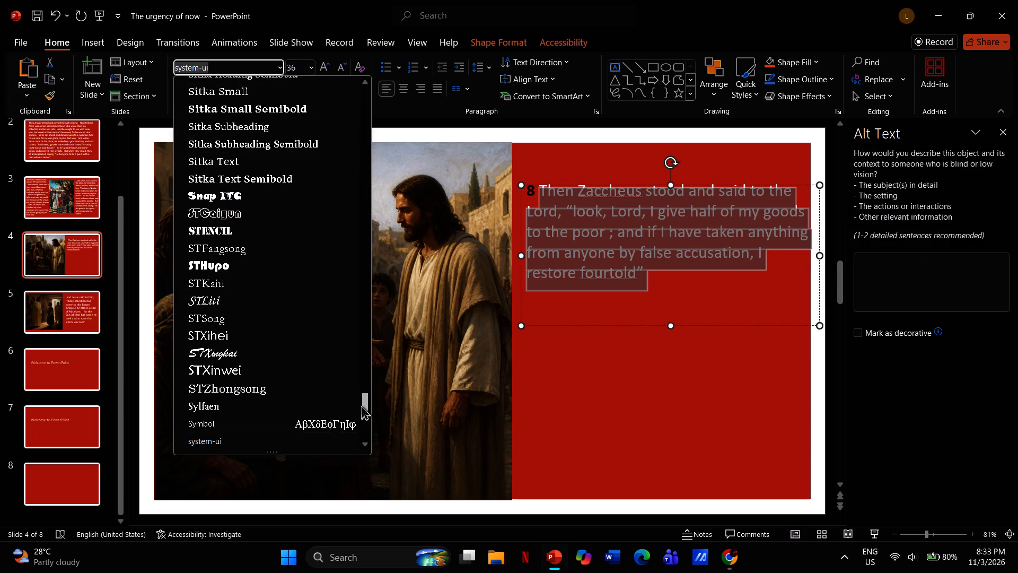
{"action": "left_click_drag", "start_coordinate": [361, 405], "coordinate": [350, 94]}
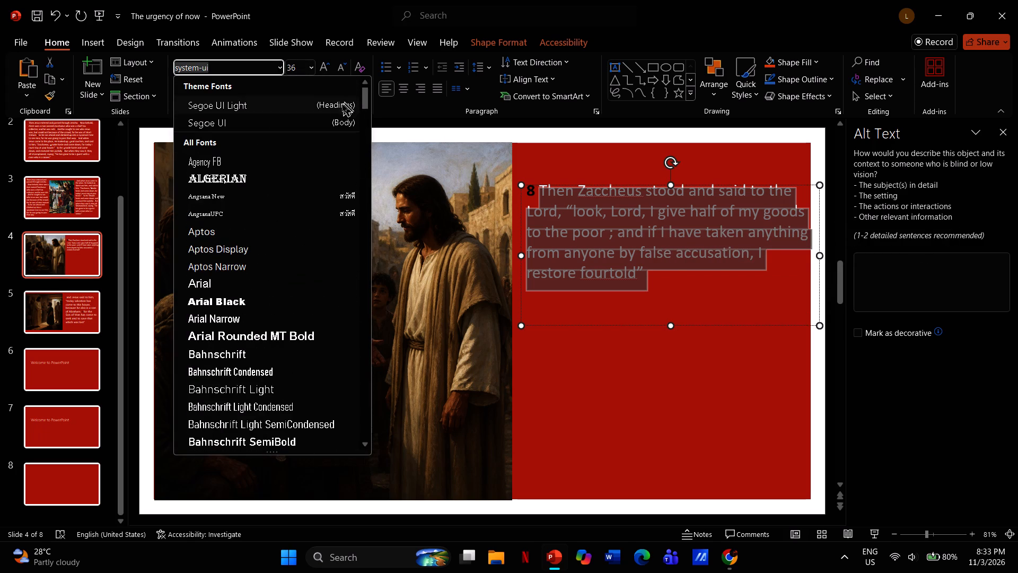
{"action": "left_click", "coordinate": [214, 229]}
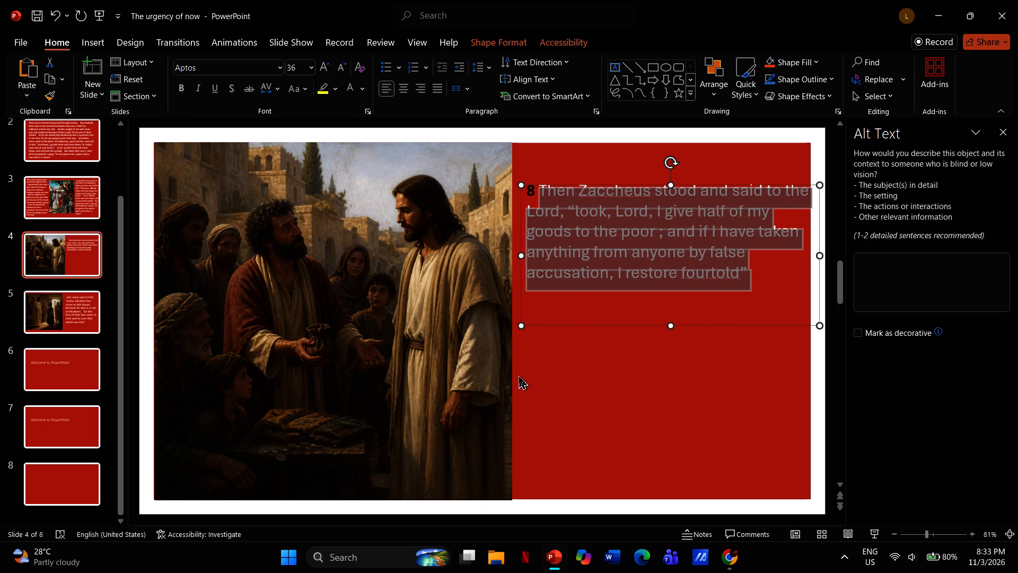
{"action": "key", "text": "ctrl+bracketright"}
{"action": "key", "text": "ctrl+bracketright"}
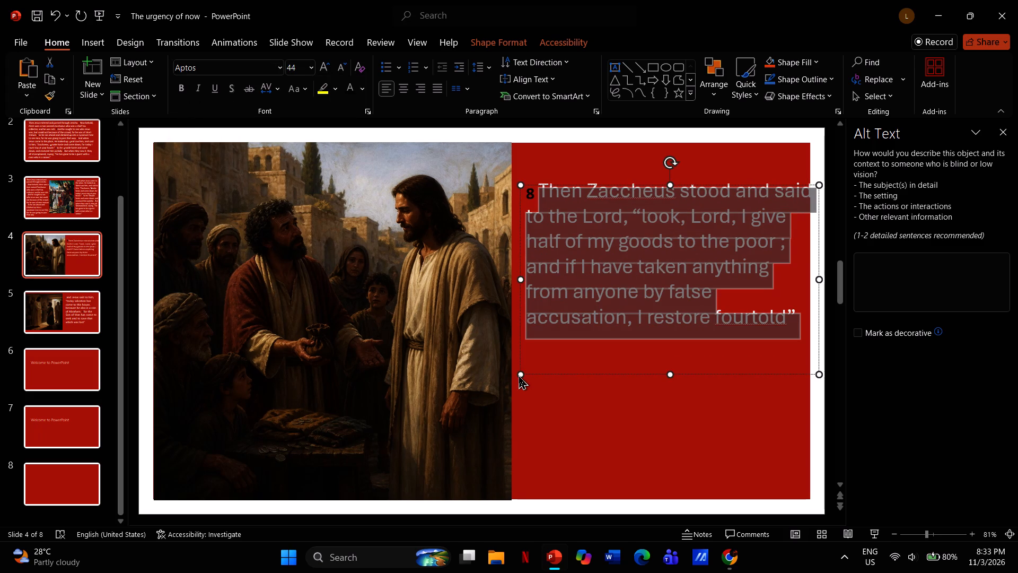
{"action": "left_click", "coordinate": [621, 436]}
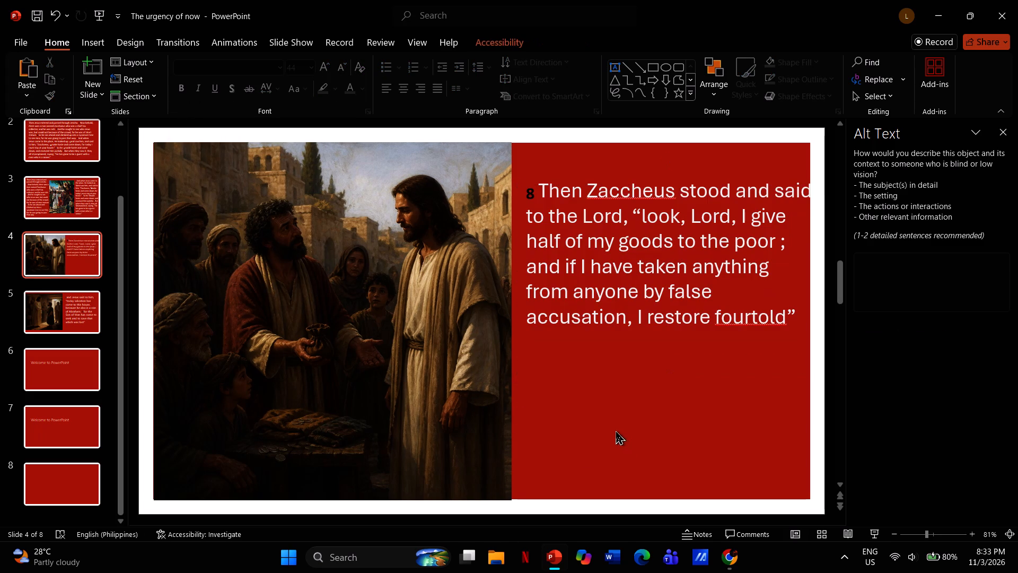
Move the verse 8 text box on slide 4 slightly down and left so its first line fits inside the red area.
{"action": "left_click", "coordinate": [682, 218]}
{"action": "left_click_drag", "start_coordinate": [686, 184], "coordinate": [683, 192]}
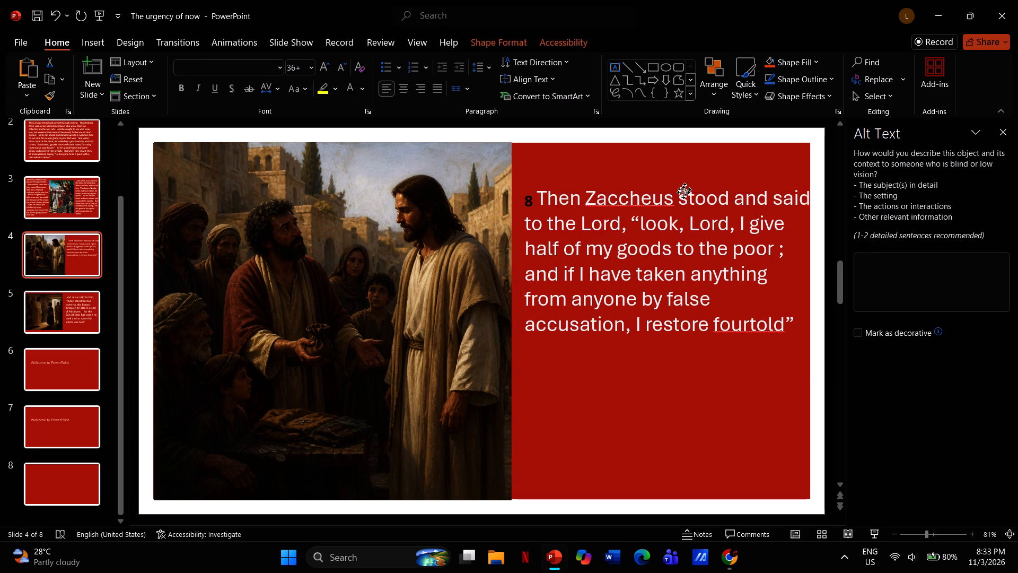
{"action": "left_click_drag", "start_coordinate": [683, 192], "coordinate": [677, 200]}
{"action": "left_click", "coordinate": [649, 453]}
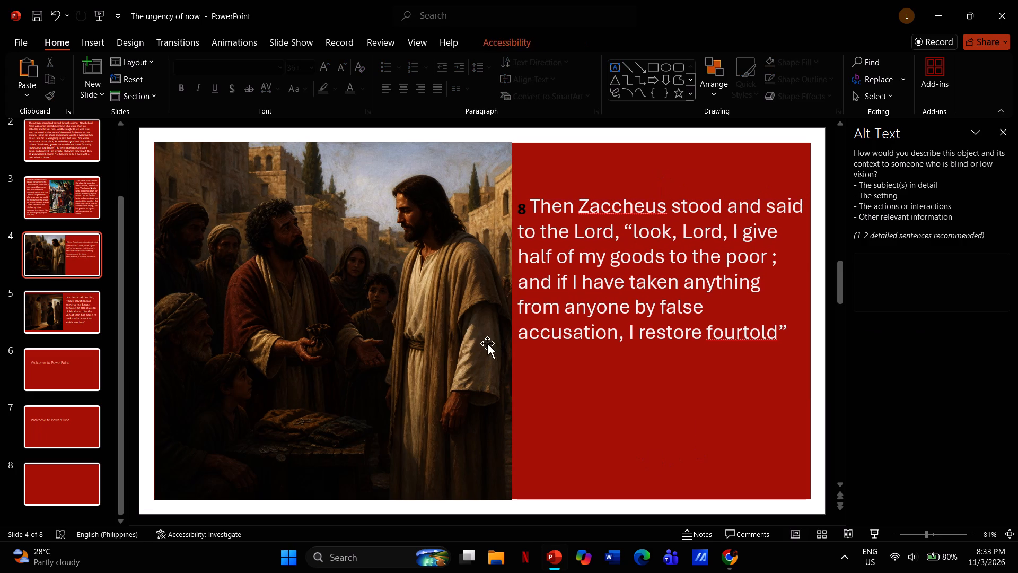
Open slide 5 with the verse 9 and 10 text and save the presentation.
{"action": "left_click", "coordinate": [63, 320]}
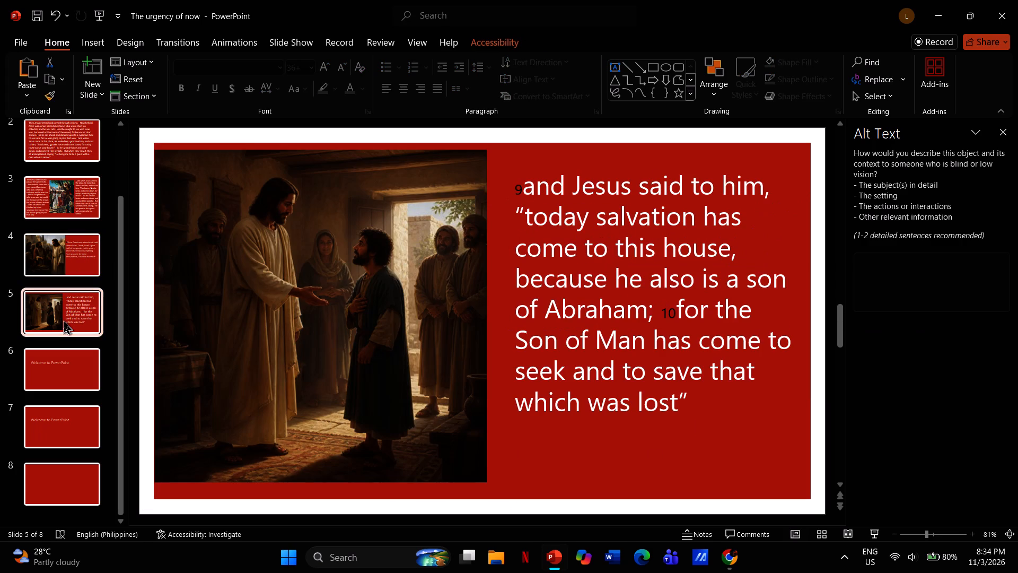
{"action": "left_click", "coordinate": [541, 247]}
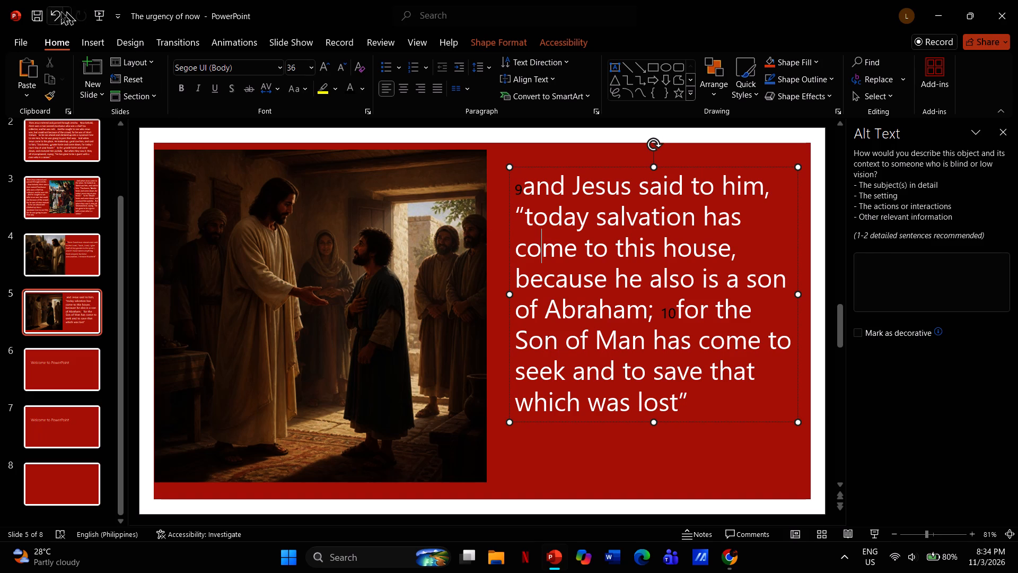
{"action": "left_click", "coordinate": [42, 13]}
Switch to Chrome to view the Luke 19 NKJV passage.
{"action": "left_click", "coordinate": [734, 560]}
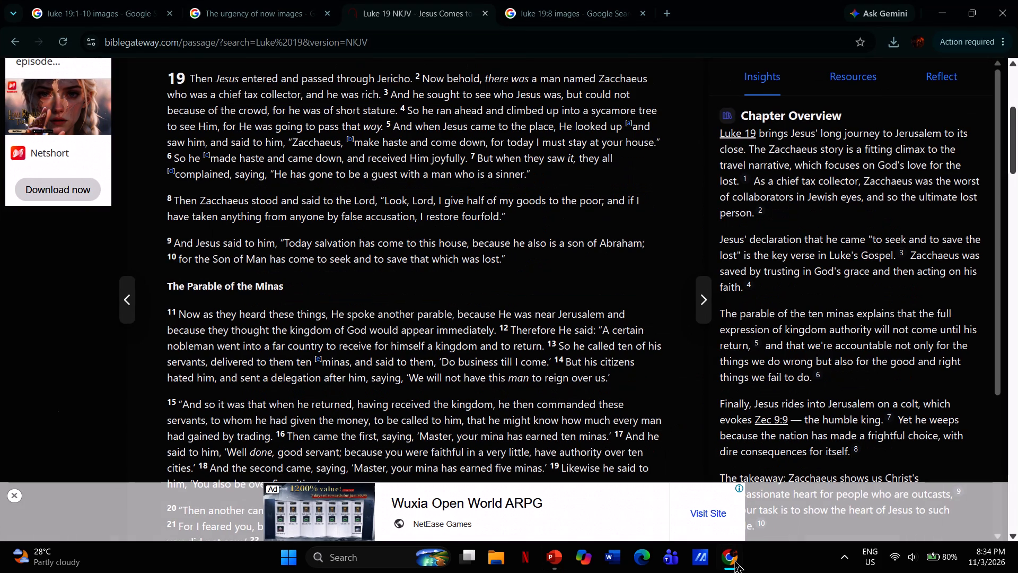